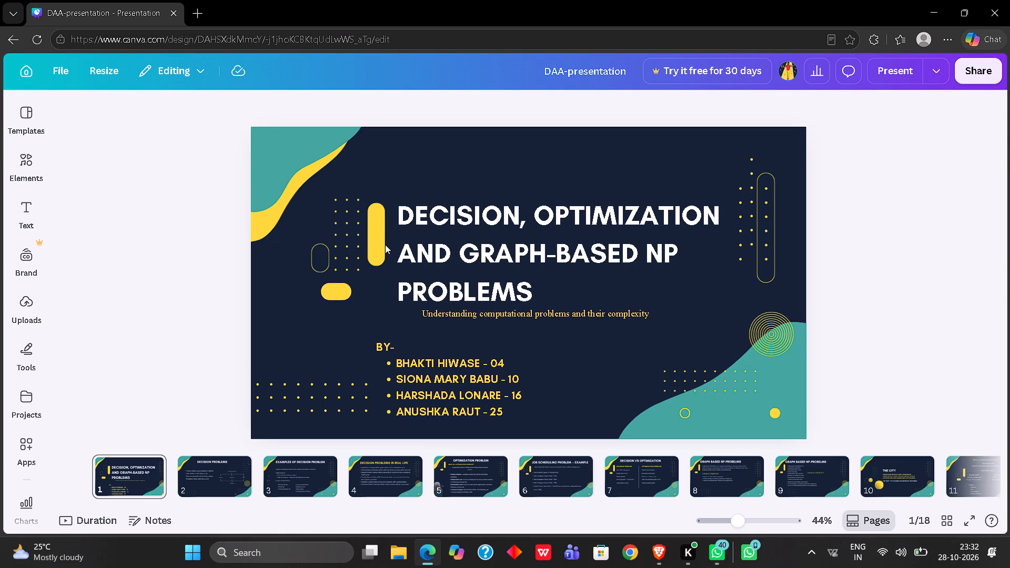
Go to page 2 of the DAA-presentation, the Decision Problems slide.
{"action": "key", "text": "Right"}
{"action": "key", "text": "Right"}
{"action": "key", "text": "Right"}
{"action": "left_click", "coordinate": [218, 490]}
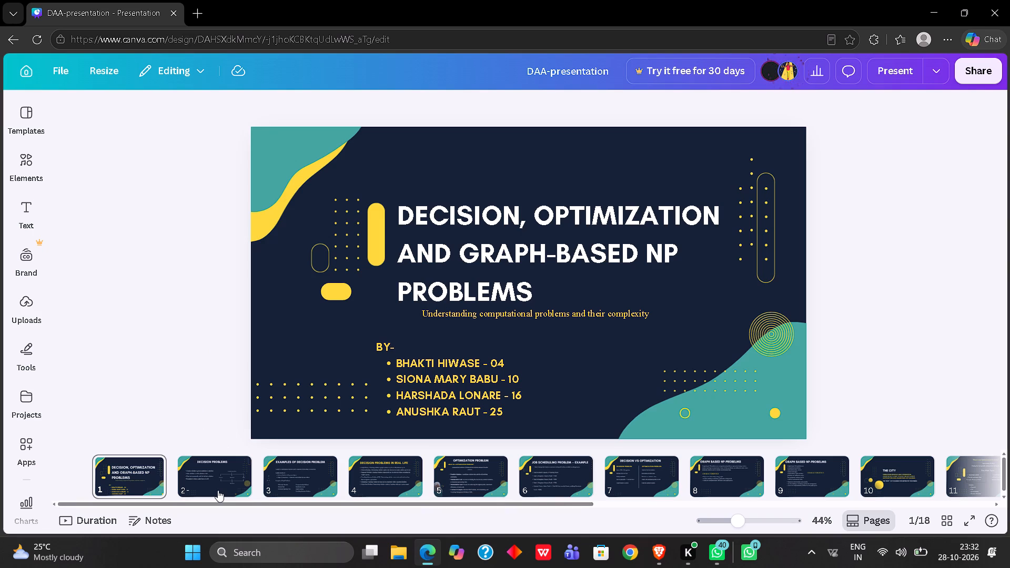
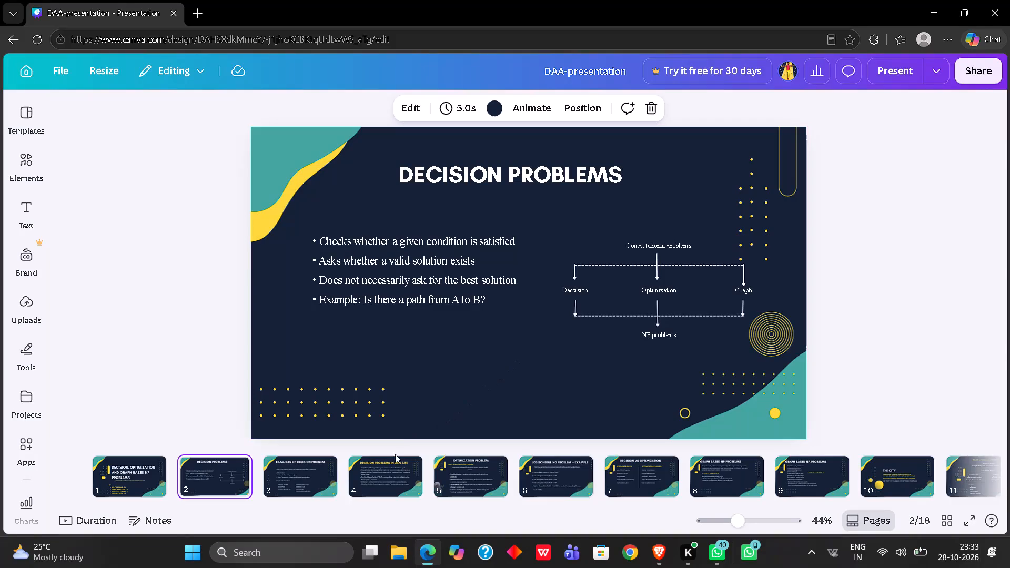
Go to page 3 of the DAA-presentation, the Examples of Decision Problem slide.
{"action": "left_click", "coordinate": [324, 479]}
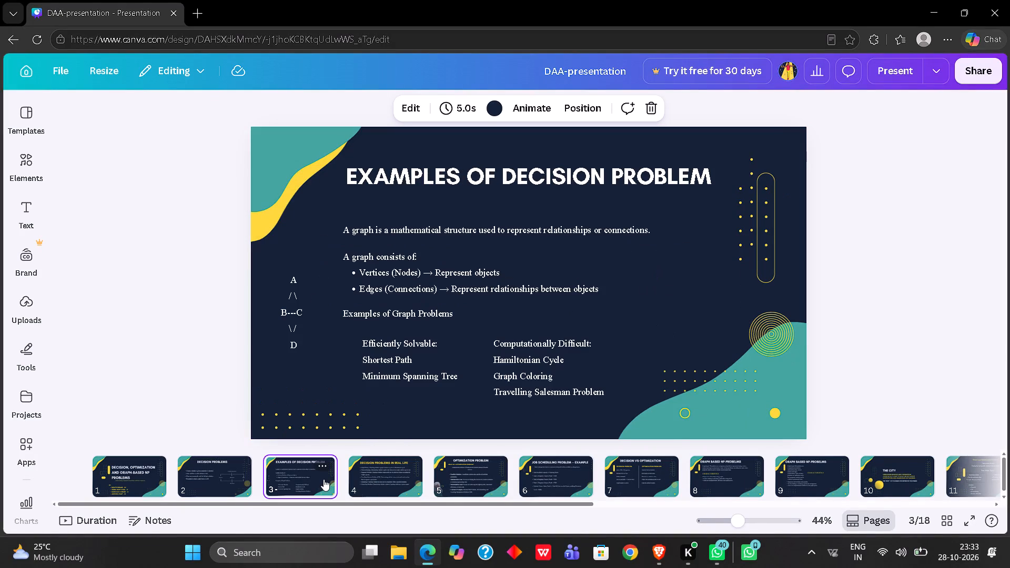
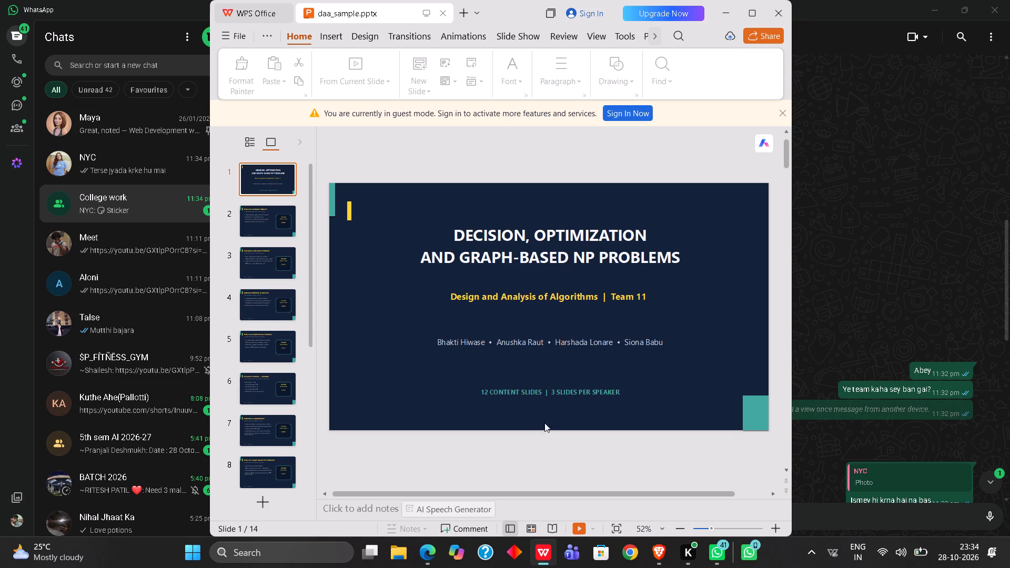
Maximize the daa_sample.pptx window and examine the slides What Is a Decision Problem? and Examples of Decision Problems, ending on slide 2.
{"action": "left_click", "coordinate": [758, 15]}
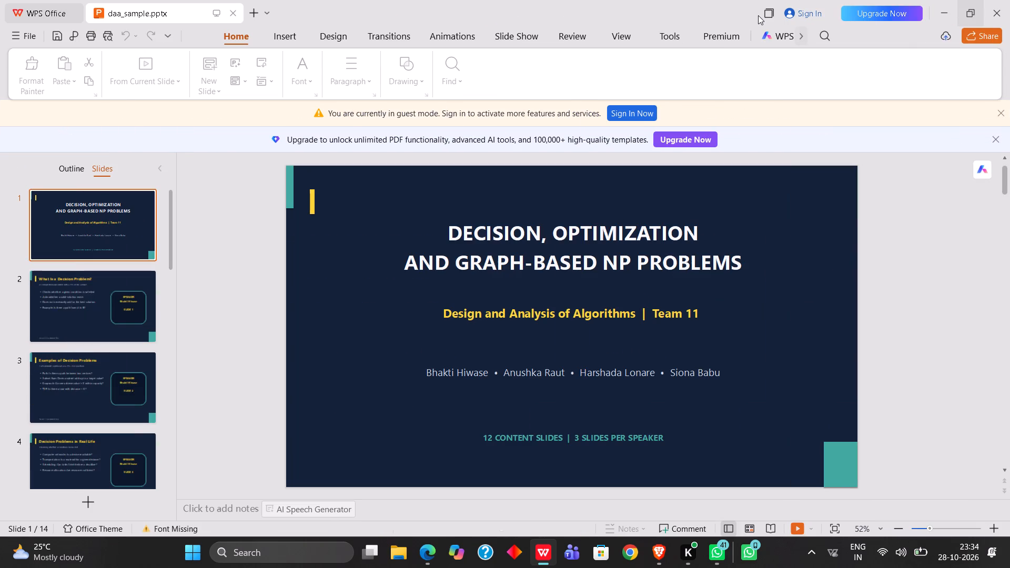
{"action": "key", "text": "Down"}
{"action": "key", "text": "Down"}
{"action": "left_click", "coordinate": [510, 292]}
{"action": "key", "text": "Down"}
{"action": "key", "text": "Down"}
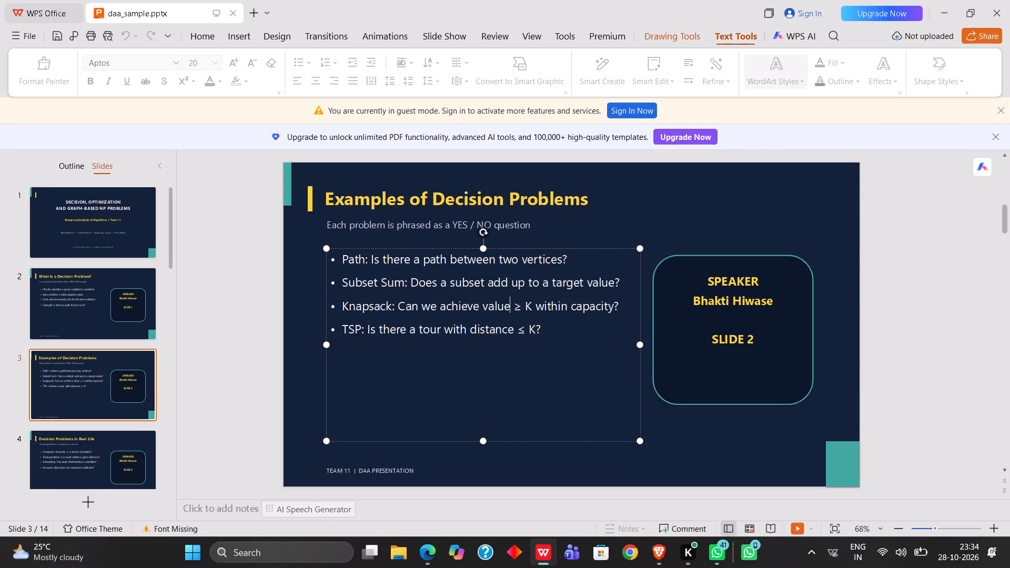
{"action": "left_click", "coordinate": [104, 326]}
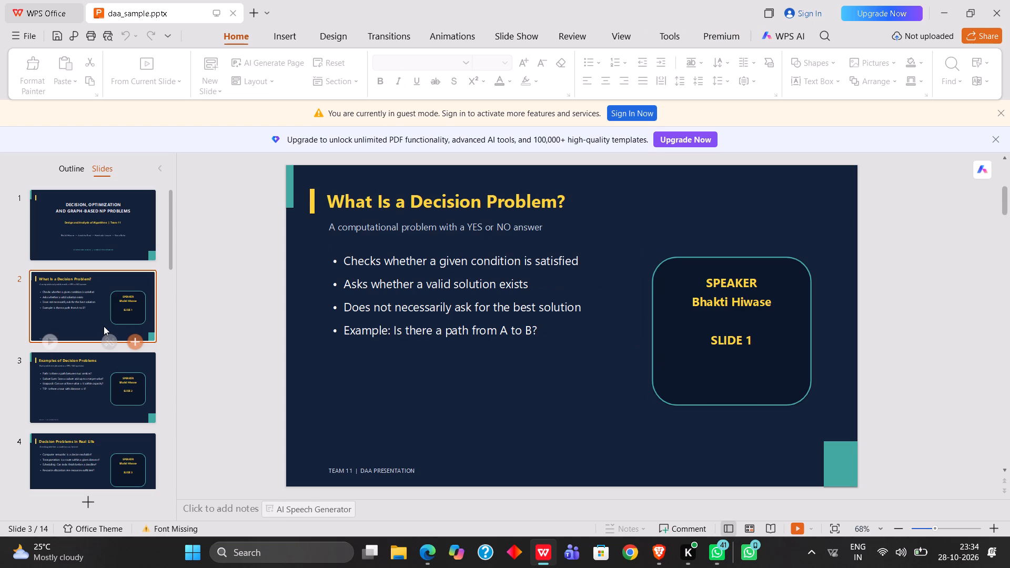
{"action": "key", "text": "Down"}
{"action": "key", "text": "Down"}
{"action": "key", "text": "Up"}
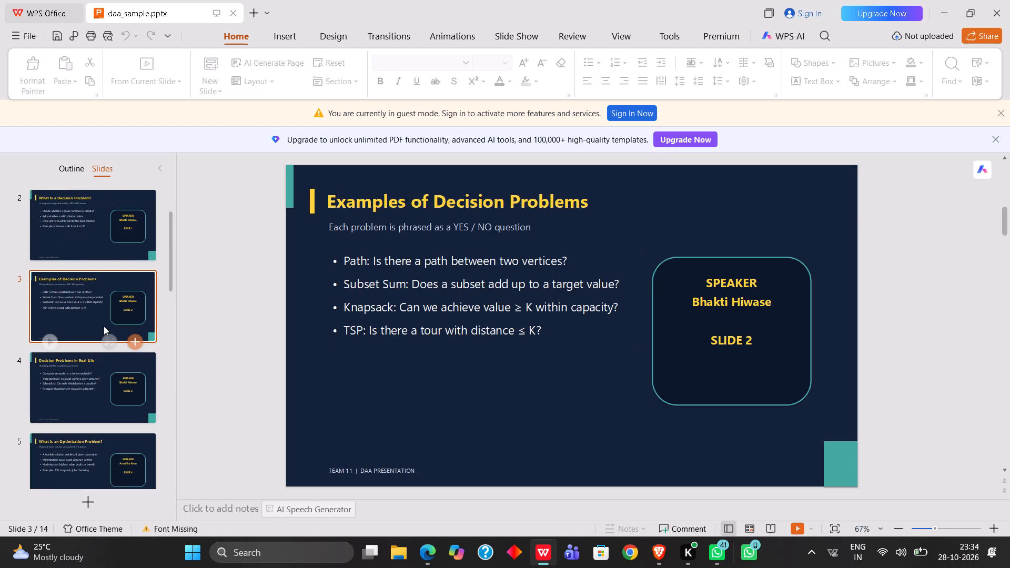
{"action": "key", "text": "Up"}
{"action": "left_click", "coordinate": [104, 326]}
{"action": "key", "text": "Up"}
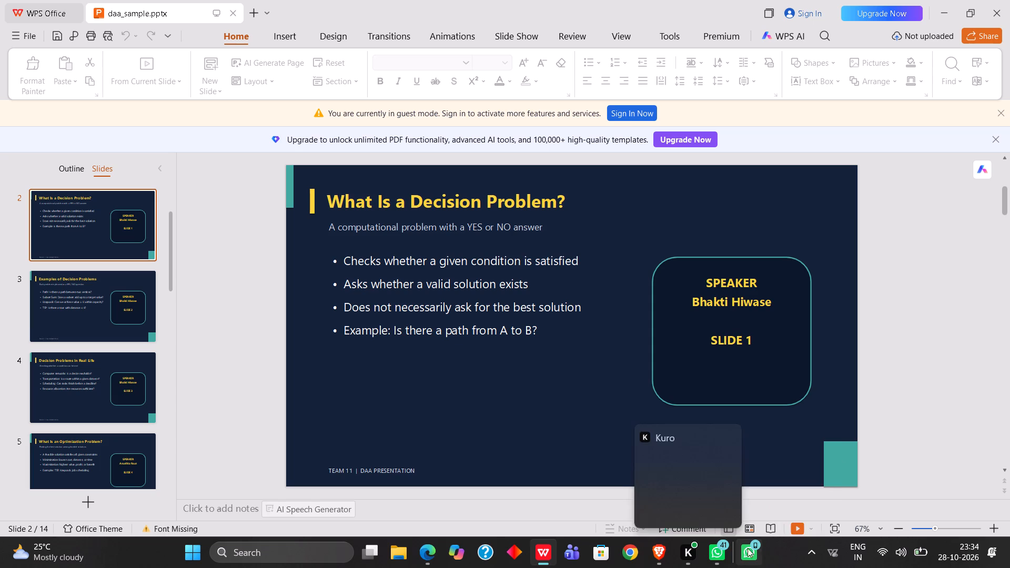
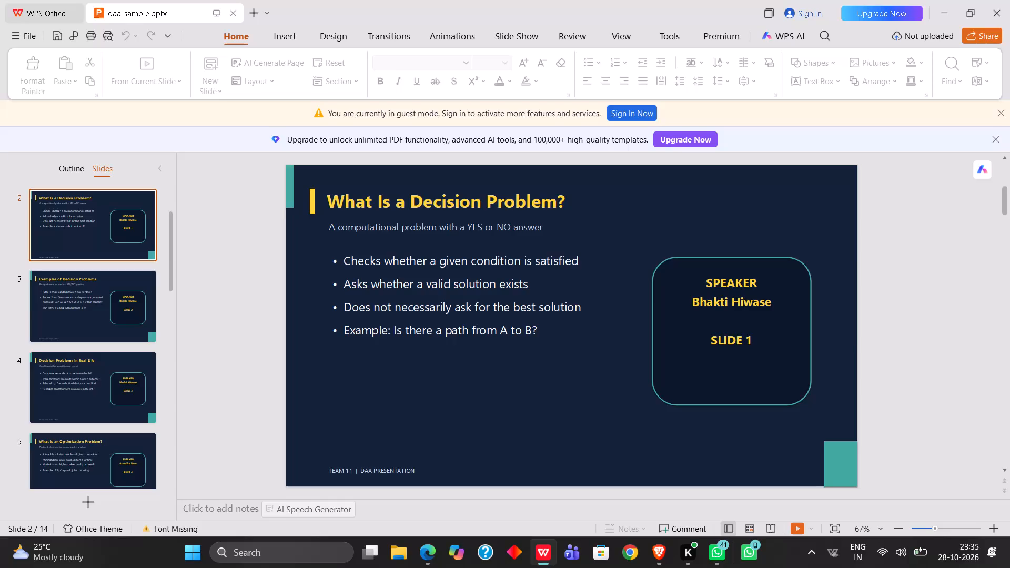
Look through slides 2 to 5 of daa_sample.pptx and return to slide 2, What Is a Decision Problem?
{"action": "key", "text": "Down"}
{"action": "key", "text": "Down"}
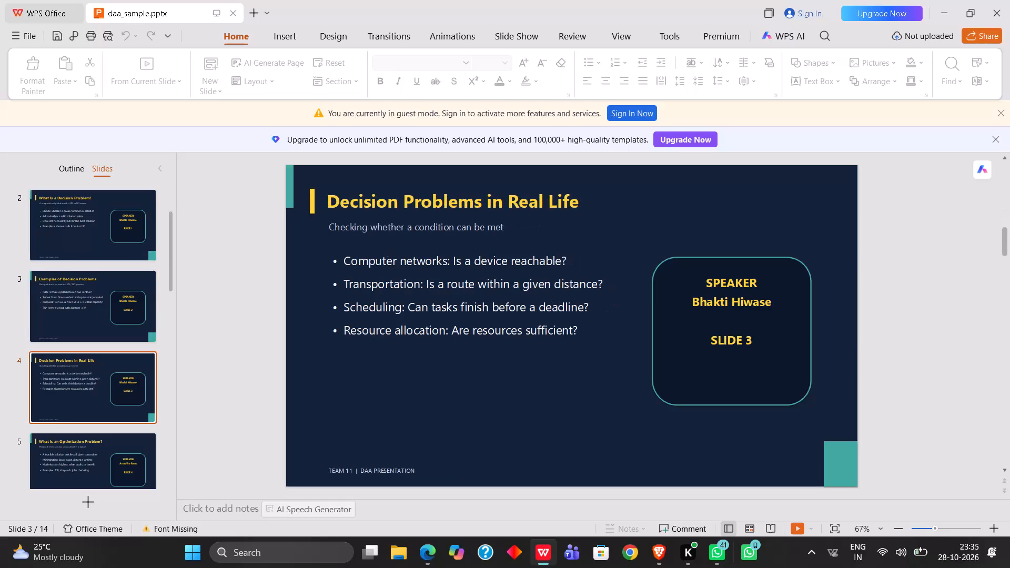
{"action": "key", "text": "Down"}
{"action": "key", "text": "Up"}
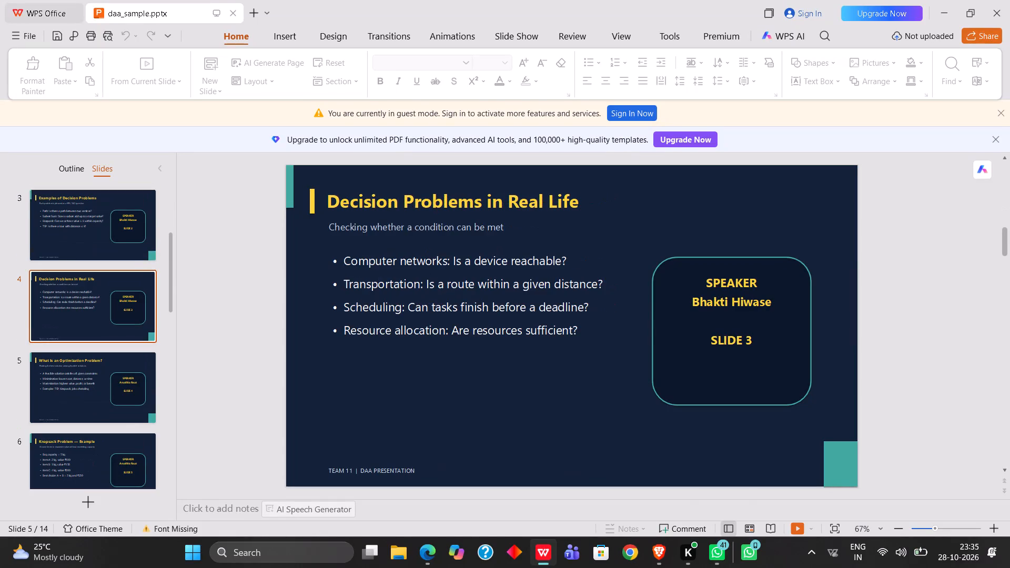
{"action": "key", "text": "Up"}
{"action": "key", "text": "Up"}
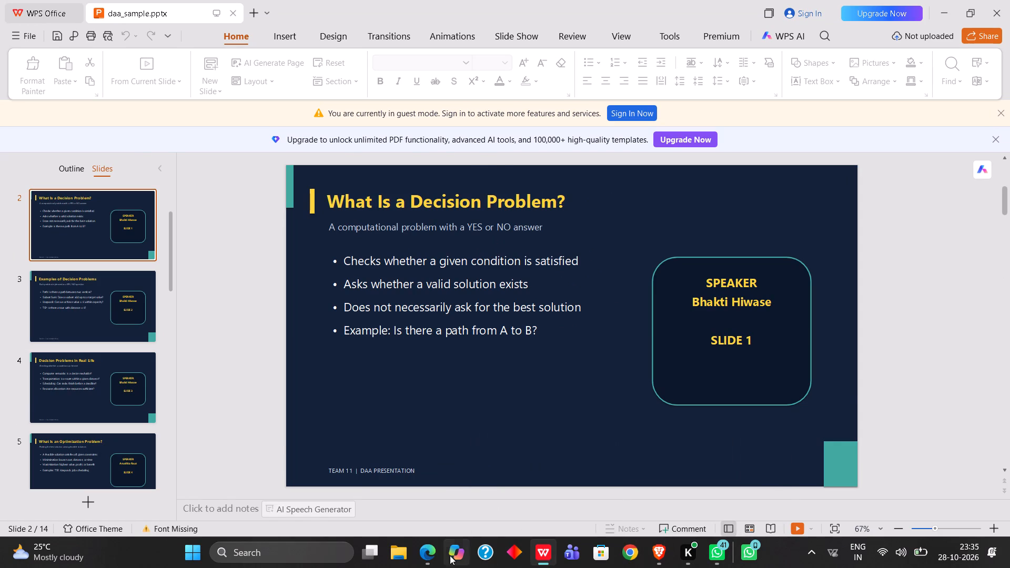
Switch to the DAA-presentation in Microsoft Edge and go to page 4, Decision Problems in Real Life.
{"action": "left_click", "coordinate": [430, 555]}
{"action": "key", "text": "Right"}
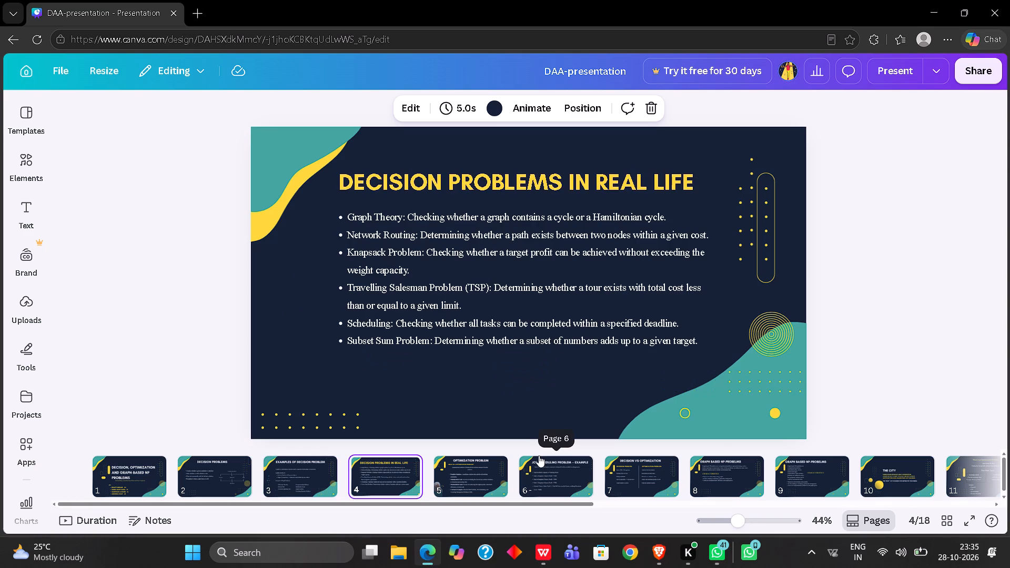
On page 3, delete the A-B-C-D graph sketch, the graph definition sentence and the "A graph consists of" text block.
{"action": "key", "text": "Left"}
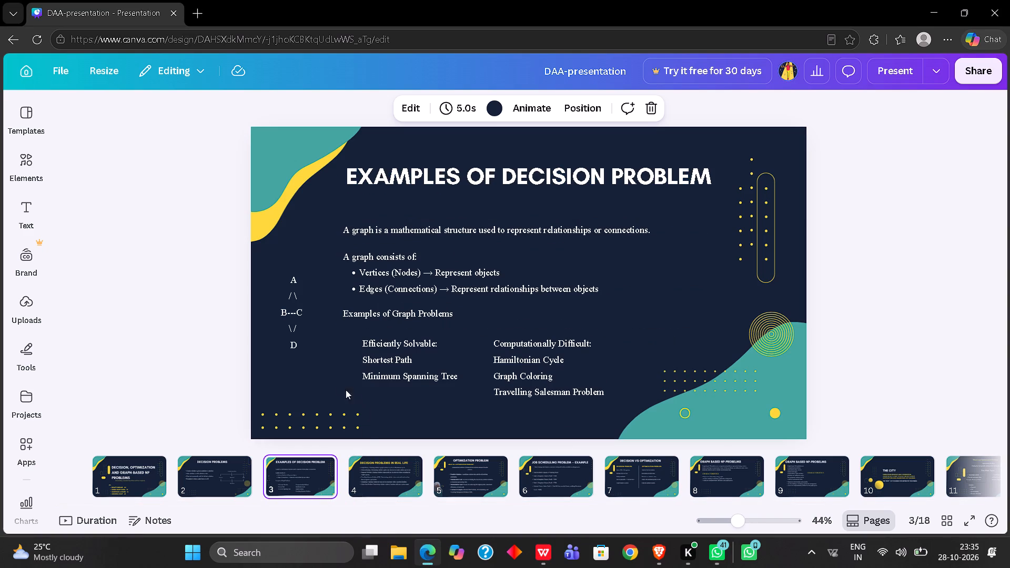
{"action": "left_click", "coordinate": [280, 302]}
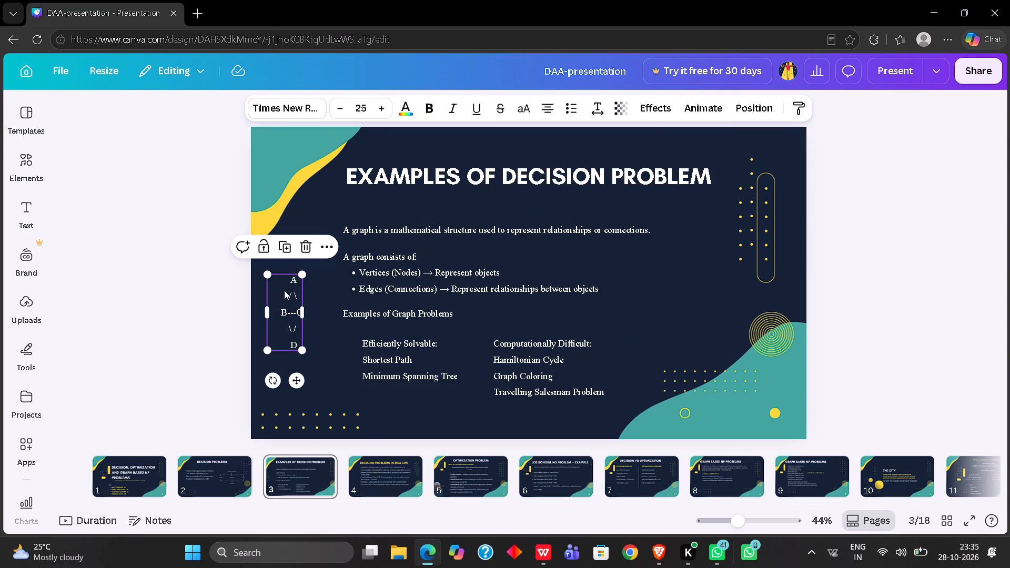
{"action": "left_click", "coordinate": [305, 236]}
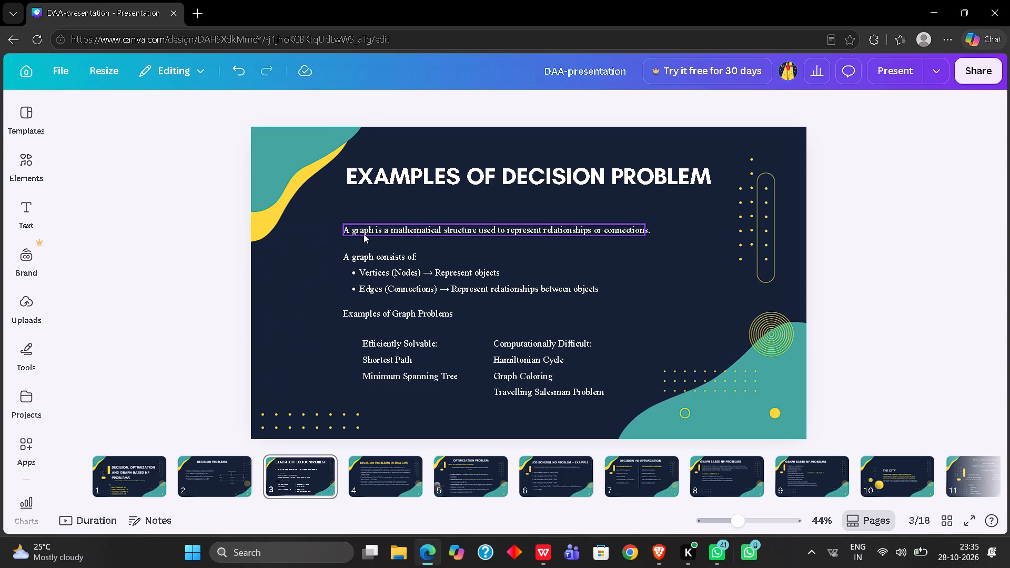
{"action": "left_click", "coordinate": [372, 231]}
{"action": "left_click", "coordinate": [518, 192]}
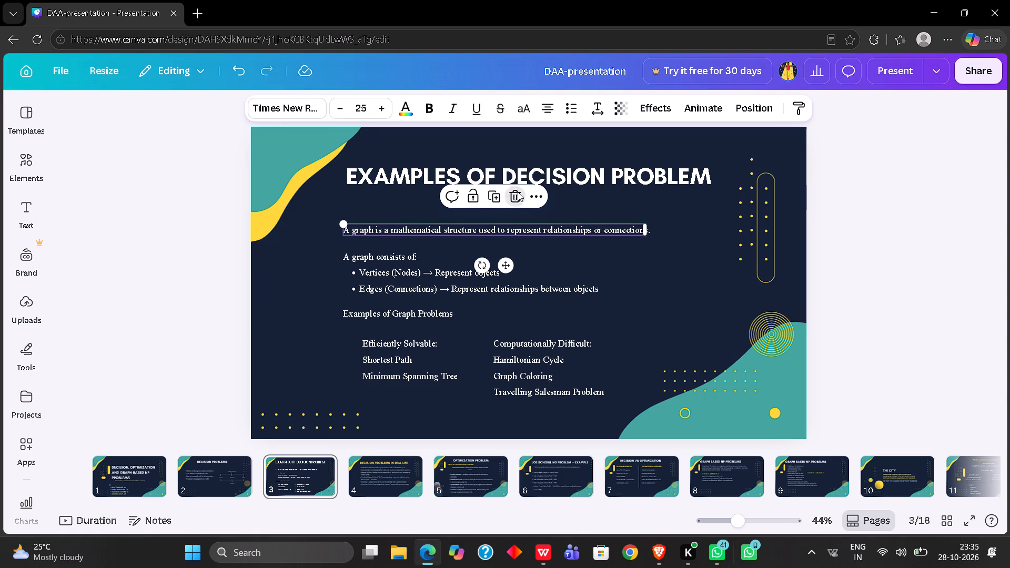
{"action": "left_click", "coordinate": [396, 265]}
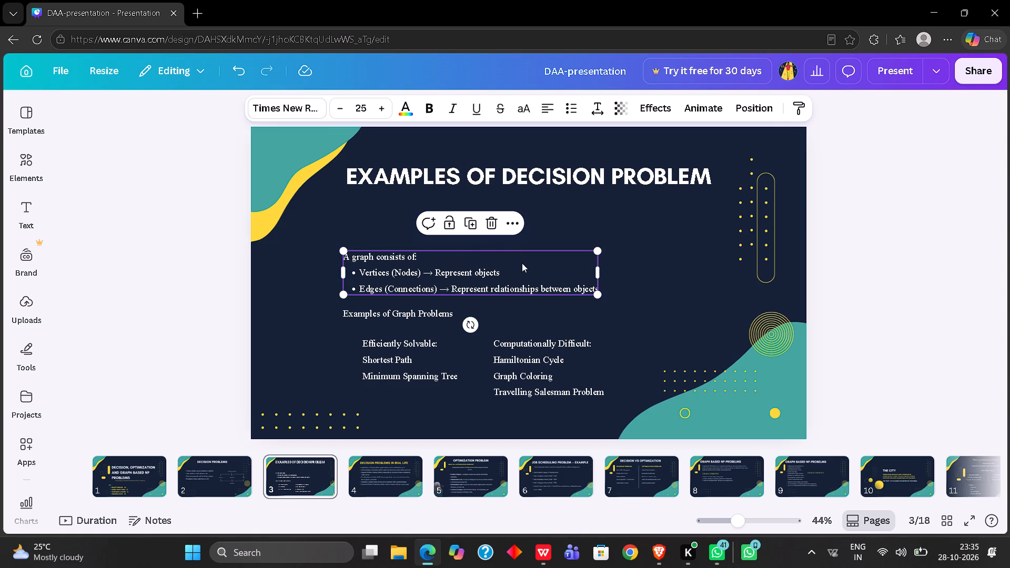
{"action": "left_click", "coordinate": [494, 219]}
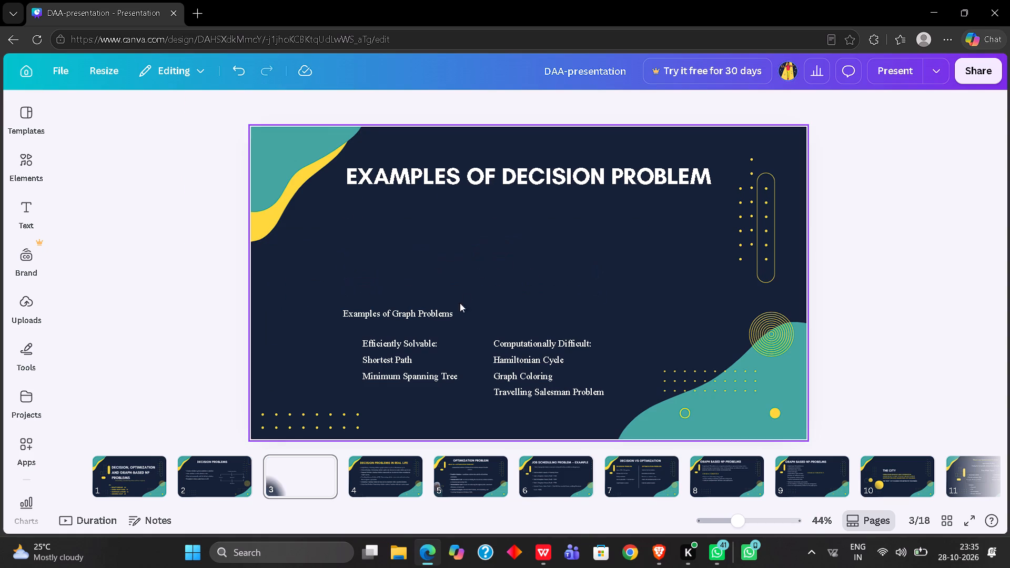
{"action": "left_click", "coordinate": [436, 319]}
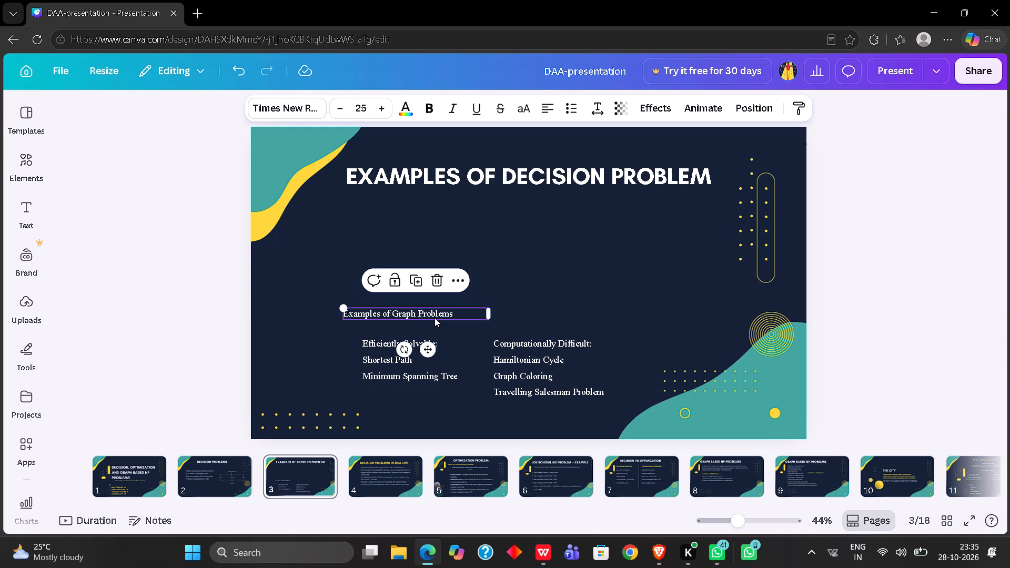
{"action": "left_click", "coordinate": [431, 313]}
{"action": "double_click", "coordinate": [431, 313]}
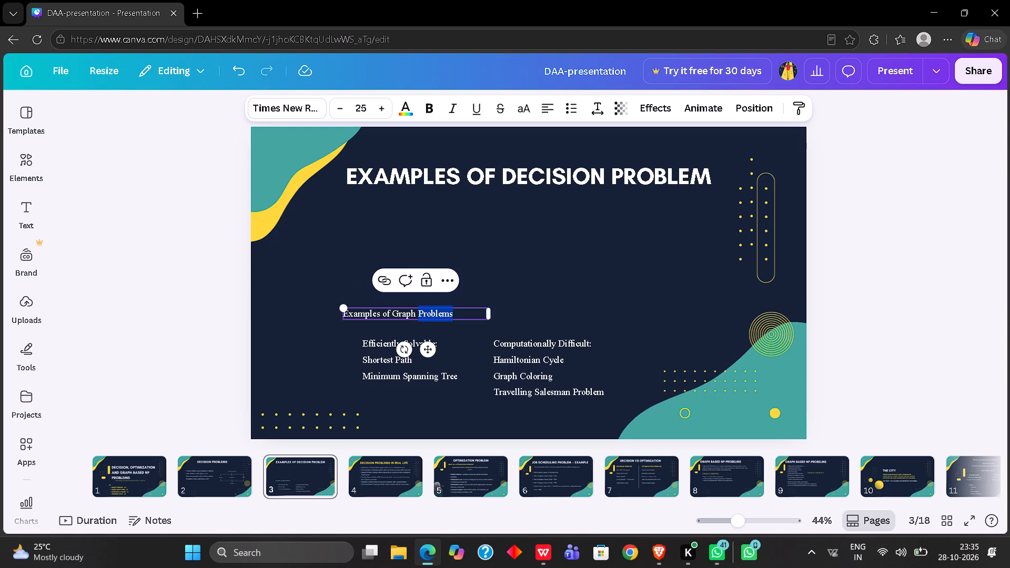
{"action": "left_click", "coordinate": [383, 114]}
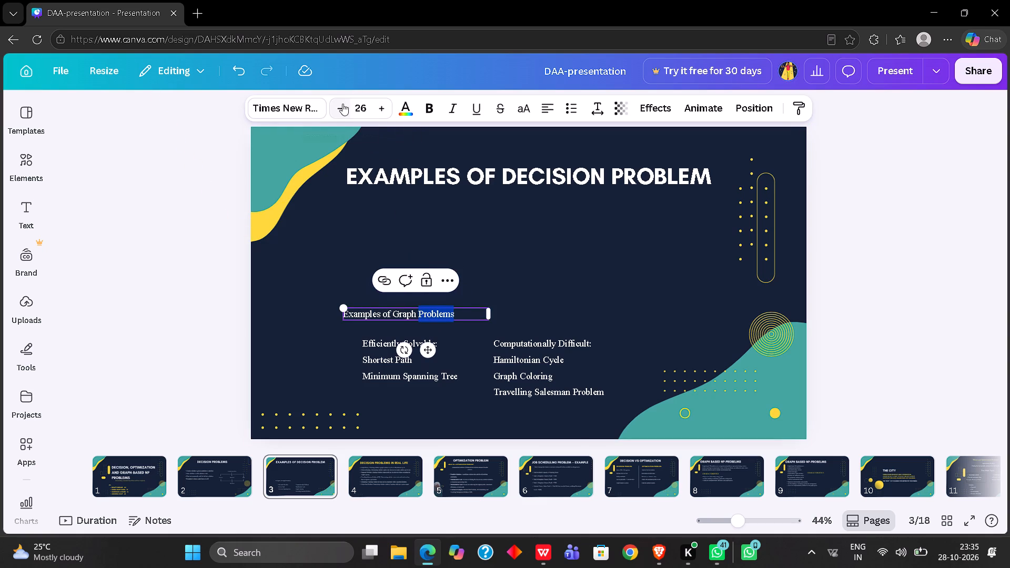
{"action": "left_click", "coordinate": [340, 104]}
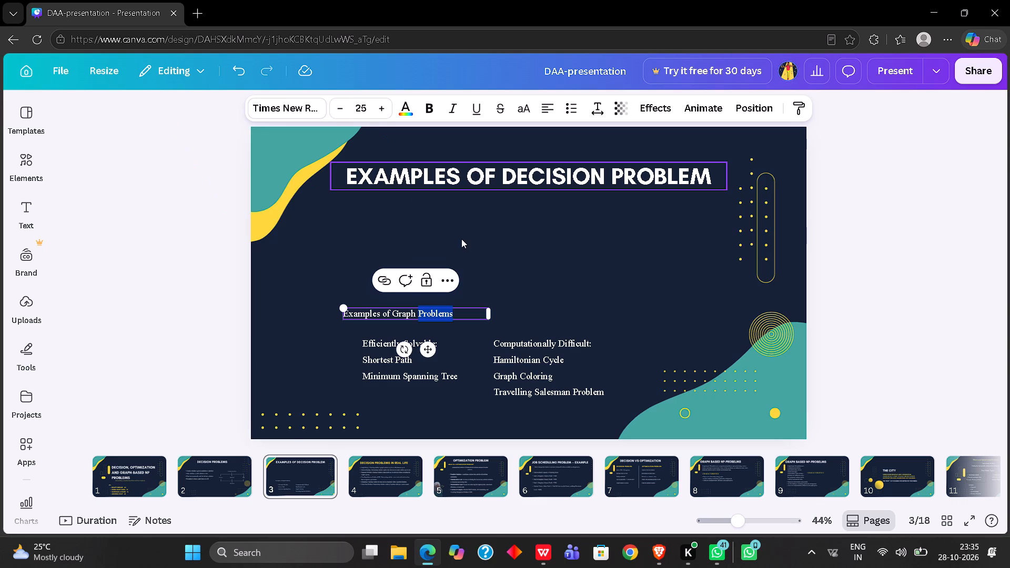
Delete the "Efficiently Solvable" list, the "Computationally Difficult" list and the "Examples of Graph Problems" heading from page 3.
{"action": "left_click", "coordinate": [411, 370]}
{"action": "left_click", "coordinate": [425, 316]}
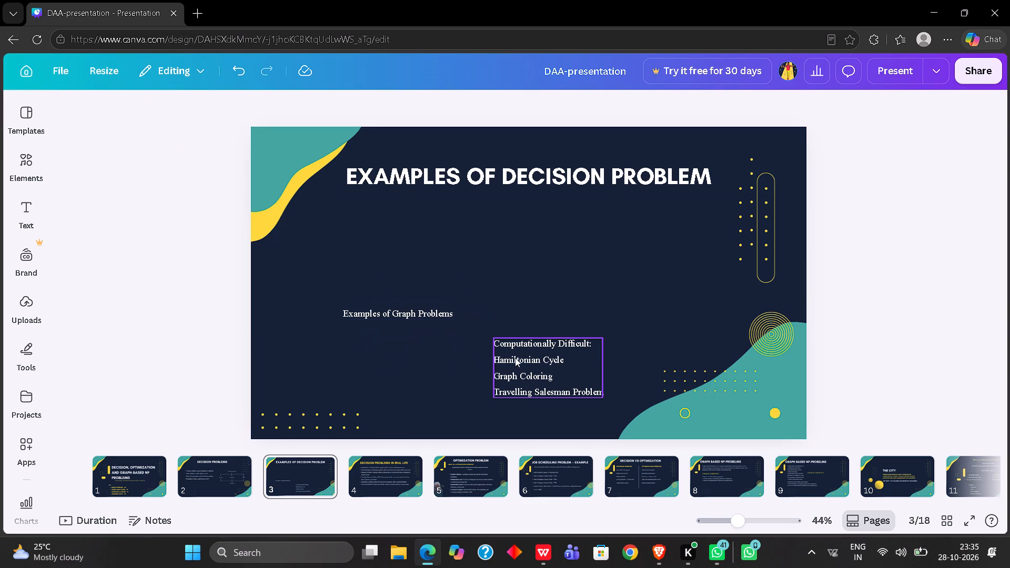
{"action": "left_click", "coordinate": [517, 359]}
{"action": "left_click", "coordinate": [568, 301]}
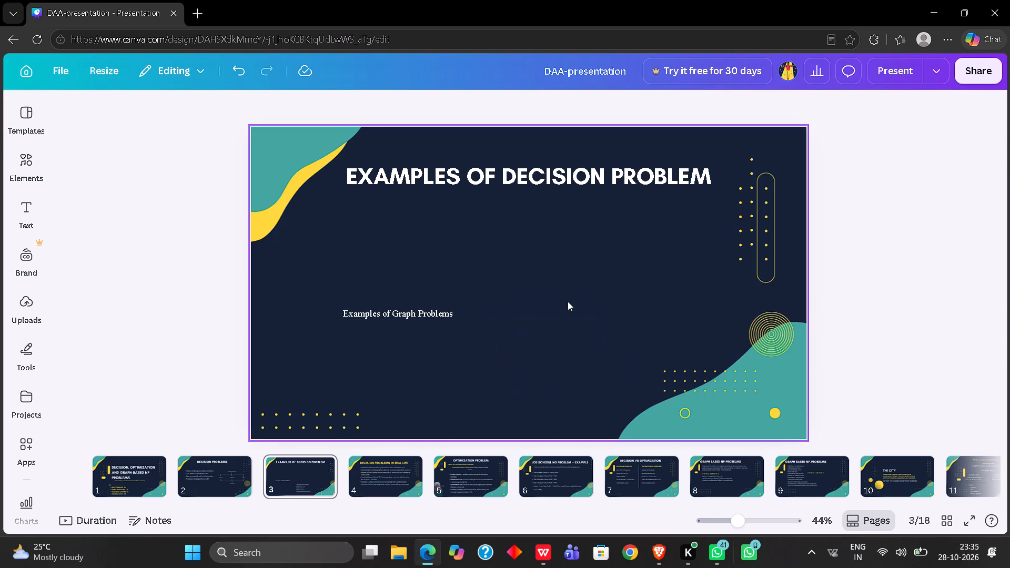
{"action": "left_click", "coordinate": [412, 307]}
{"action": "left_click", "coordinate": [446, 286]}
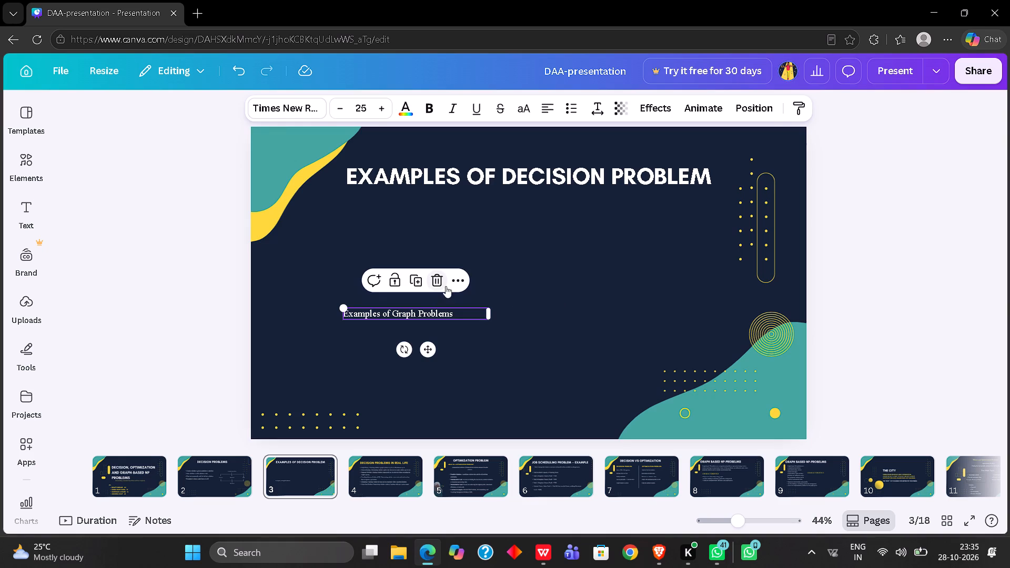
Switch to WPS Office and copy all four bullets from slide 3, Examples of Decision Problems, of daa_sample.pptx.
{"action": "left_click", "coordinate": [546, 567]}
{"action": "left_click", "coordinate": [541, 348]}
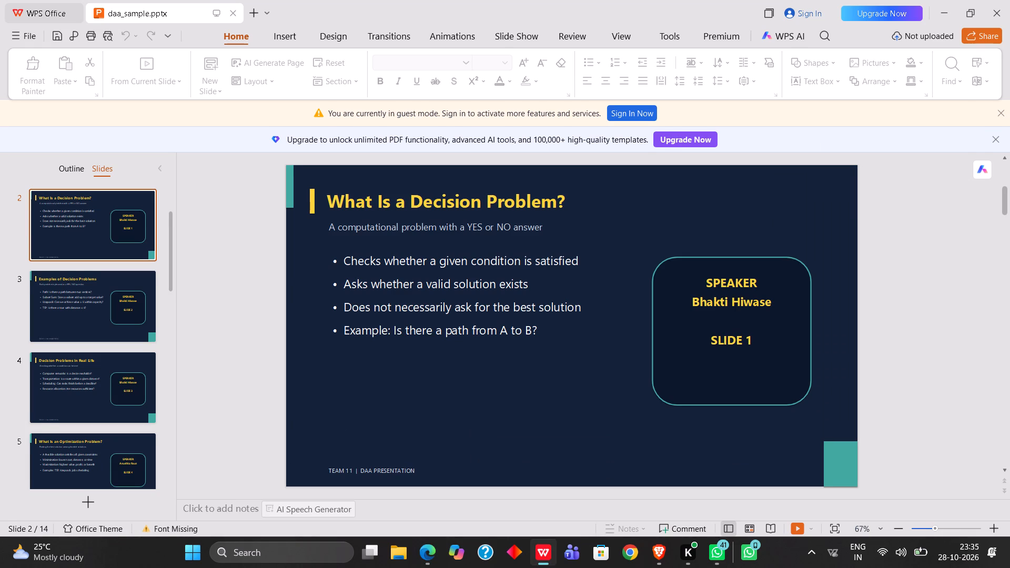
{"action": "left_click", "coordinate": [66, 313]}
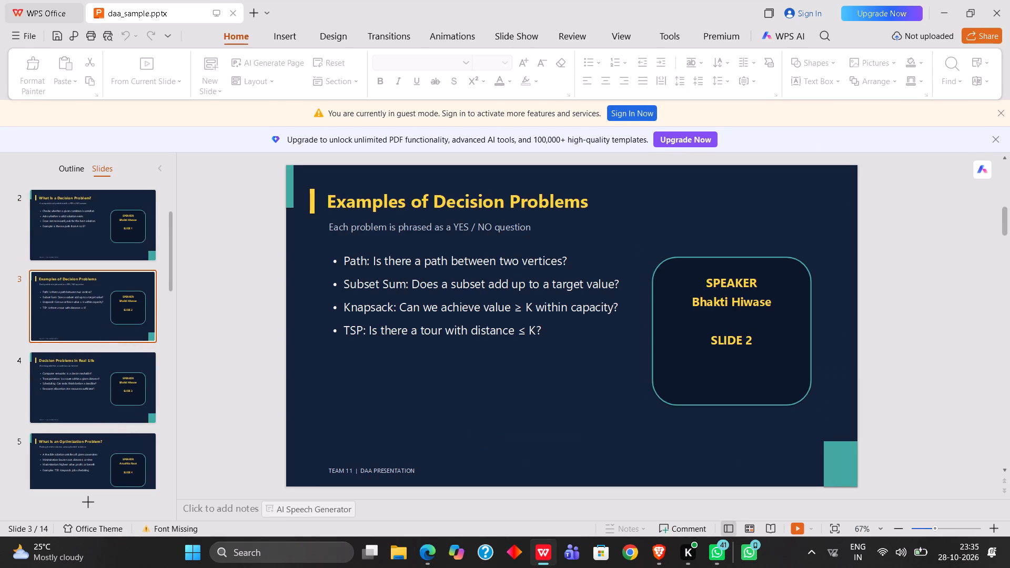
{"action": "left_click_drag", "start_coordinate": [563, 342], "coordinate": [543, 340]}
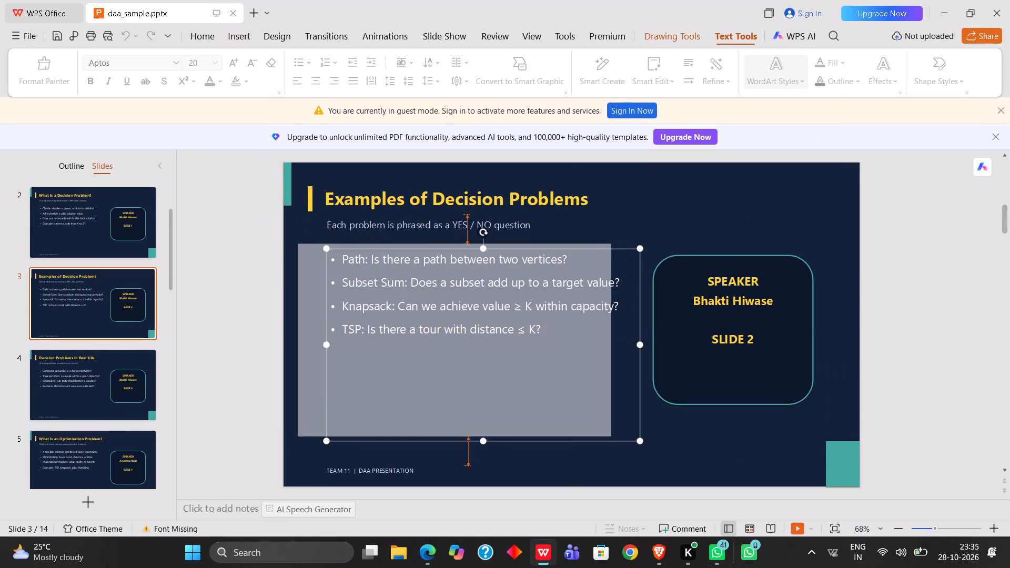
{"action": "left_click_drag", "start_coordinate": [543, 340], "coordinate": [554, 346]}
{"action": "left_click", "coordinate": [546, 338]}
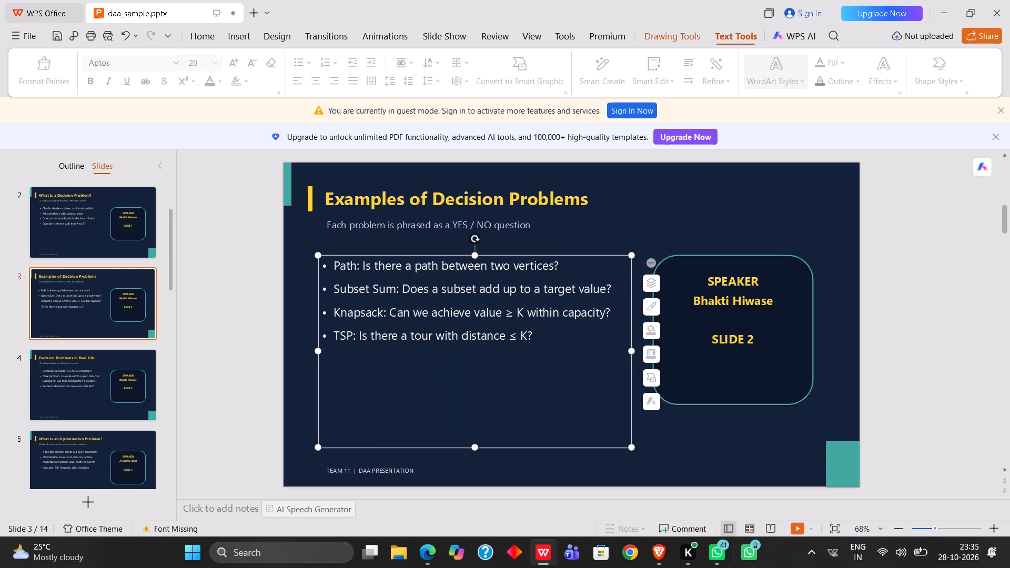
{"action": "key", "text": "ctrl+a"}
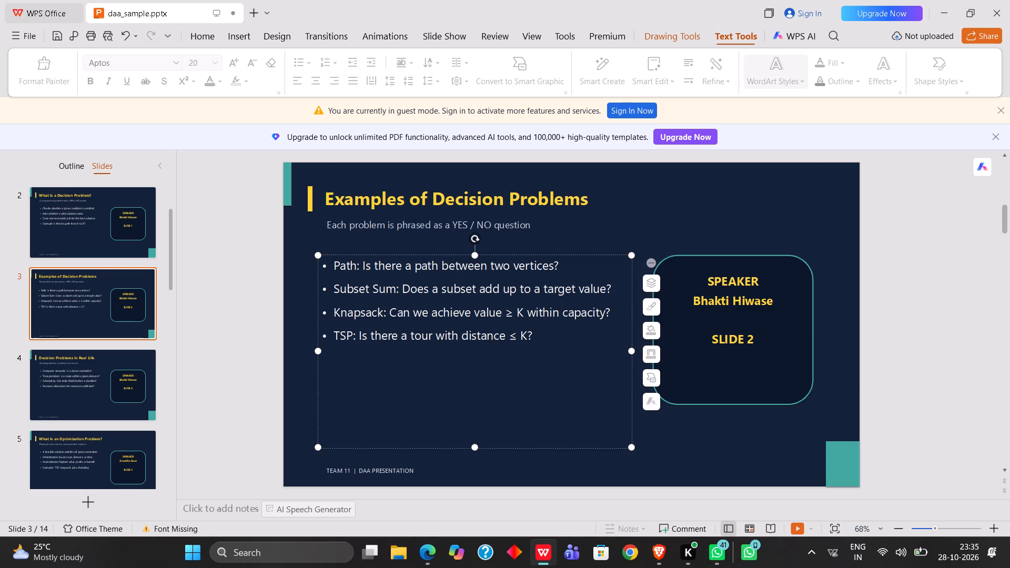
{"action": "key", "text": "ctrl+c"}
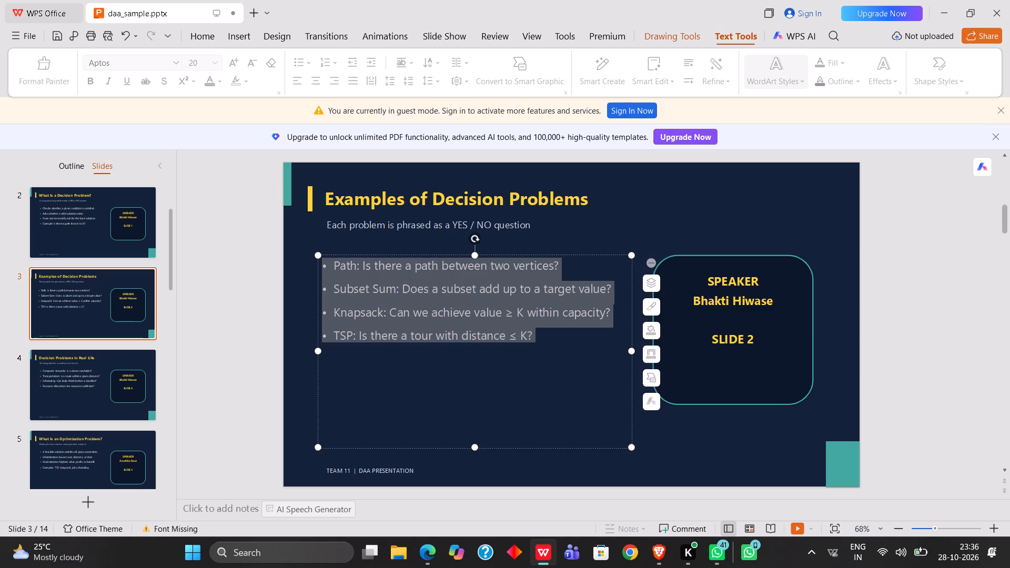
Return to the DAA-presentation in Edge and paste the copied bullets onto the emptied page 3.
{"action": "left_click", "coordinate": [666, 559]}
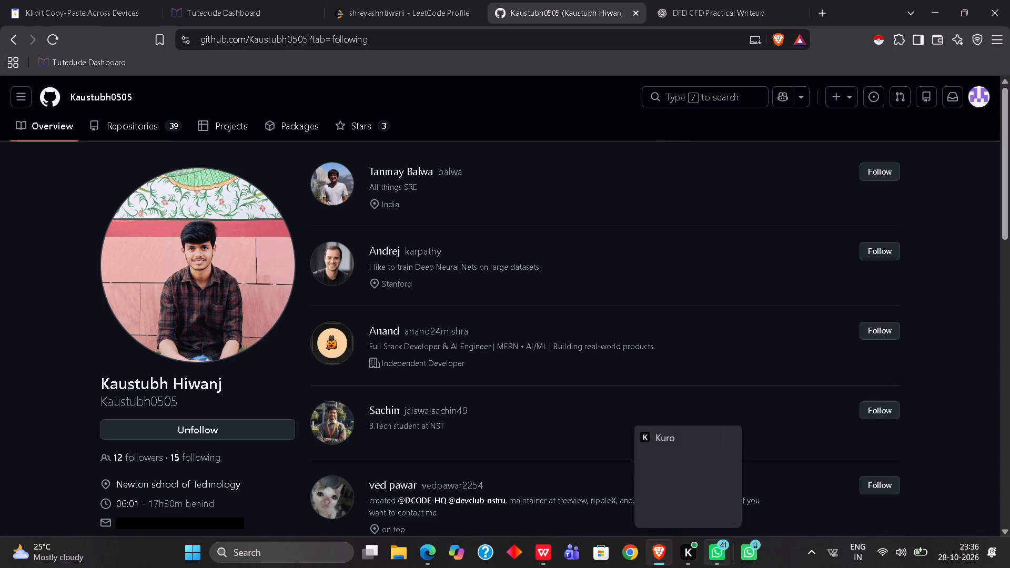
{"action": "left_click", "coordinate": [408, 553]}
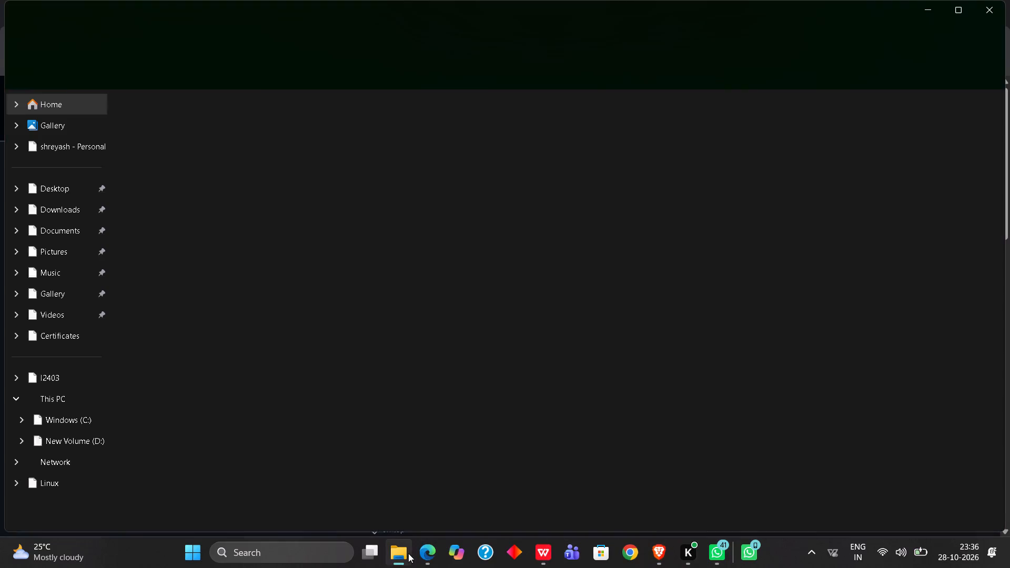
{"action": "left_click", "coordinate": [437, 555]}
{"action": "left_click", "coordinate": [488, 325], "text": "ctrl"}
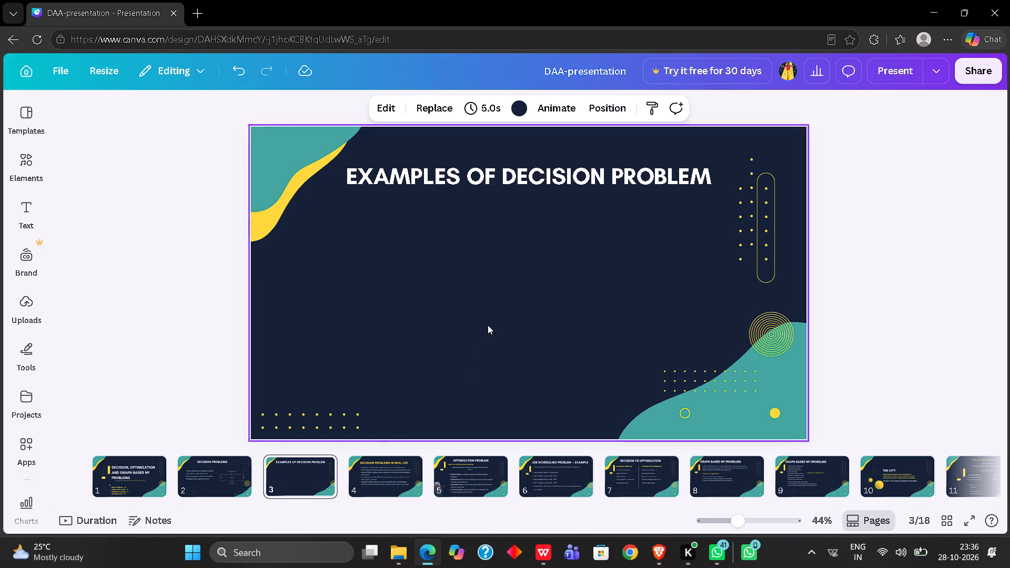
{"action": "key", "text": "ctrl+v"}
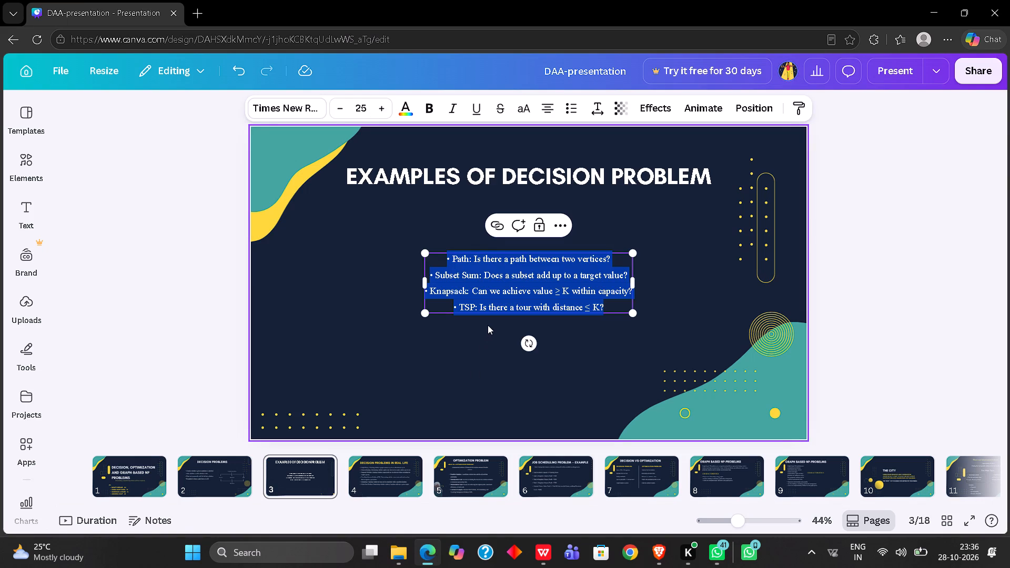
{"action": "left_click", "coordinate": [596, 334]}
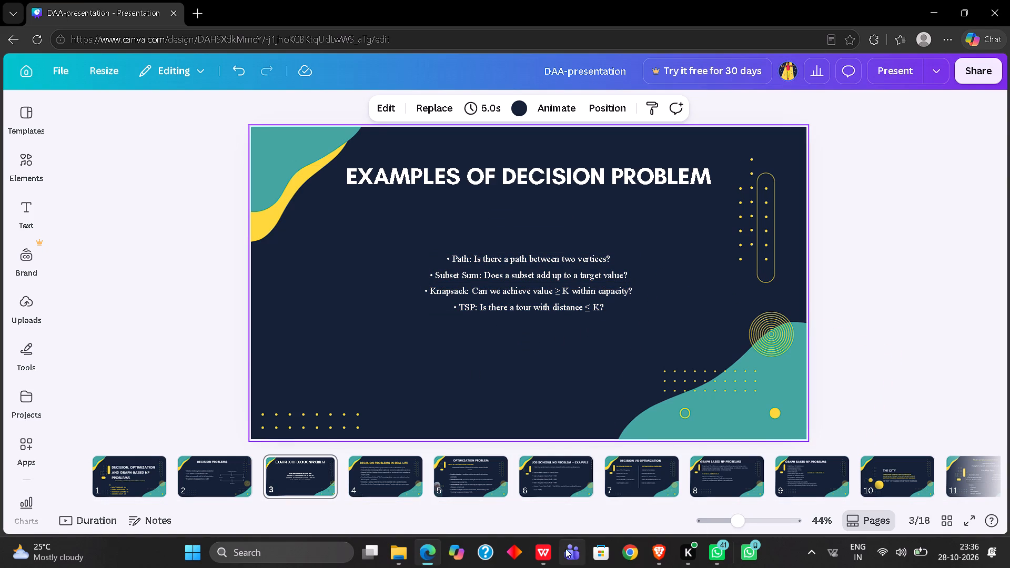
Switch back to WPS Office and copy the subtitle "Each problem is phrased as a YES / NO question" from slide 3.
{"action": "left_click", "coordinate": [549, 549]}
{"action": "left_click", "coordinate": [522, 216]}
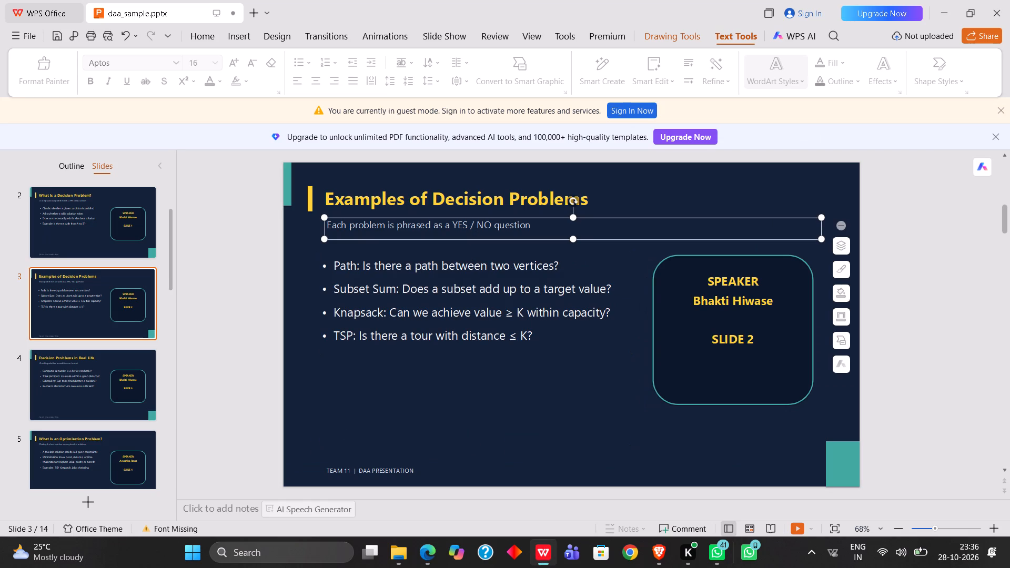
{"action": "left_click", "coordinate": [524, 228]}
{"action": "key", "text": "ctrl+a"}
{"action": "key", "text": "ctrl+c"}
{"action": "key", "text": "ctrl+c"}
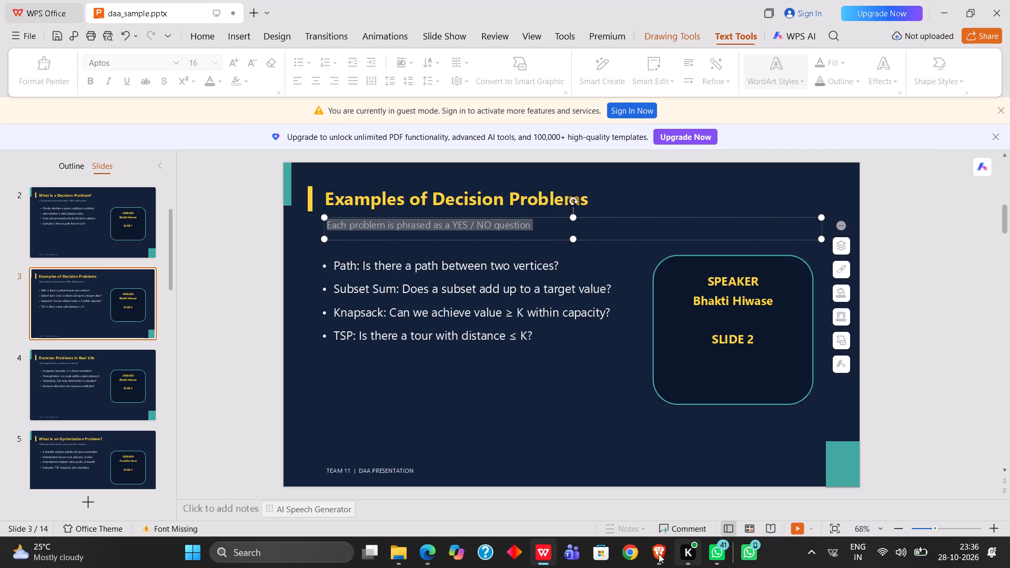
Paste the subtitle onto page 3 in Edge and place it just below the title, aligned with the title's left edge.
{"action": "left_click", "coordinate": [427, 560]}
{"action": "key", "text": "ctrl+v"}
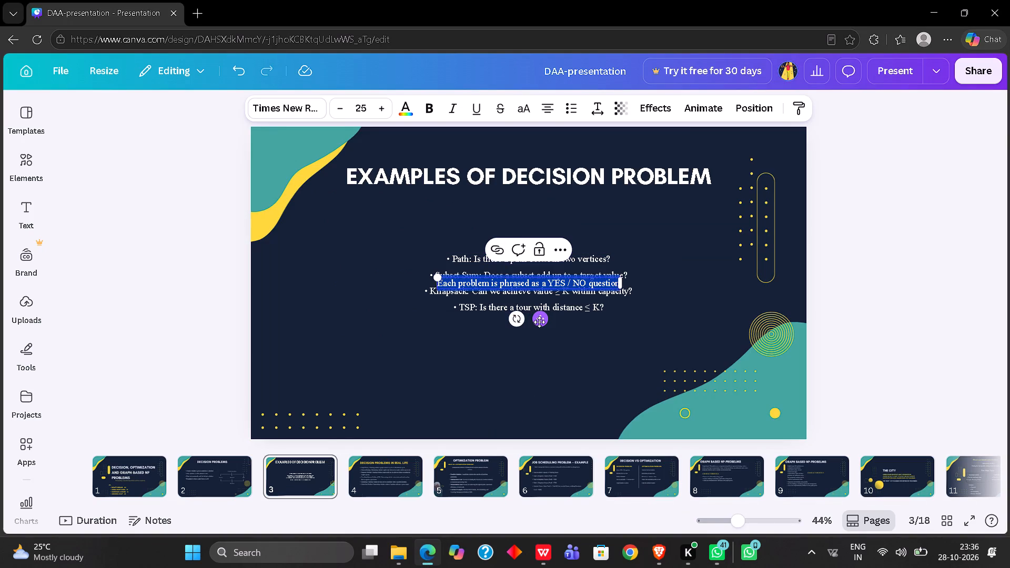
{"action": "left_click_drag", "start_coordinate": [539, 322], "coordinate": [469, 244]}
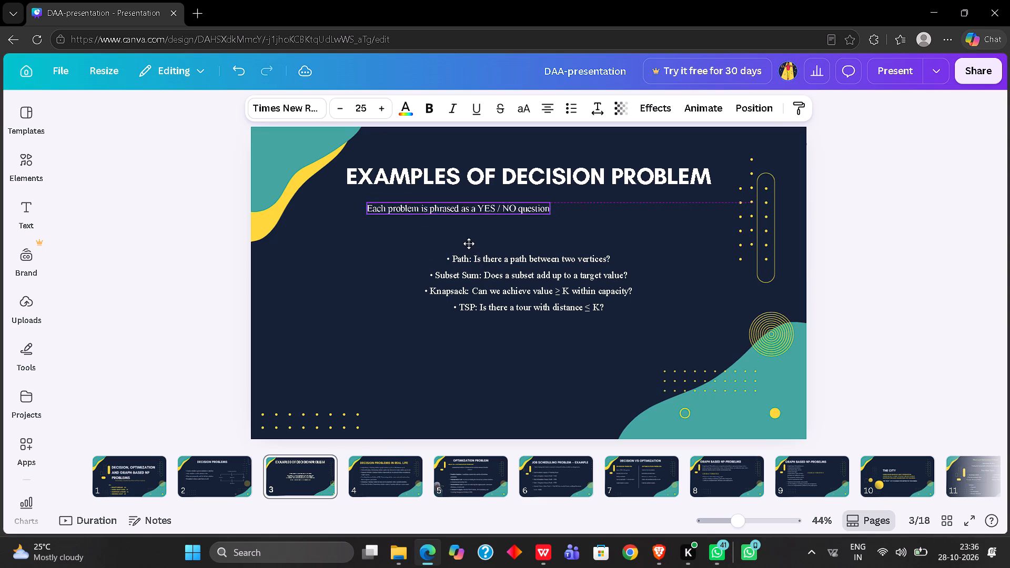
{"action": "left_click_drag", "start_coordinate": [469, 244], "coordinate": [460, 236]}
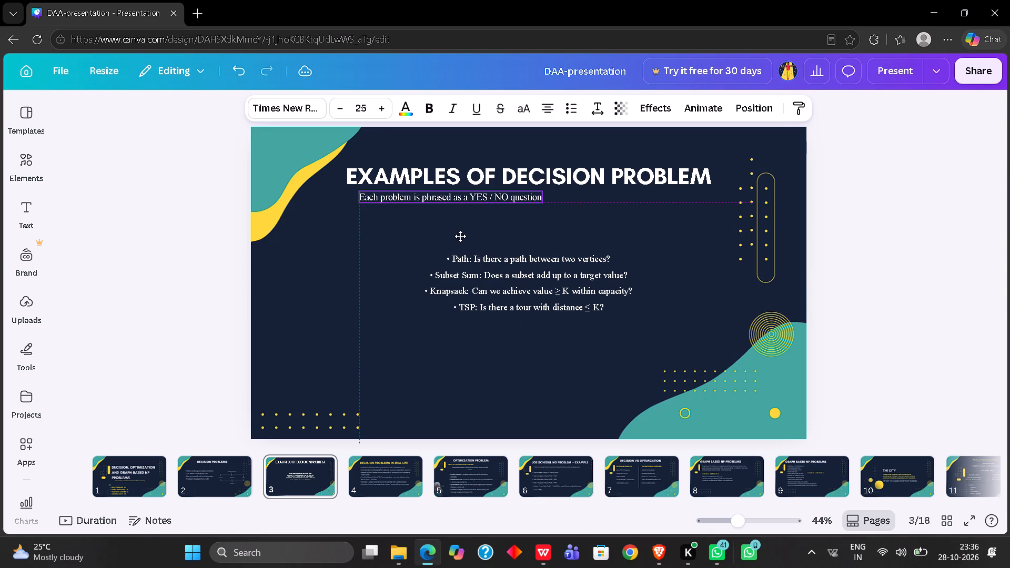
{"action": "left_click_drag", "start_coordinate": [460, 236], "coordinate": [446, 239]}
Move the four-bullet text block up and left so it sits a small gap below the subtitle, near its left edge.
{"action": "left_click", "coordinate": [496, 307]}
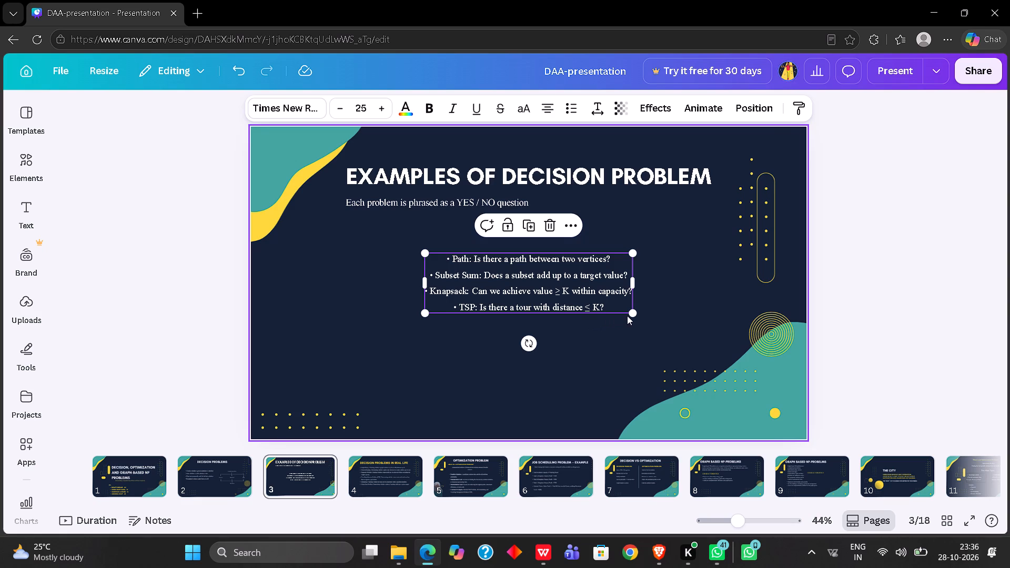
{"action": "key", "text": "Up"}
{"action": "key", "text": "Up"}
{"action": "key", "text": "Up"}
{"action": "key", "text": "Up"}
{"action": "key", "text": "Up"}
{"action": "key", "text": "Up"}
{"action": "key", "text": "Up"}
{"action": "key", "text": "Up"}
{"action": "key", "text": "Up"}
{"action": "key", "text": "Up"}
{"action": "key", "text": "Up"}
{"action": "key", "text": "Up"}
{"action": "key", "text": "Up"}
{"action": "key", "text": "Up"}
{"action": "key", "text": "Up"}
{"action": "key", "text": "Up"}
{"action": "key", "text": "Up"}
{"action": "key", "text": "Up"}
{"action": "key", "text": "Up"}
{"action": "key", "text": "Up"}
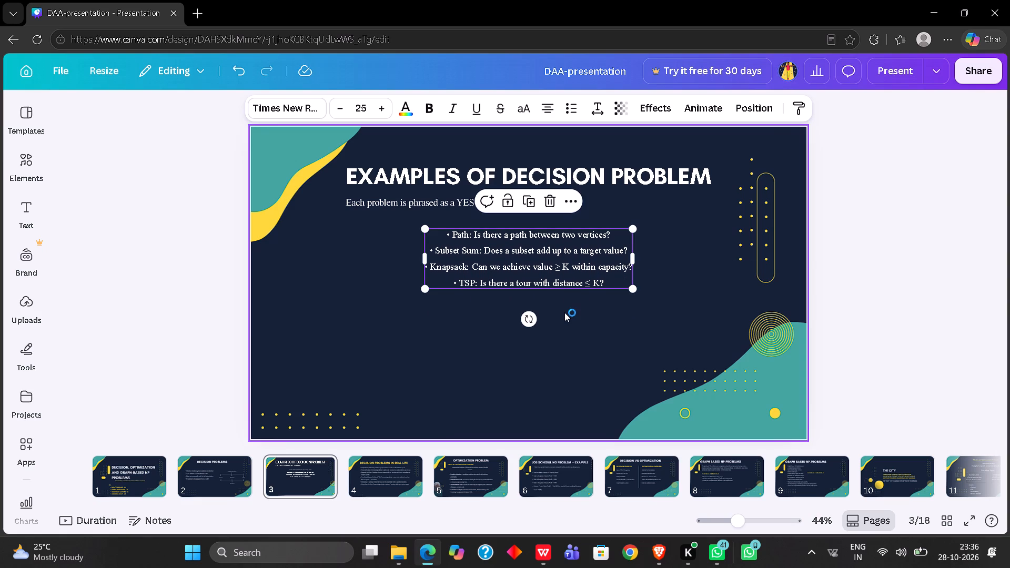
{"action": "key", "text": "Up"}
{"action": "key", "text": "shift+Up"}
{"action": "key", "text": "shift+Up"}
{"action": "key", "text": "shift+Up"}
{"action": "key", "text": "shift+Up"}
{"action": "key", "text": "shift+Up"}
{"action": "key", "text": "shift+Up"}
{"action": "key", "text": "shift+Left"}
{"action": "key", "text": "shift+Left"}
{"action": "key", "text": "shift+Left"}
{"action": "key", "text": "shift+Left"}
{"action": "key", "text": "shift+Left"}
{"action": "key", "text": "shift+Left"}
{"action": "key", "text": "shift+Left"}
{"action": "key", "text": "shift+Left"}
{"action": "key", "text": "shift+Left"}
{"action": "key", "text": "shift+Left"}
{"action": "key", "text": "shift+Left"}
{"action": "key", "text": "shift+Left"}
{"action": "key", "text": "shift+Left"}
{"action": "key", "text": "shift+Left"}
{"action": "key", "text": "shift+Left"}
{"action": "key", "text": "shift+Left"}
{"action": "key", "text": "shift+Left"}
{"action": "key", "text": "shift+Left"}
{"action": "key", "text": "shift+Left"}
{"action": "key", "text": "shift+Left"}
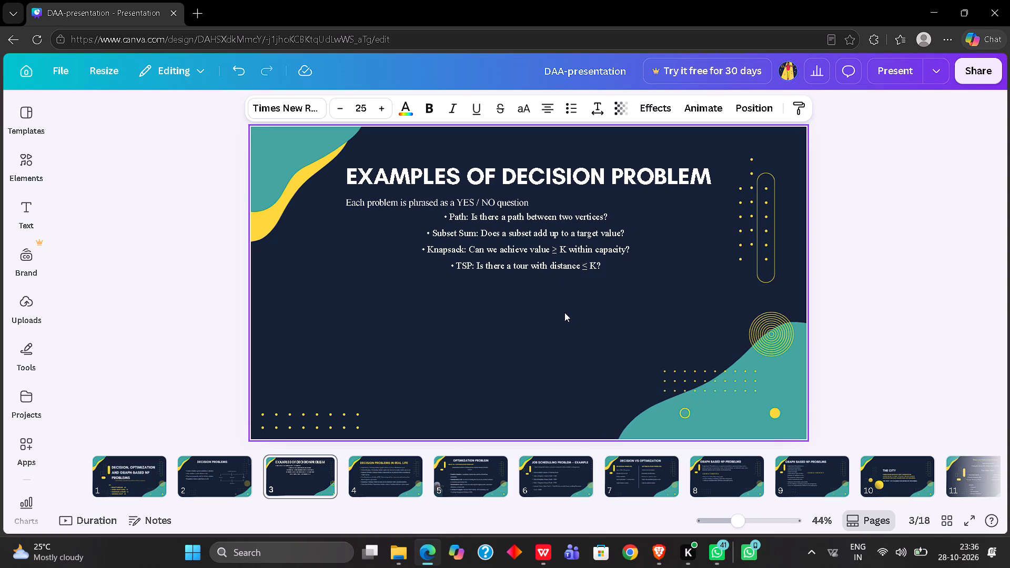
{"action": "key", "text": "shift+Left"}
{"action": "key", "text": "shift+Left"}
{"action": "key", "text": "shift+Left"}
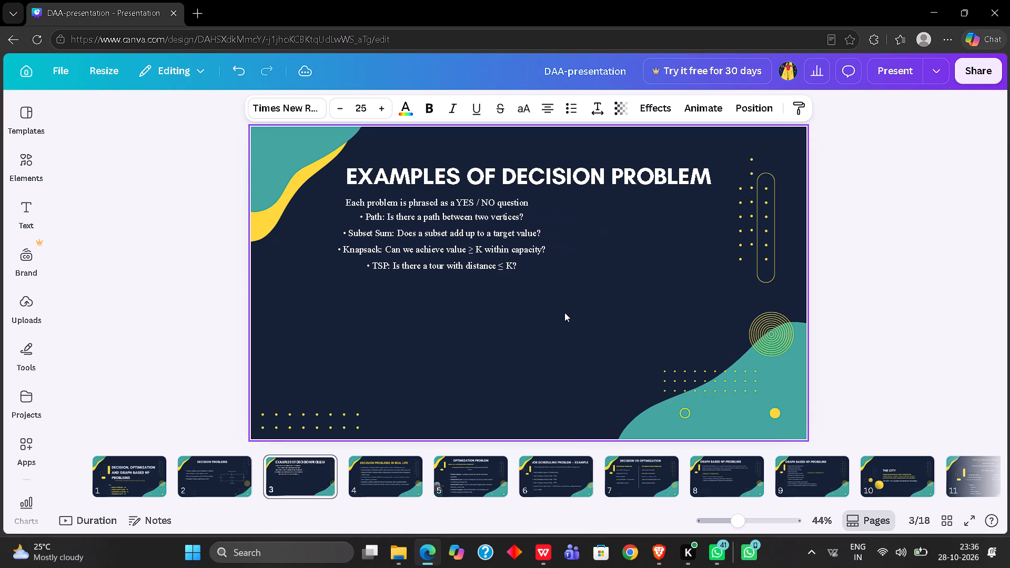
{"action": "key", "text": "shift+Down"}
{"action": "key", "text": "shift+Down"}
{"action": "key", "text": "shift+Down"}
{"action": "key", "text": "shift+Down"}
{"action": "key", "text": "shift+Down"}
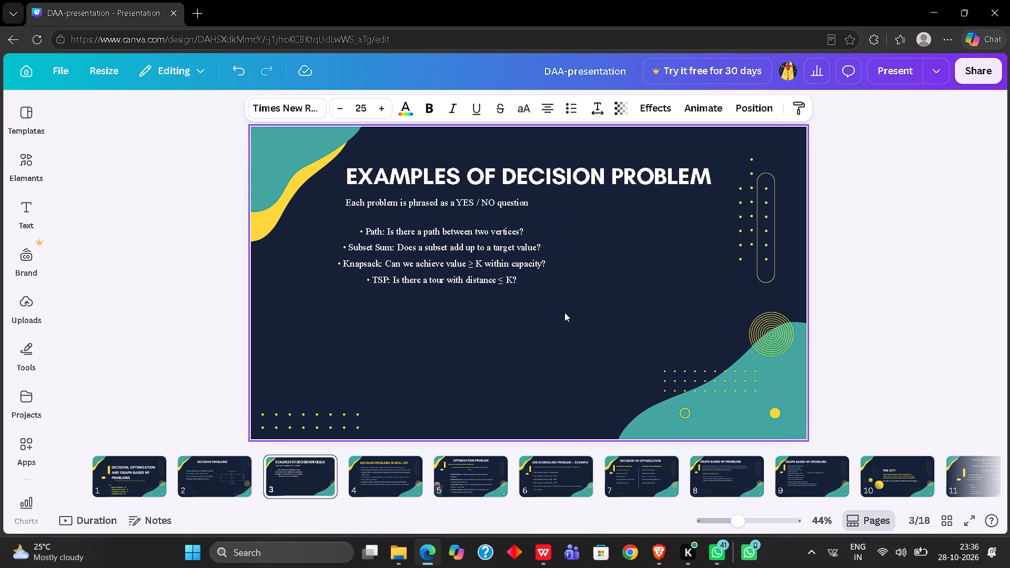
{"action": "key", "text": "shift+Up"}
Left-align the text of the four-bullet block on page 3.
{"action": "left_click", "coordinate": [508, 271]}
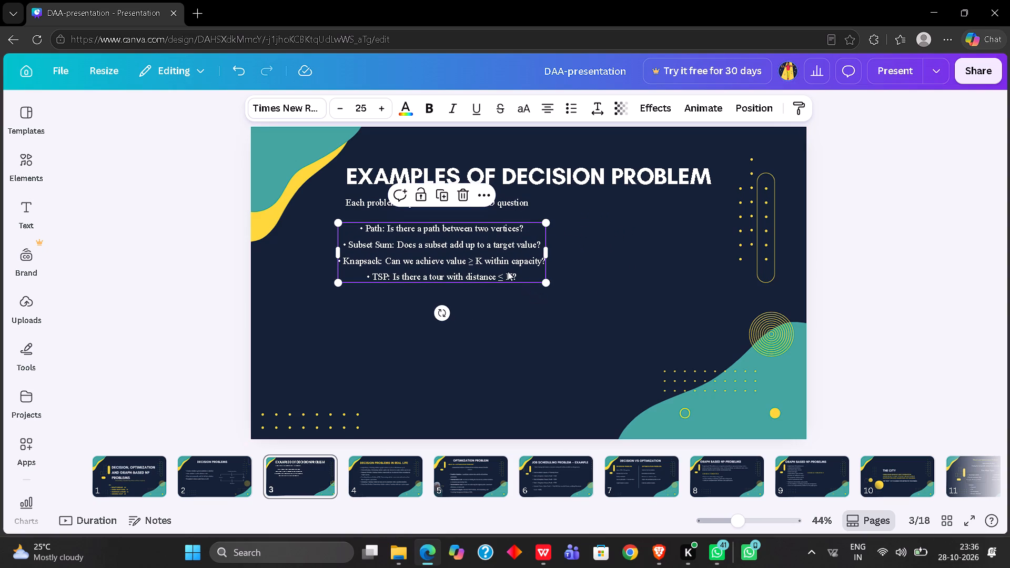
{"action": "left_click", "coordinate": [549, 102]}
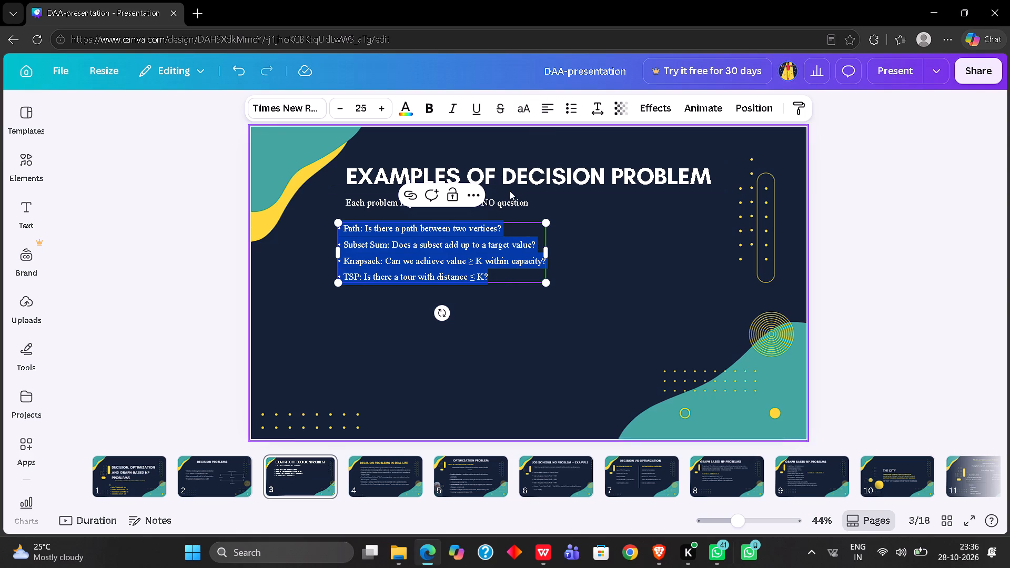
Set the subtitle "Each problem is phrased as a YES / NO question" to justified alignment.
{"action": "left_click", "coordinate": [510, 196]}
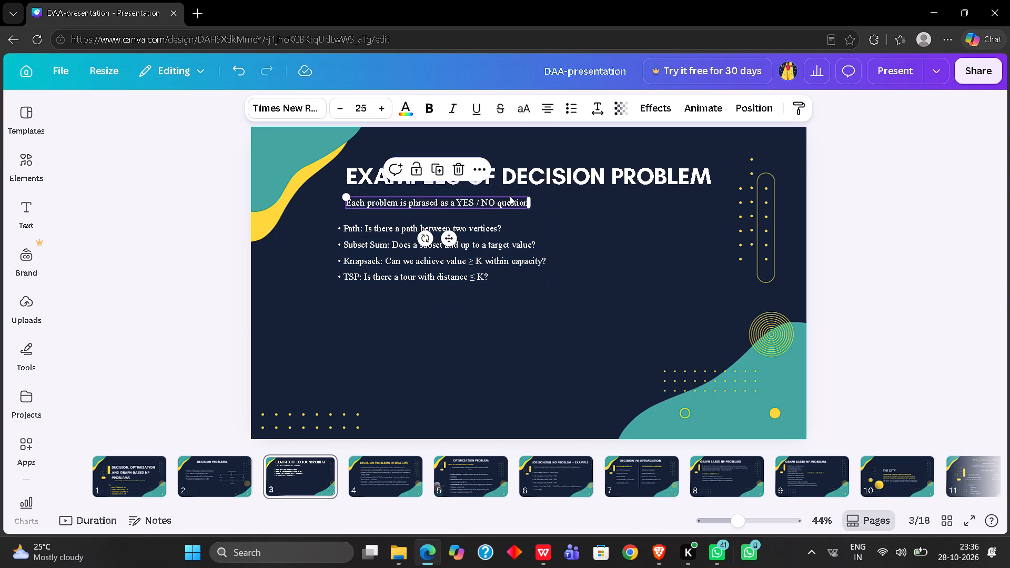
{"action": "left_click", "coordinate": [510, 196]}
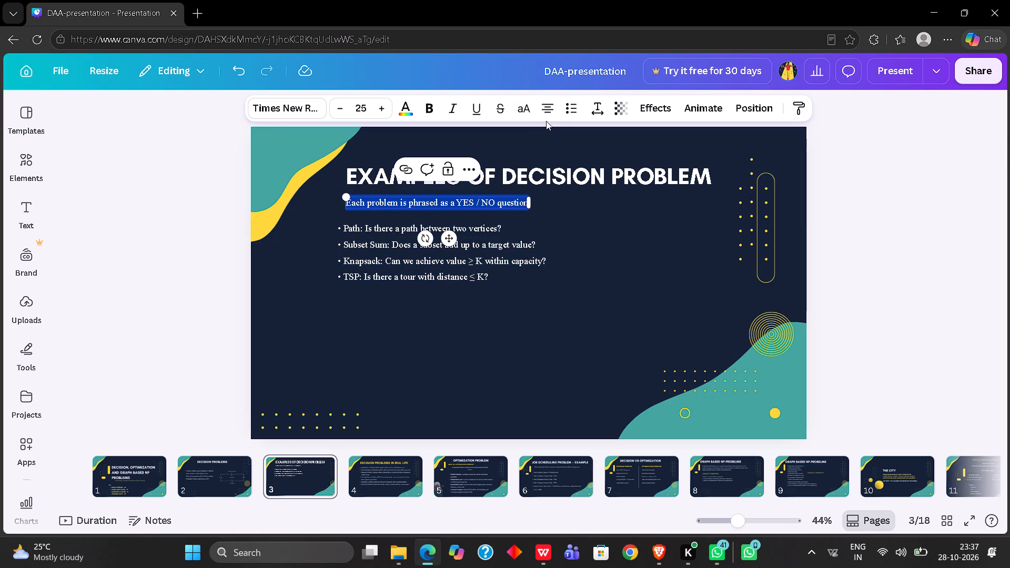
{"action": "left_click", "coordinate": [544, 112]}
{"action": "left_click", "coordinate": [544, 112]}
{"action": "left_click", "coordinate": [845, 239]}
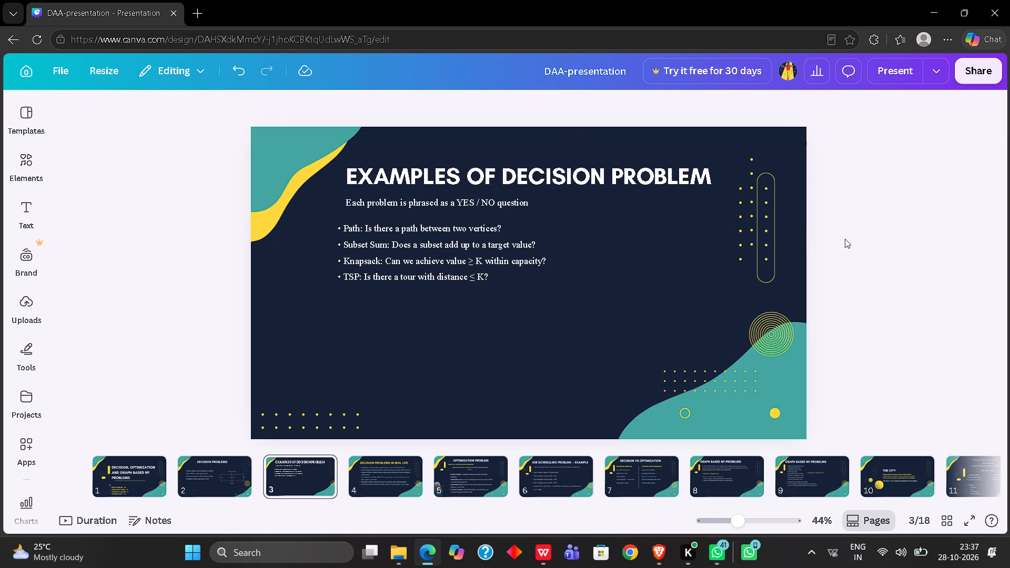
Set the four-bullet text block to justified alignment.
{"action": "left_click", "coordinate": [477, 244]}
{"action": "left_click", "coordinate": [477, 244]}
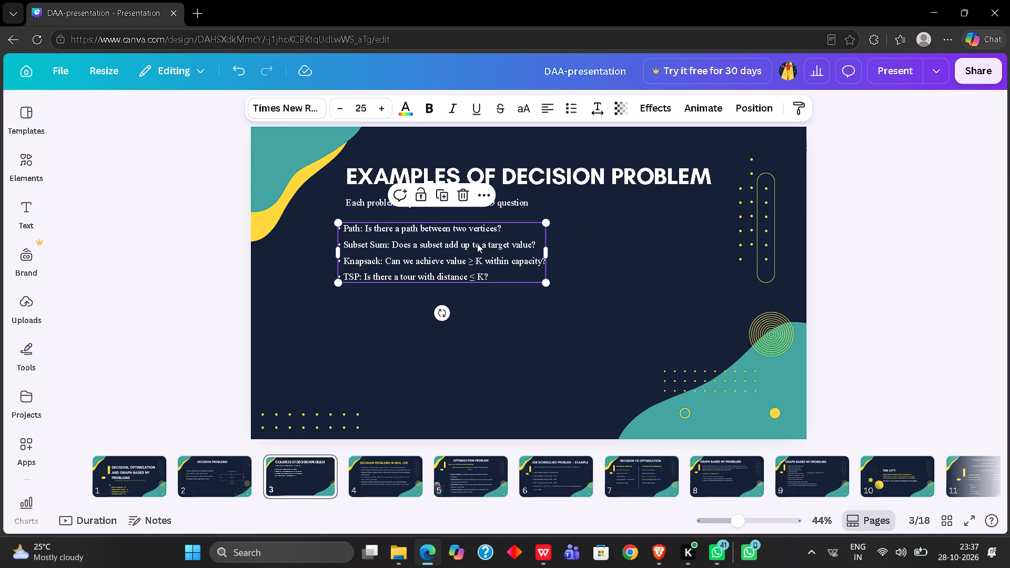
{"action": "left_click", "coordinate": [544, 111]}
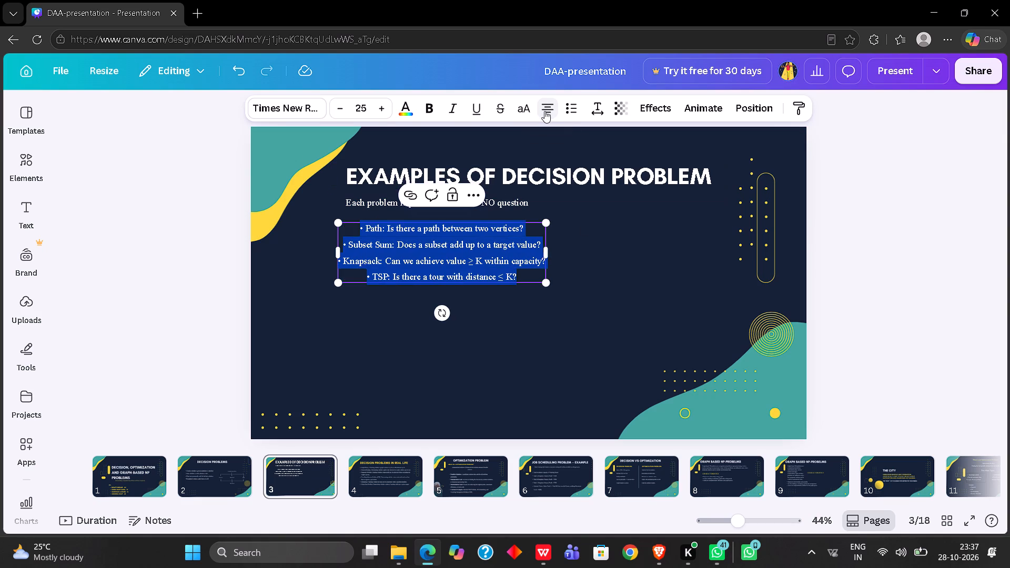
{"action": "left_click", "coordinate": [544, 111]}
{"action": "left_click", "coordinate": [544, 111]}
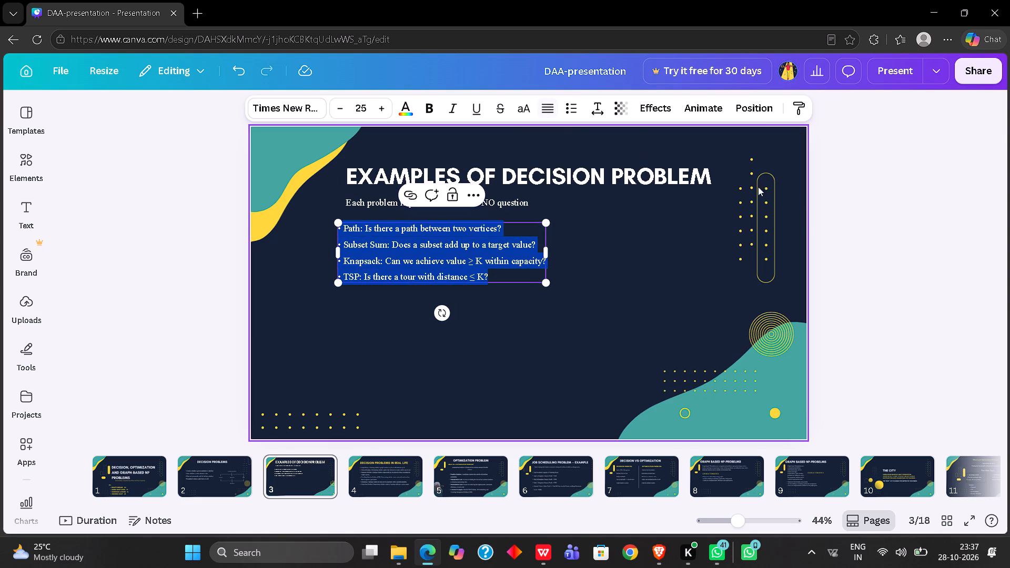
{"action": "left_click", "coordinate": [955, 288]}
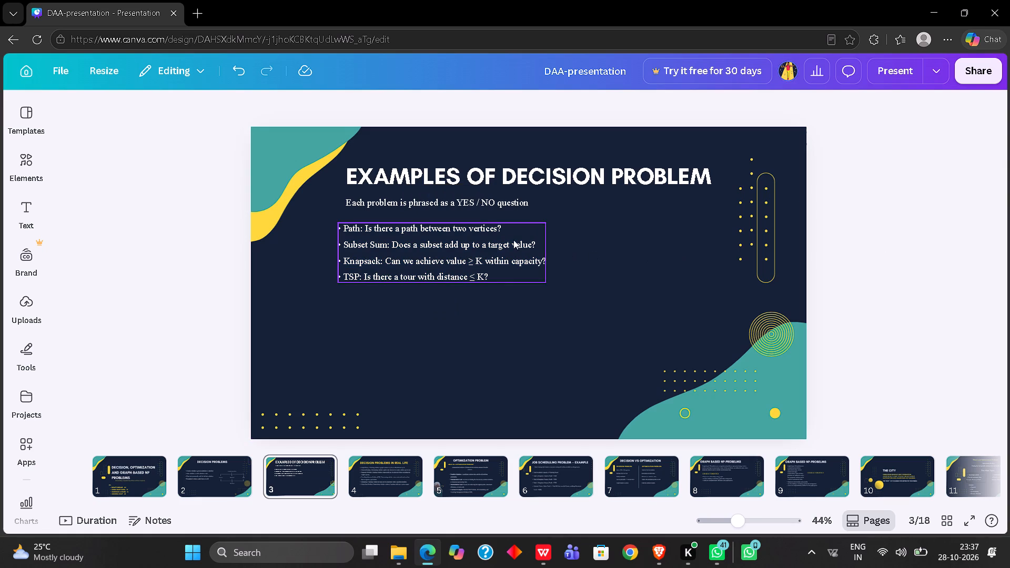
Nudge the four-bullet block slightly right, near the title's left edge, and down to leave a wider gap below the subtitle.
{"action": "left_click", "coordinate": [489, 240]}
{"action": "key", "text": "shift+Right"}
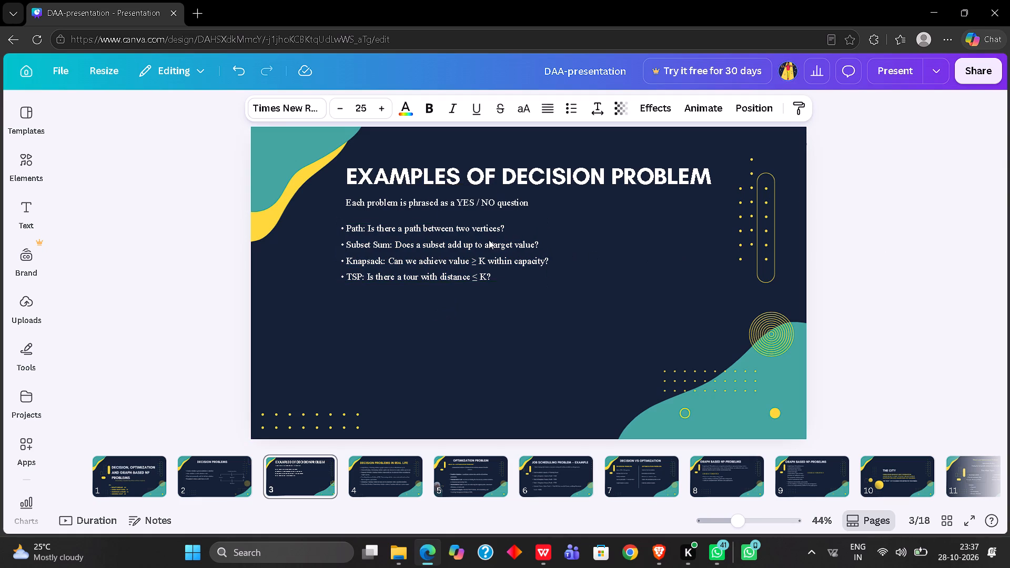
{"action": "key", "text": "shift+Right"}
{"action": "key", "text": "shift+Right"}
{"action": "key", "text": "shift+Left"}
{"action": "key", "text": "shift+Up"}
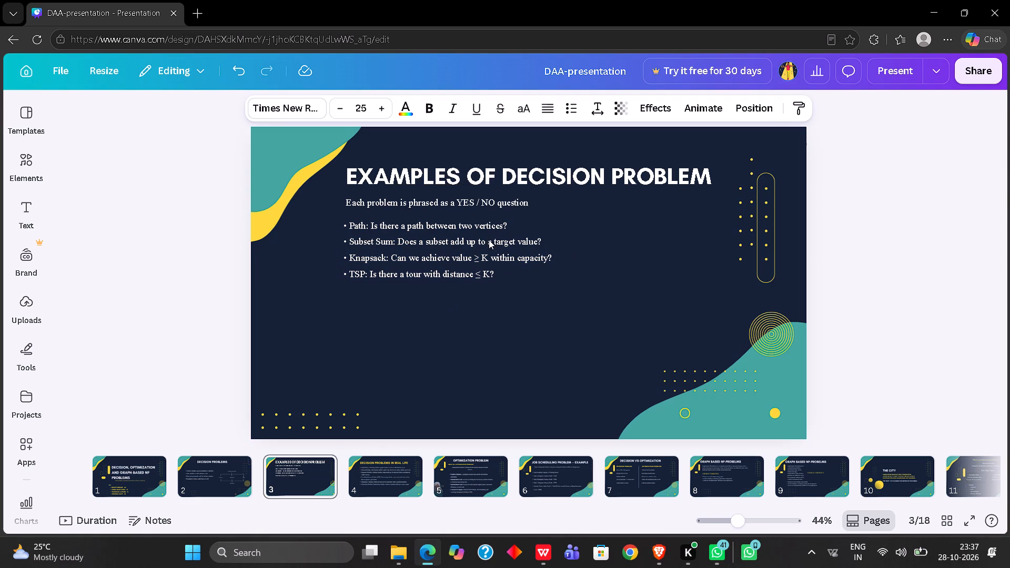
{"action": "key", "text": "shift+Down"}
{"action": "key", "text": "shift+Down"}
{"action": "key", "text": "shift+Down"}
{"action": "key", "text": "shift+Down"}
{"action": "key", "text": "shift+Down"}
{"action": "key", "text": "shift+Down"}
{"action": "key", "text": "shift+Down"}
{"action": "key", "text": "shift+Up"}
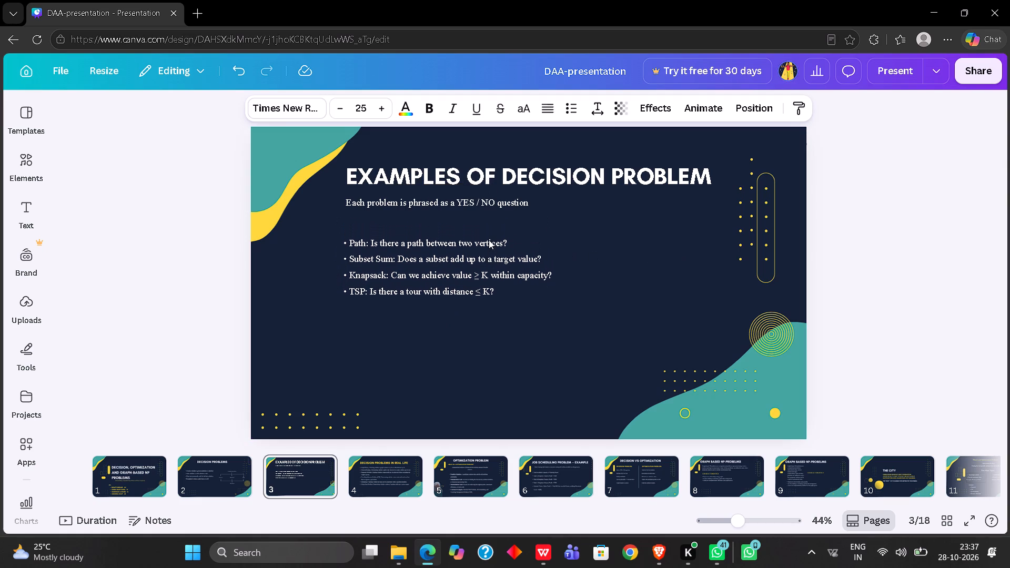
Nudge the subtitle down between the title and the bullets and slightly left so it lines up with the bullets' left edge.
{"action": "left_click", "coordinate": [518, 203]}
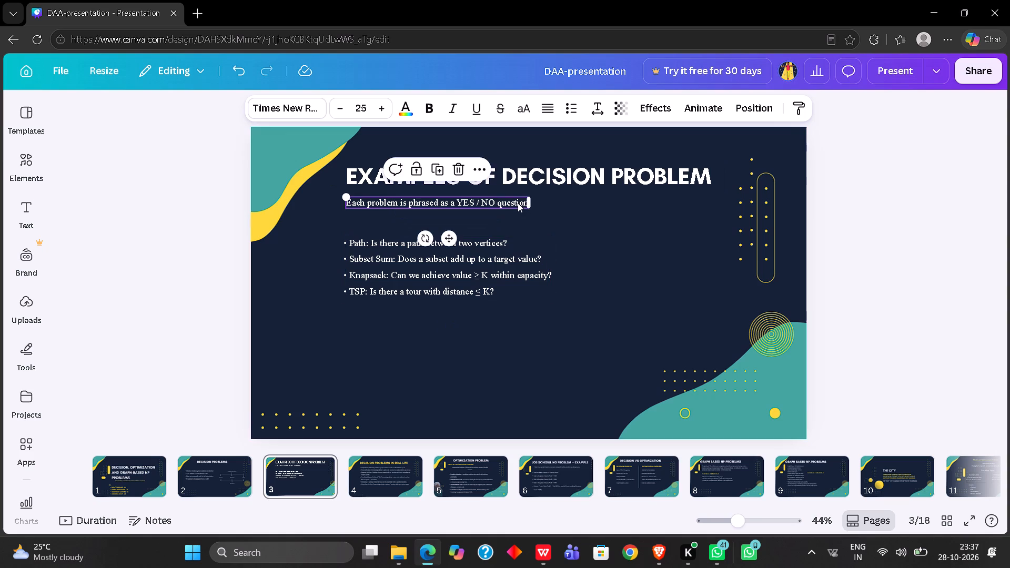
{"action": "key", "text": "shift+Down"}
{"action": "key", "text": "shift+Down"}
{"action": "key", "text": "shift+Down"}
{"action": "key", "text": "shift+Down"}
{"action": "key", "text": "shift+Down"}
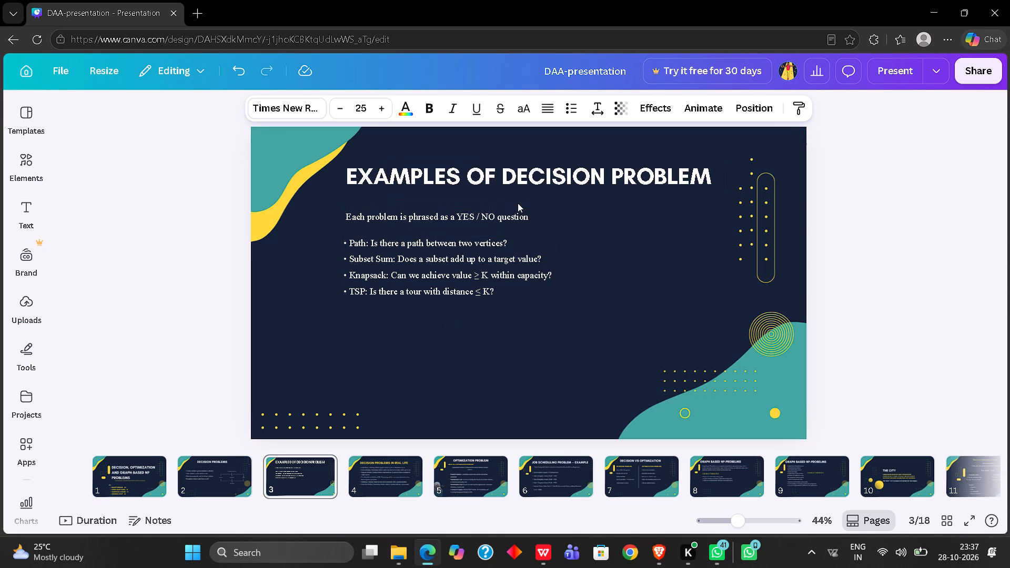
{"action": "key", "text": "shift+Up"}
{"action": "key", "text": "shift+Up"}
{"action": "key", "text": "shift+Left"}
{"action": "key", "text": "shift+Right"}
{"action": "key", "text": "shift+Down"}
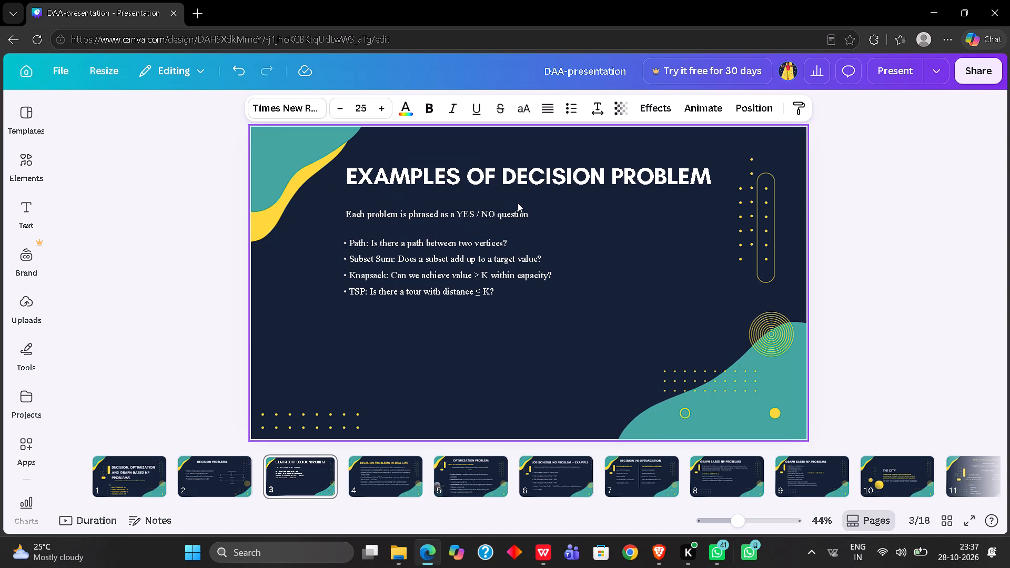
{"action": "key", "text": "shift+Left"}
{"action": "key", "text": "shift+Down"}
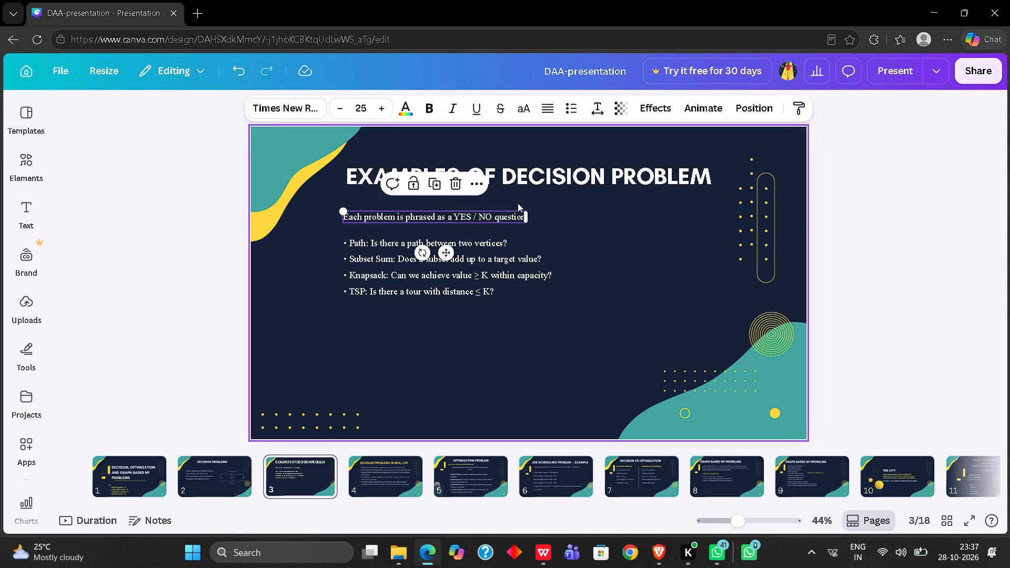
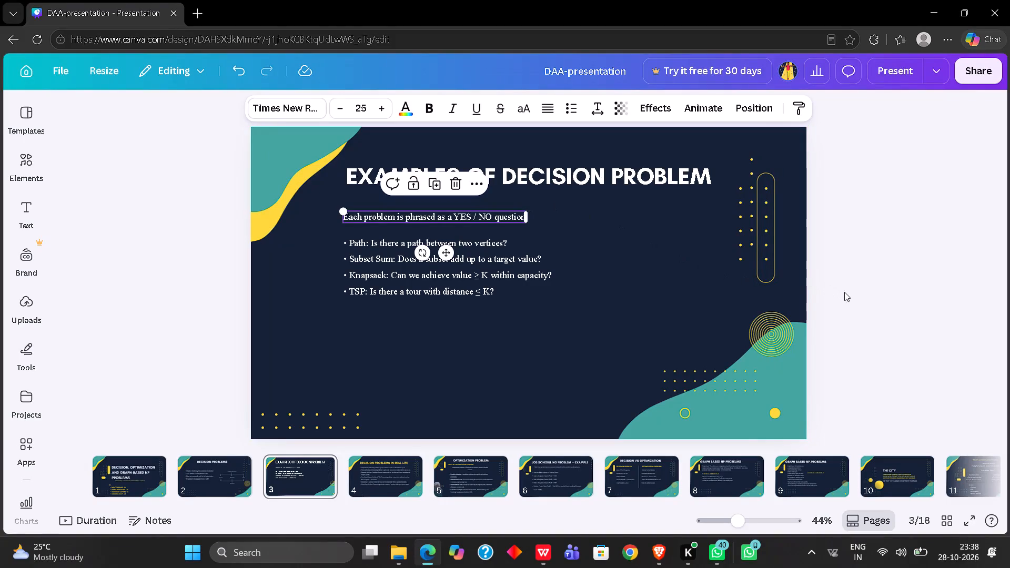
Compare the Examples of Decision Problem page with its source slide in daa_sample.pptx in WPS Office.
{"action": "left_click", "coordinate": [851, 293]}
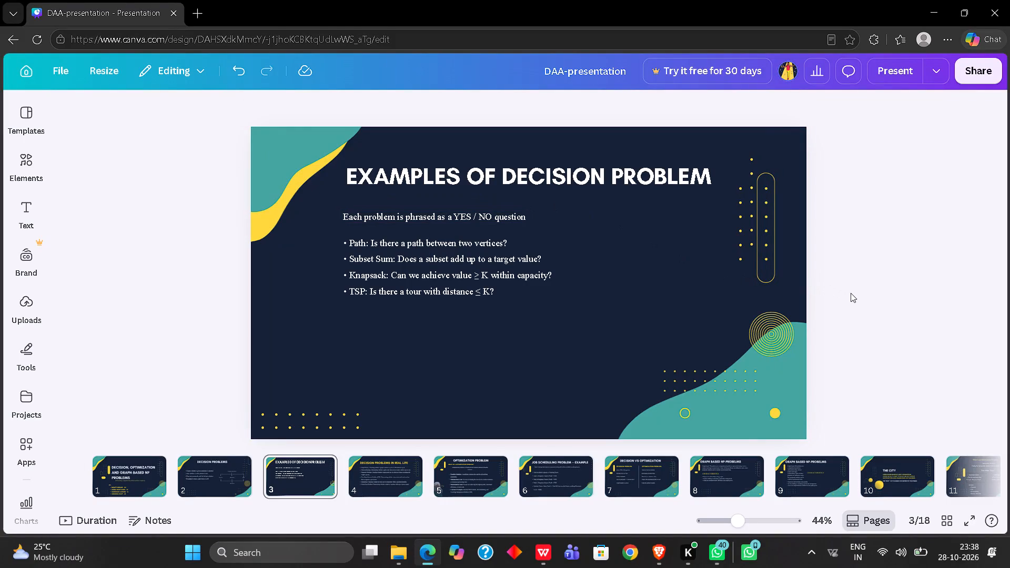
{"action": "left_click", "coordinate": [550, 550]}
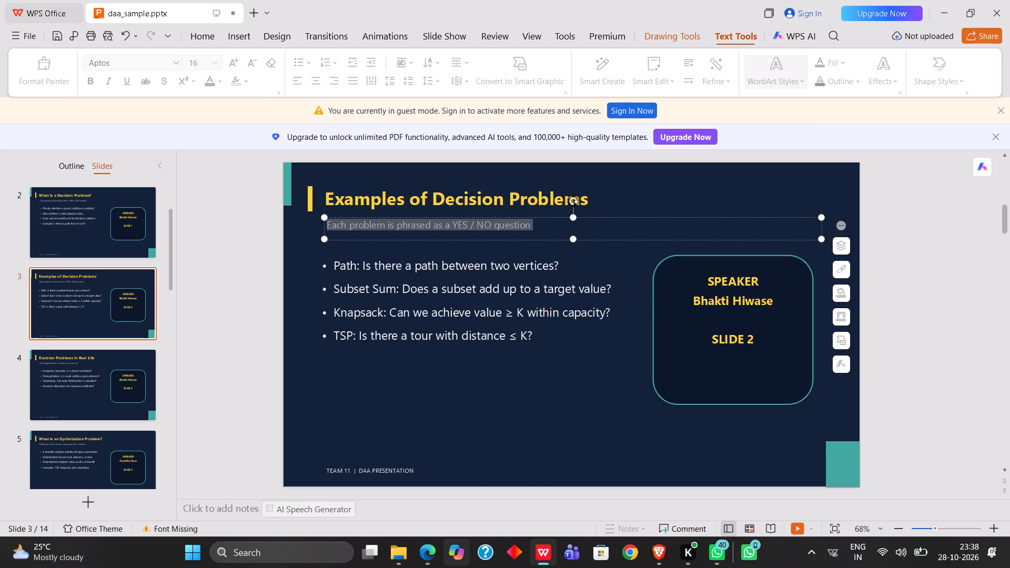
{"action": "left_click", "coordinate": [416, 557]}
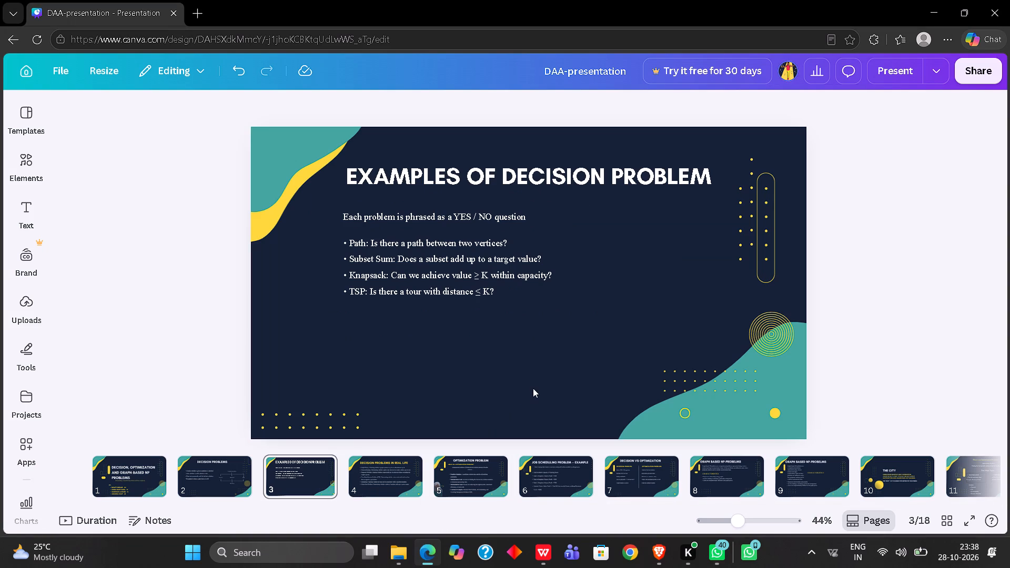
{"action": "left_click", "coordinate": [542, 544]}
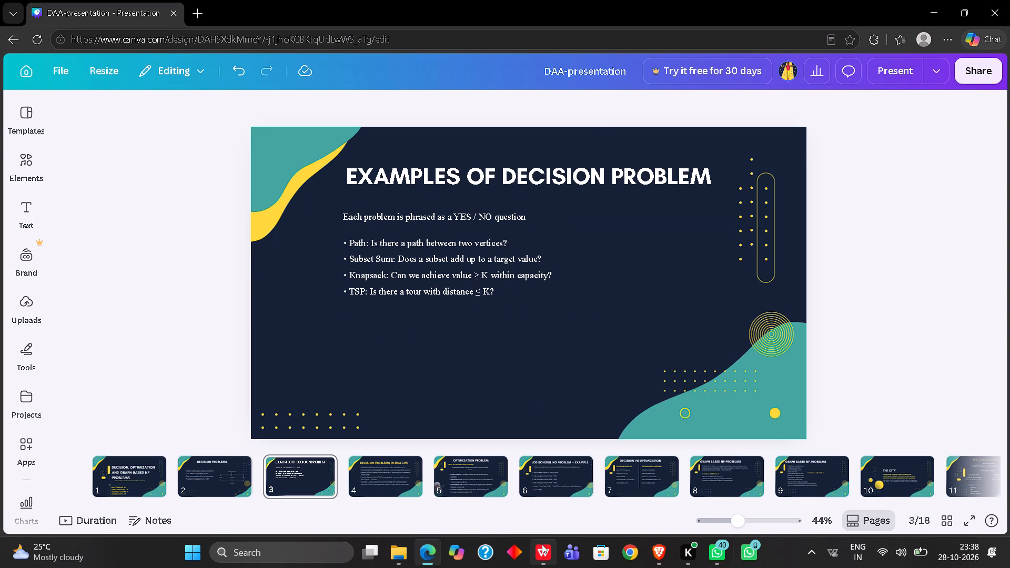
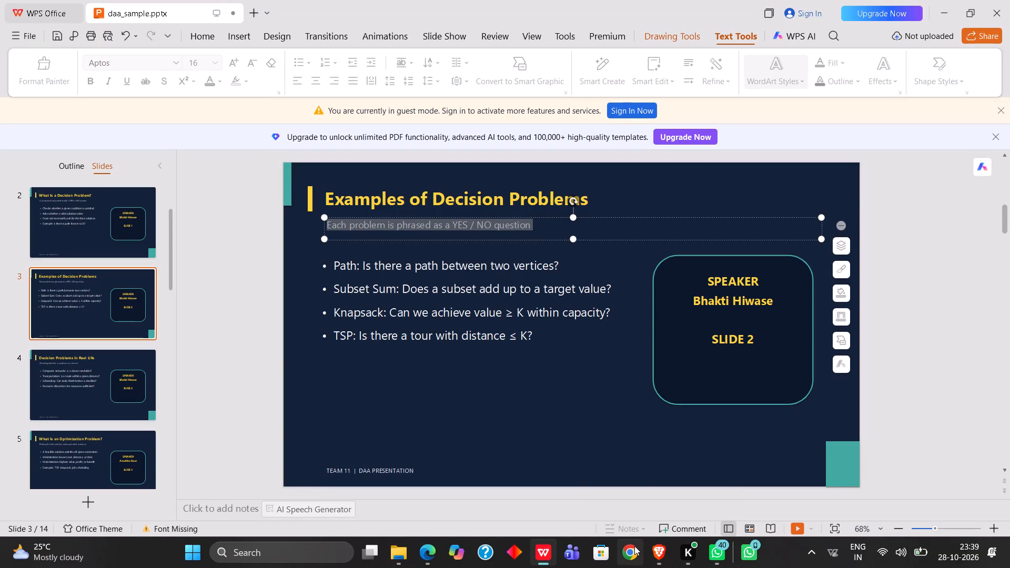
{"action": "left_click", "coordinate": [428, 556]}
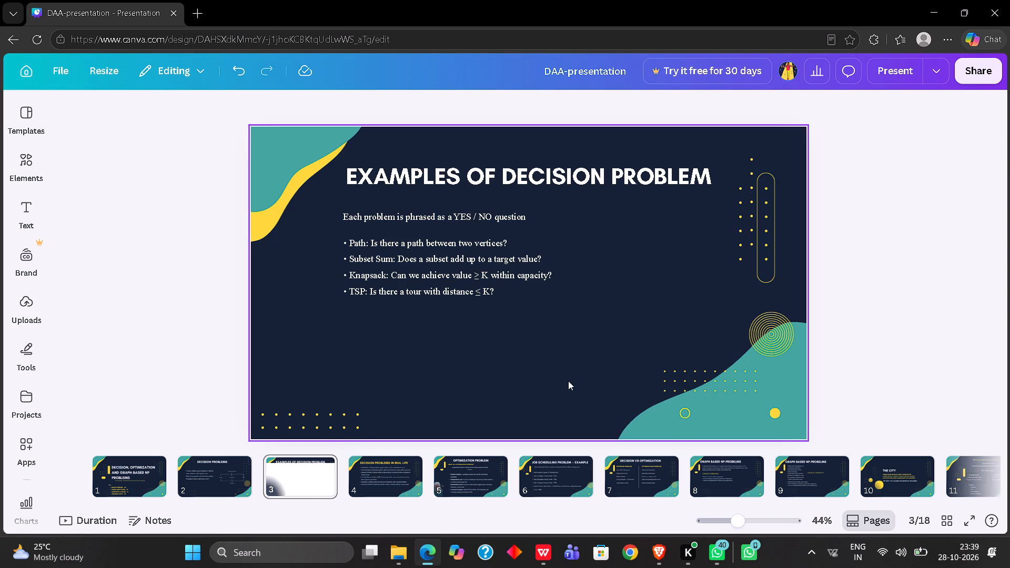
{"action": "left_click", "coordinate": [504, 294]}
{"action": "left_click", "coordinate": [504, 294]}
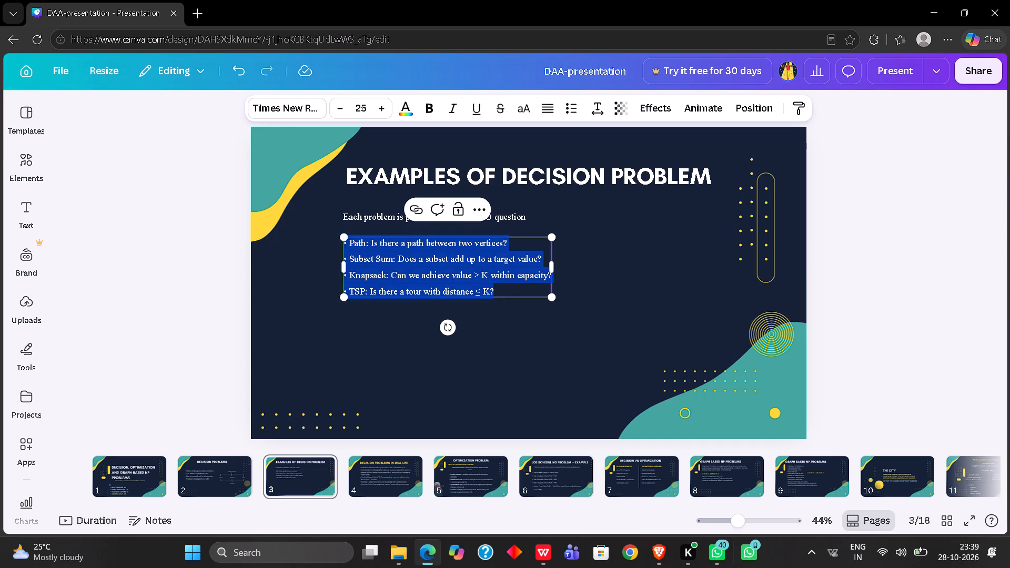
{"action": "key", "text": "ctrl+c"}
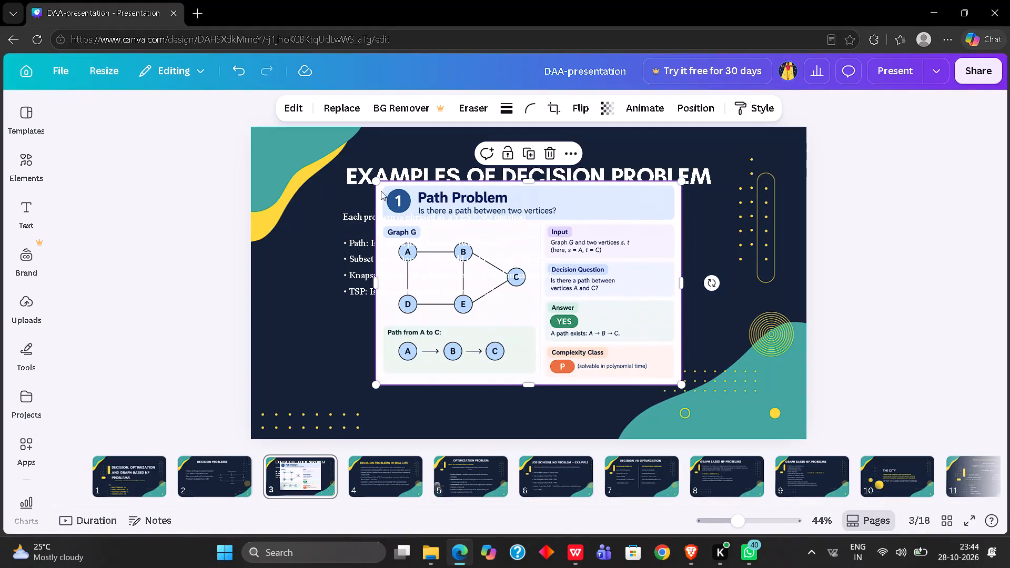
{"action": "left_click_drag", "start_coordinate": [377, 185], "coordinate": [659, 362]}
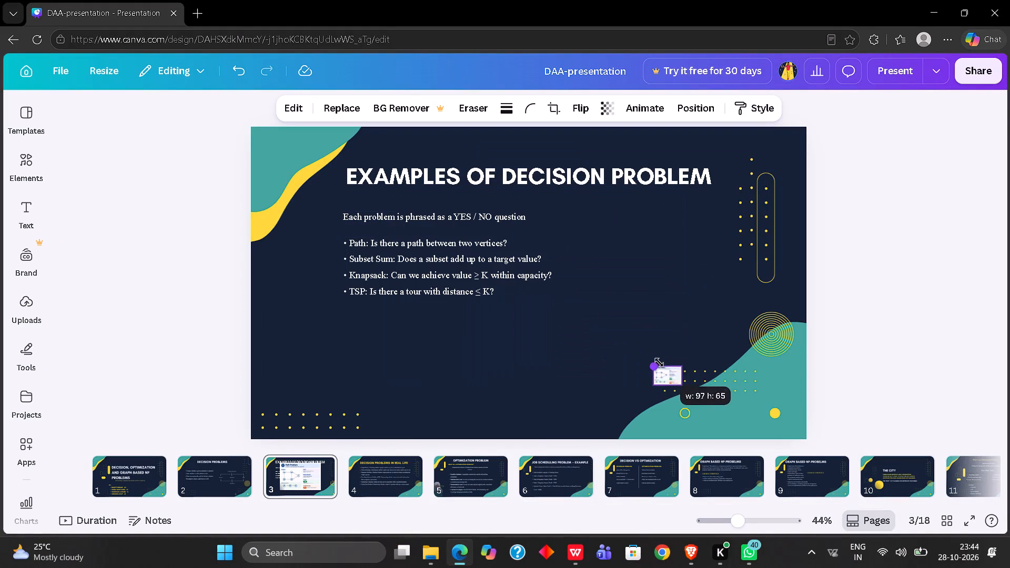
{"action": "left_click_drag", "start_coordinate": [659, 362], "coordinate": [541, 310]}
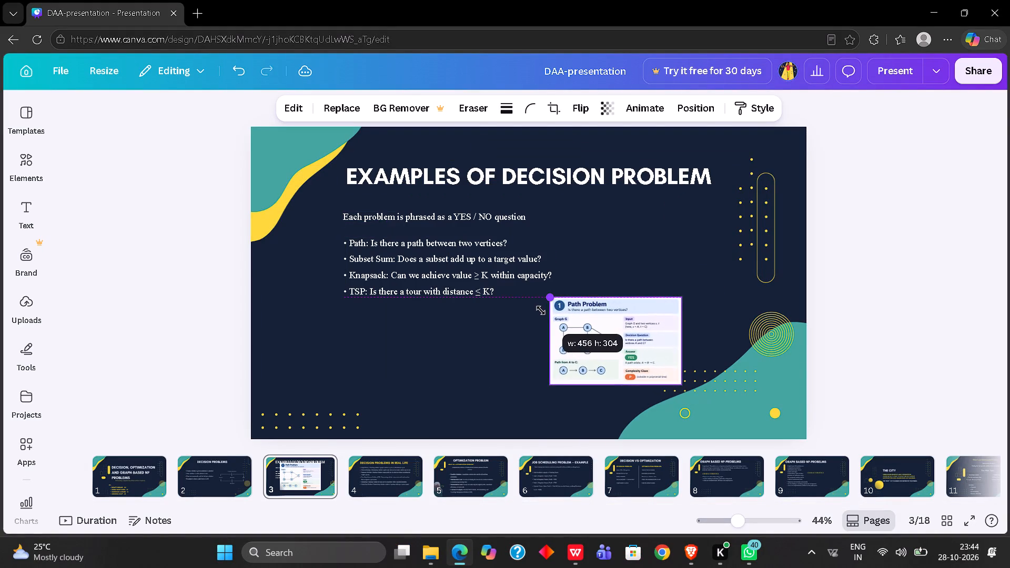
{"action": "left_click_drag", "start_coordinate": [541, 310], "coordinate": [541, 311]}
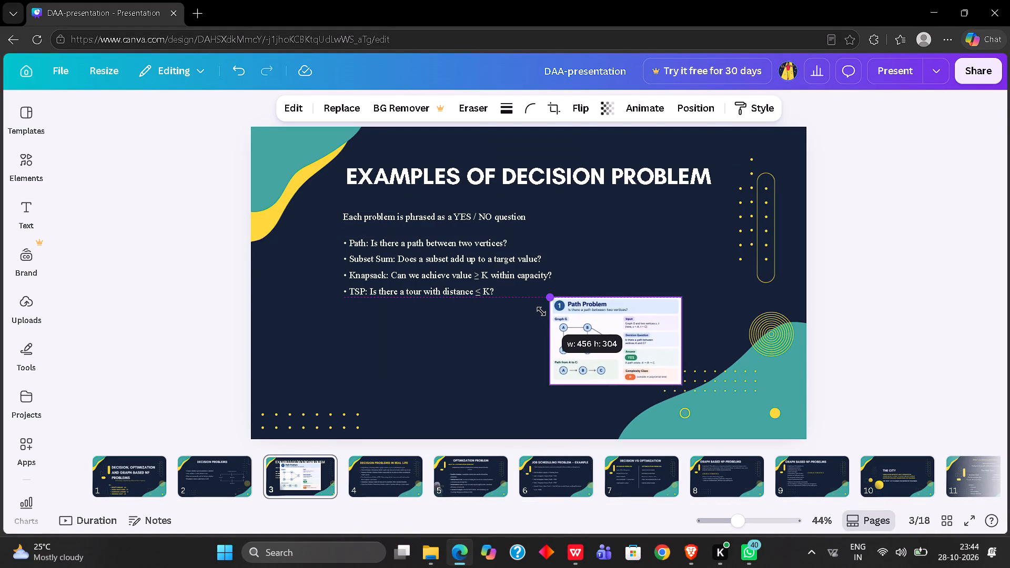
Move the Path Problem image beside the question bullets under the title and enlarge it.
{"action": "left_click_drag", "start_coordinate": [541, 311], "coordinate": [541, 311]}
{"action": "left_click_drag", "start_coordinate": [598, 328], "coordinate": [618, 234]}
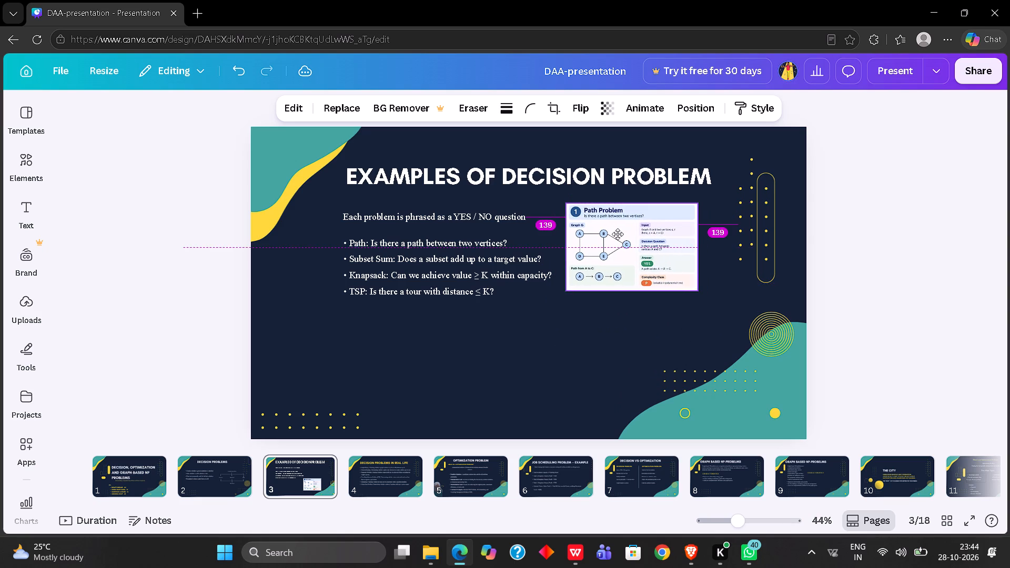
{"action": "left_click_drag", "start_coordinate": [618, 234], "coordinate": [619, 234]}
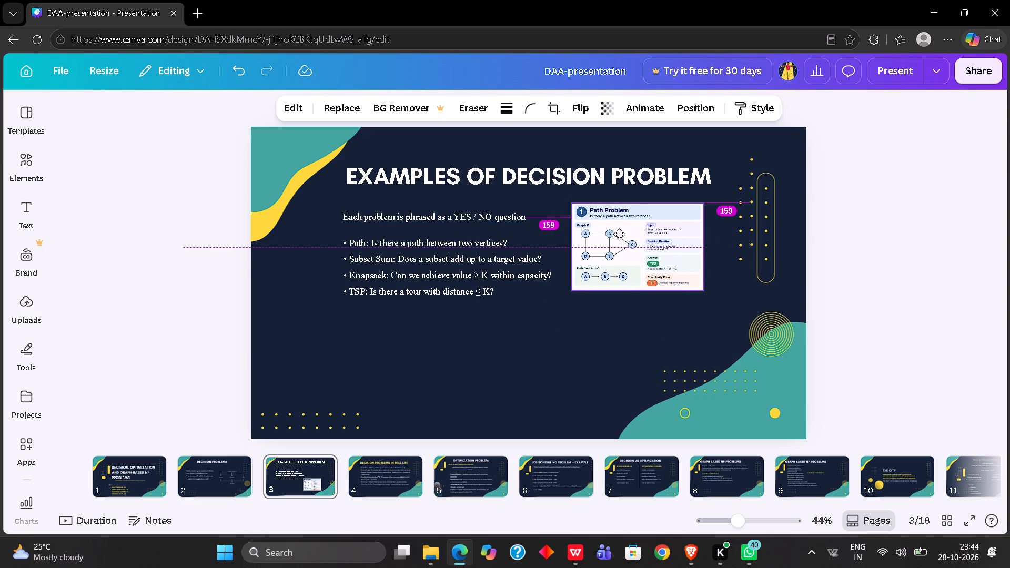
{"action": "left_click_drag", "start_coordinate": [619, 234], "coordinate": [619, 235]}
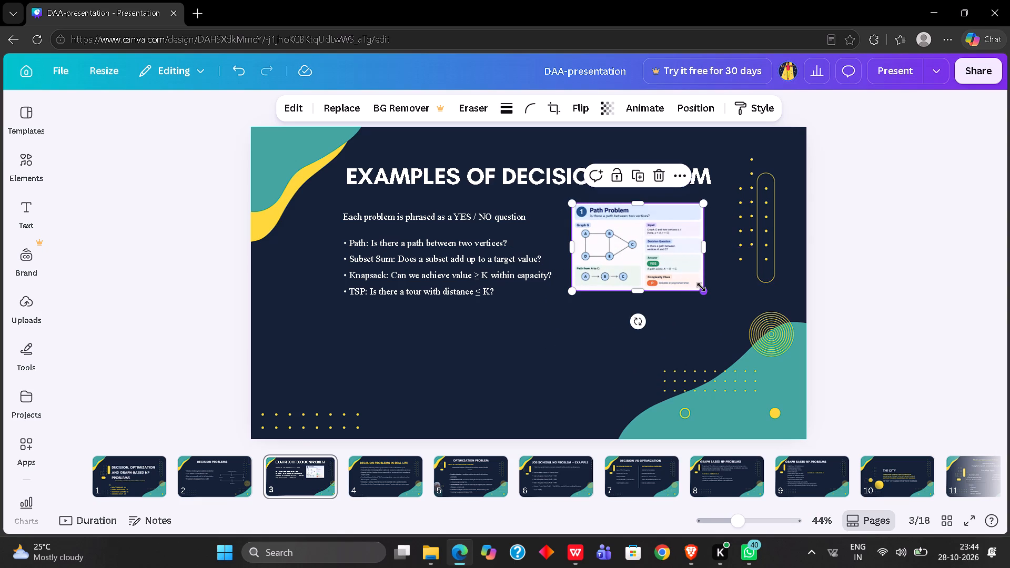
{"action": "left_click_drag", "start_coordinate": [701, 288], "coordinate": [732, 307]}
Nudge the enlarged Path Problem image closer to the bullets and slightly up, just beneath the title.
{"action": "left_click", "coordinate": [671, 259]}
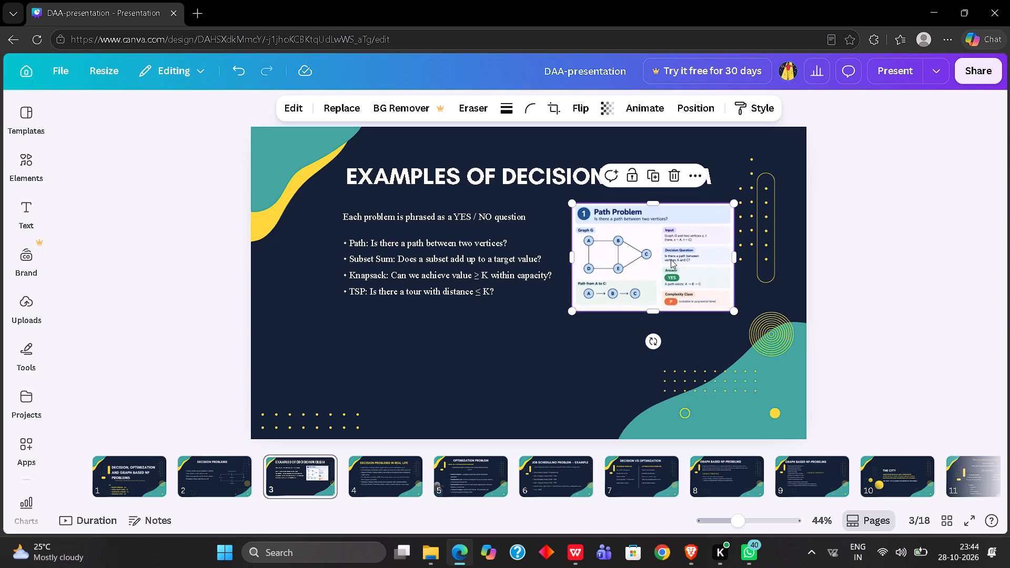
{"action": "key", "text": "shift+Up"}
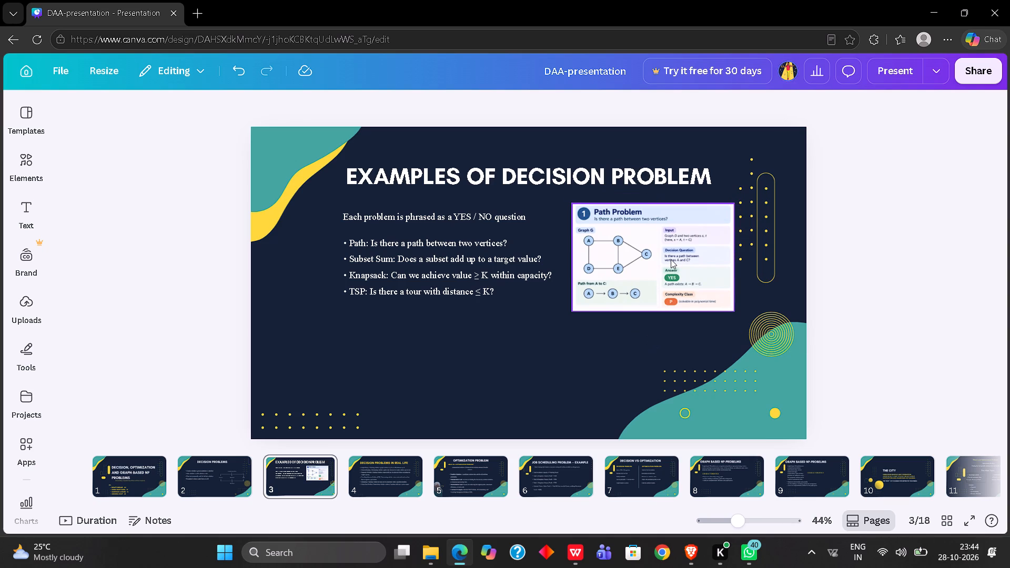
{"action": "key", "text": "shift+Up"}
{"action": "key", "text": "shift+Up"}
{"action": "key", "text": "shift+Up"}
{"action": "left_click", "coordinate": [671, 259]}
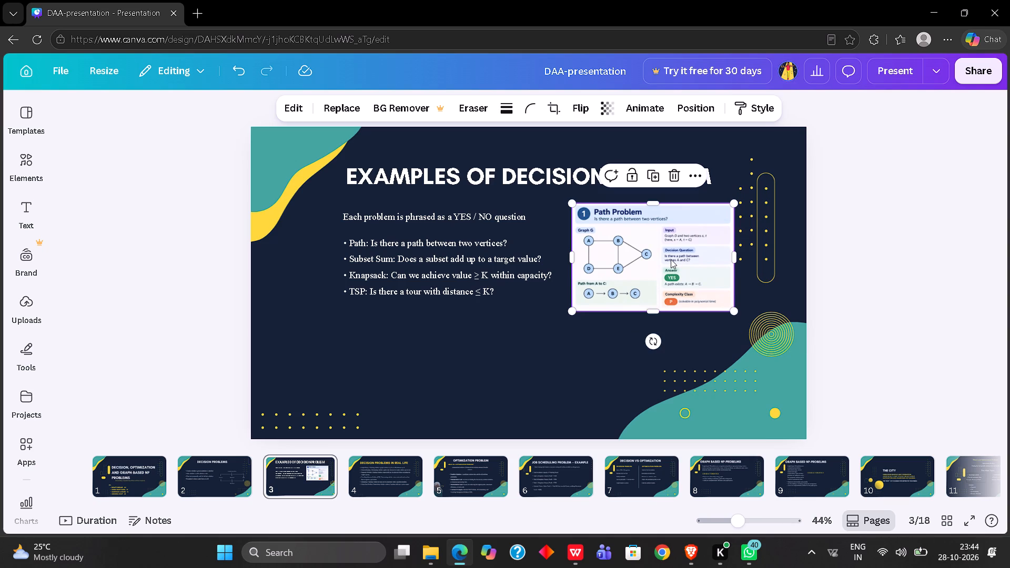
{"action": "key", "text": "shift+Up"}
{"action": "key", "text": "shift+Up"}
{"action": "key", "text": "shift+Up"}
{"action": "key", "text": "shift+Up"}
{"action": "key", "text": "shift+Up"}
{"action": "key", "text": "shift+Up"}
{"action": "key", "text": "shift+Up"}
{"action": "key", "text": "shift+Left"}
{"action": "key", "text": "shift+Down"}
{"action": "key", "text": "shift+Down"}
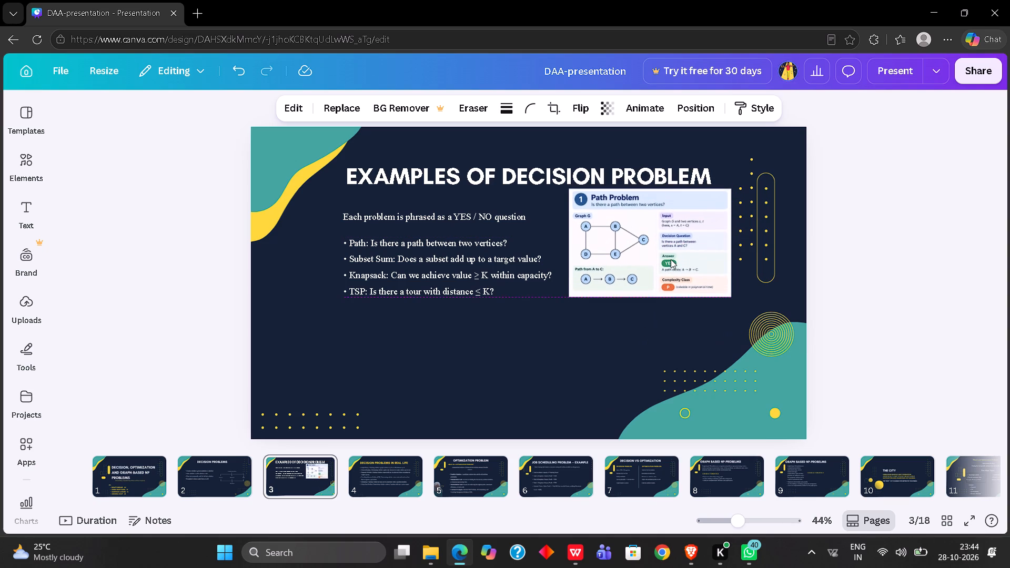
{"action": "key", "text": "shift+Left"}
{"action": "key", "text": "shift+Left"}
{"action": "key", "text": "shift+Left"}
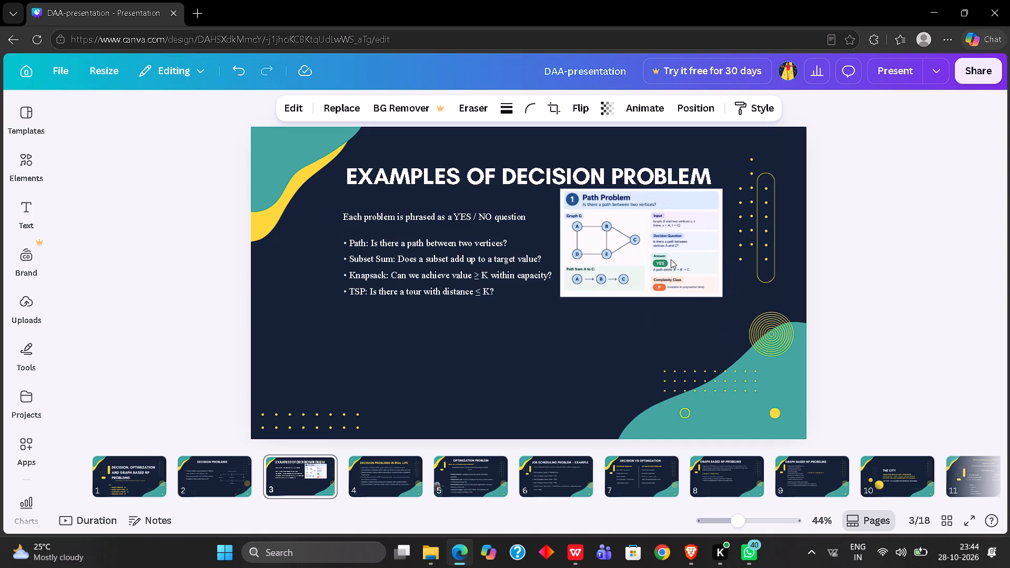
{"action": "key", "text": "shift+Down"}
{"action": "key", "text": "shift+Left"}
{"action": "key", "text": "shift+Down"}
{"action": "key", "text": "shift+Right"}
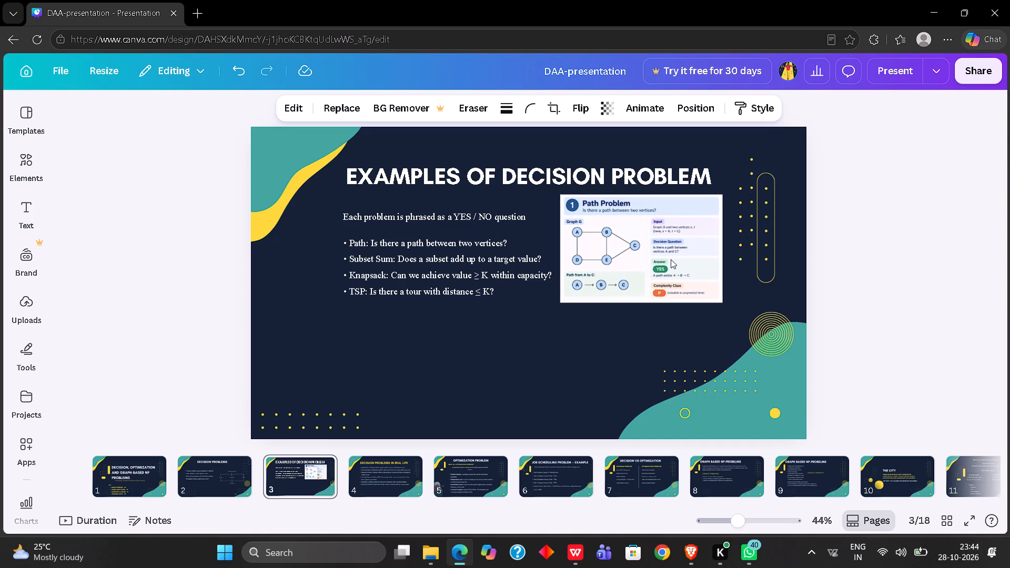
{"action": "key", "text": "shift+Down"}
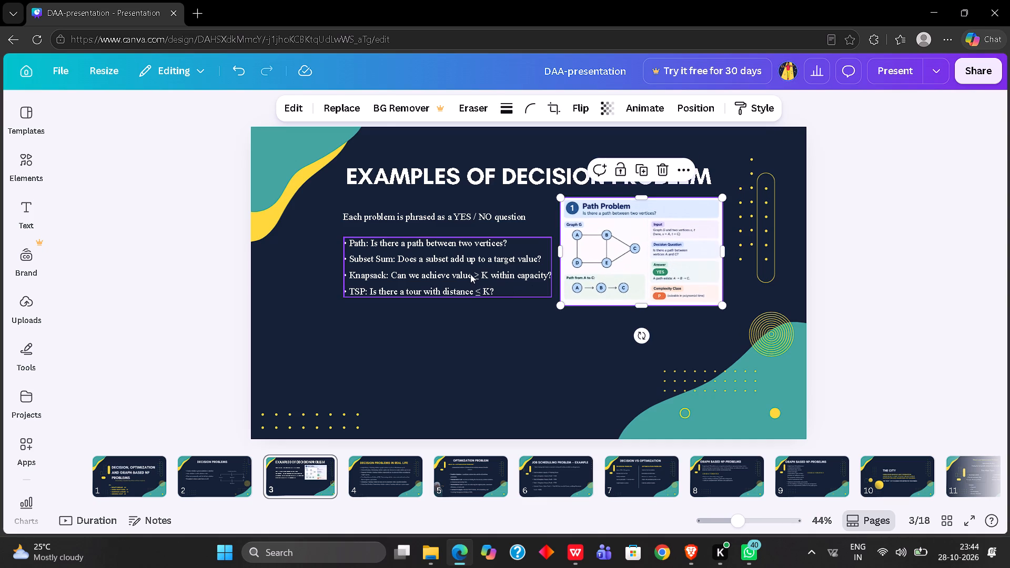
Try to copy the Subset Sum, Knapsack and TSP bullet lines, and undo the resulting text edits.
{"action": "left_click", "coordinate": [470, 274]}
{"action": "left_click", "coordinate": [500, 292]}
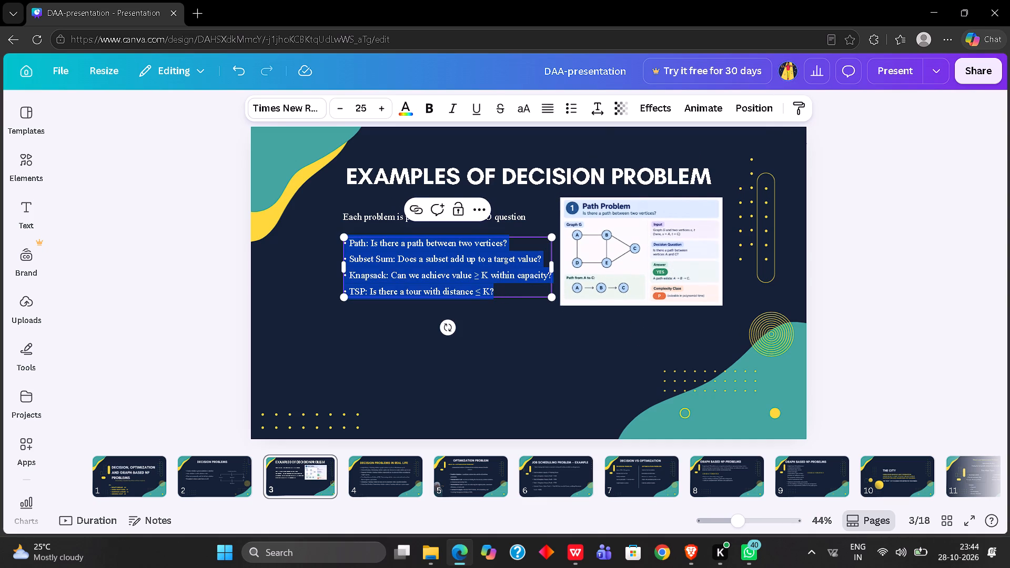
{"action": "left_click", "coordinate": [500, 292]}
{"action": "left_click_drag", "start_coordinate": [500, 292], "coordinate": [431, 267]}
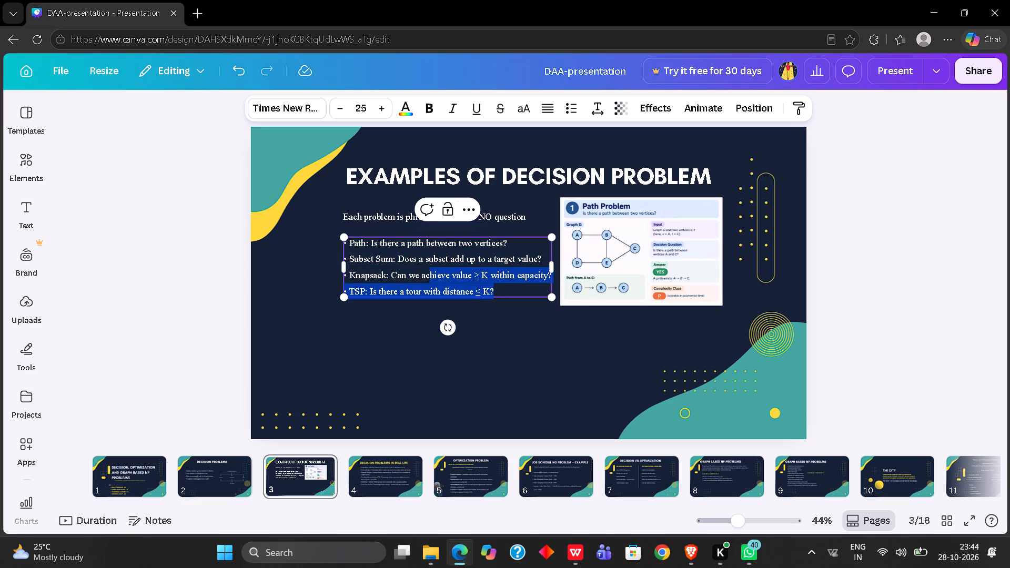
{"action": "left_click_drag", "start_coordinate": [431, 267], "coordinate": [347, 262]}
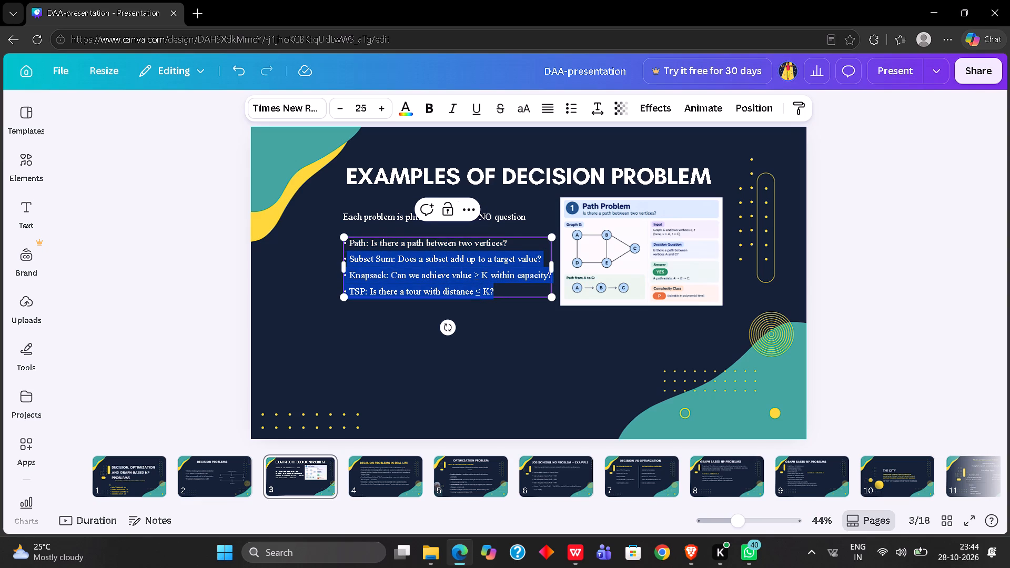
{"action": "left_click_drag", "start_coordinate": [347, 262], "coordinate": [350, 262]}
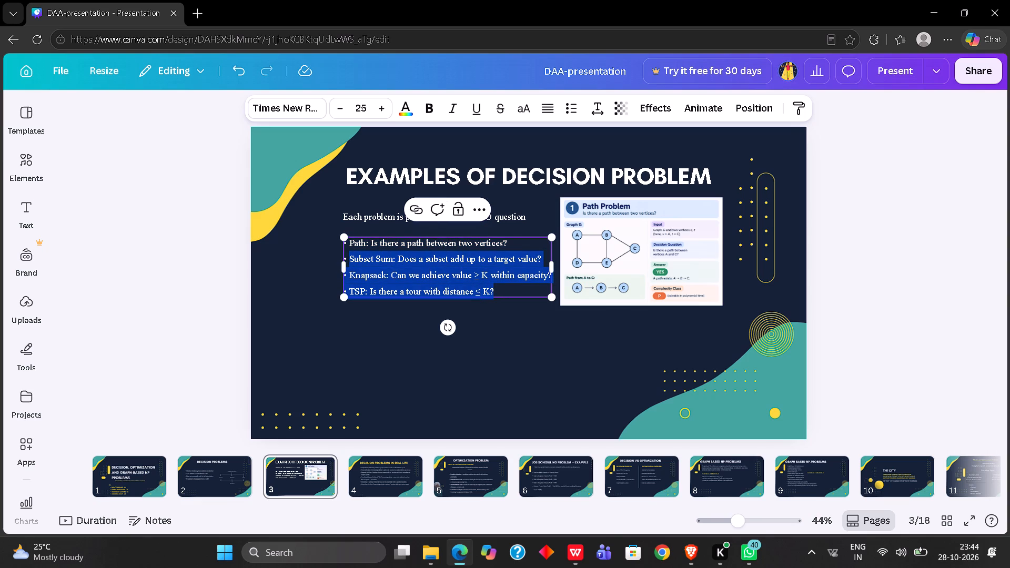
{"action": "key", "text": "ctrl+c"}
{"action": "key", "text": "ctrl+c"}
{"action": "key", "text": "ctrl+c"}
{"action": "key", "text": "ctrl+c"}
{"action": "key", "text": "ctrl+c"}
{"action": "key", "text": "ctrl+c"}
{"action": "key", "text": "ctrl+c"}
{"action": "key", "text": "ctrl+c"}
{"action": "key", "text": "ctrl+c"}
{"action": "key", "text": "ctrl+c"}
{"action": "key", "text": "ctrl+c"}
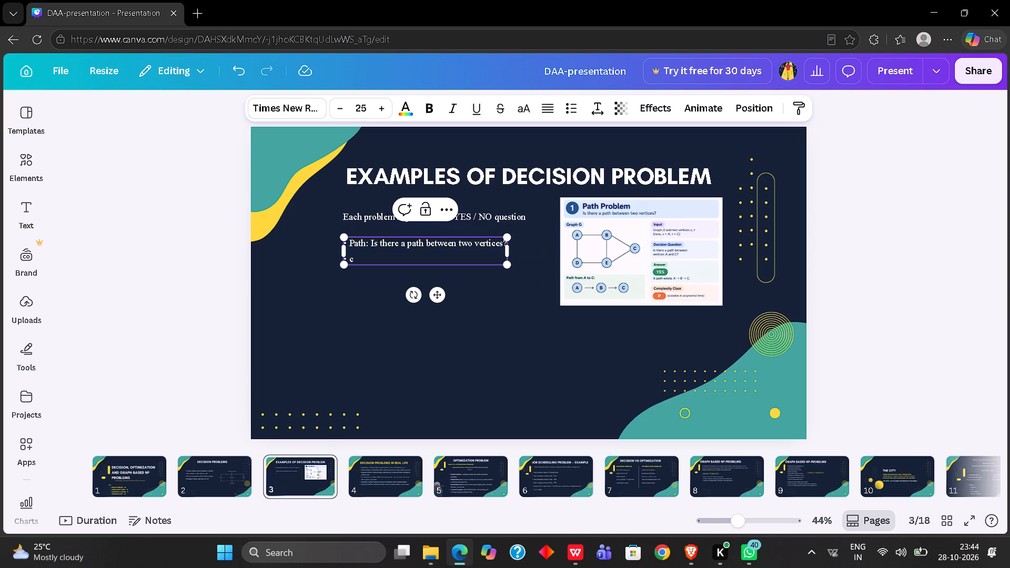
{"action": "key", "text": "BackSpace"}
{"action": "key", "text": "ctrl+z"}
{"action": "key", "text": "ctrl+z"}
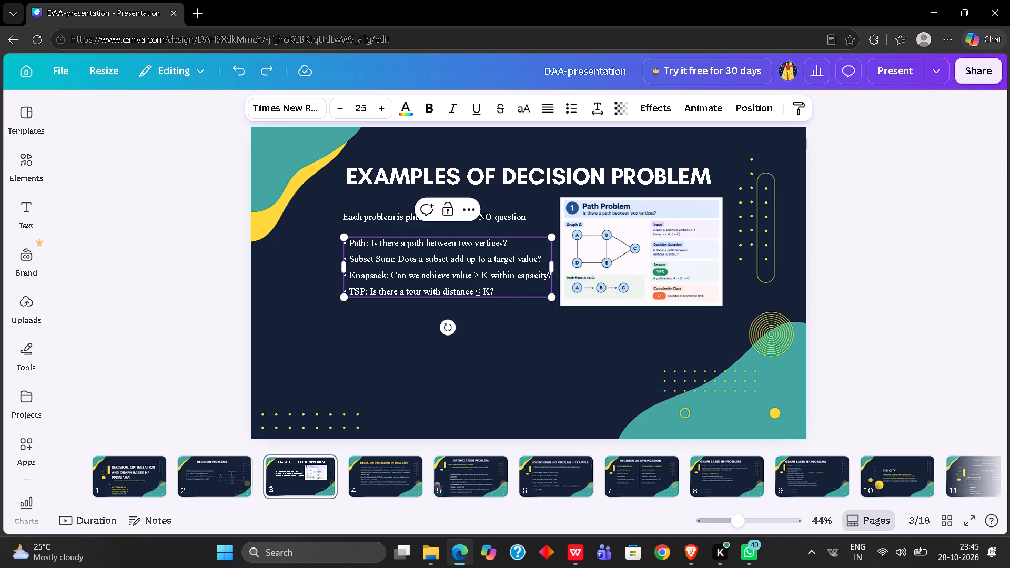
Delete the question bullets from their text box on the Examples of Decision Problem page.
{"action": "left_click_drag", "start_coordinate": [501, 295], "coordinate": [350, 263]}
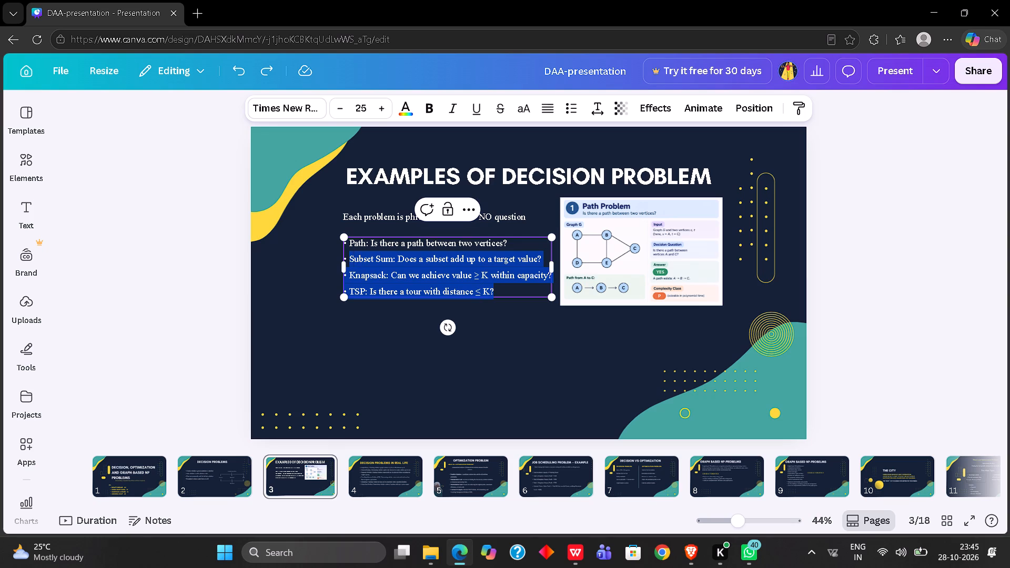
{"action": "left_click_drag", "start_coordinate": [350, 263], "coordinate": [339, 256]}
{"action": "key", "text": "BackSpace"}
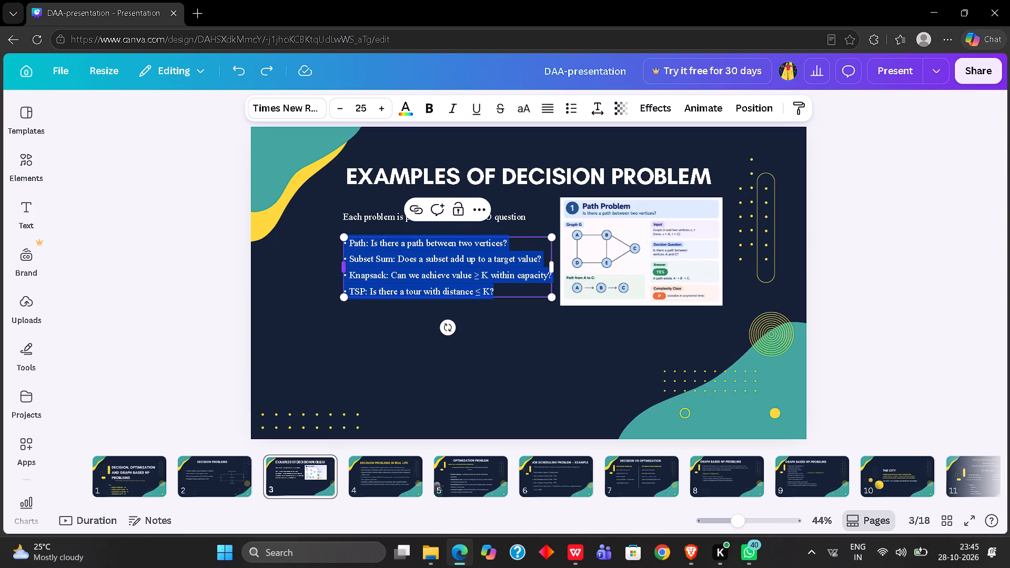
Copy "Path: Is there a path between two vertices?" from daa_sample.pptx in WPS Office into the emptied text box in DAA-presentation in Edge.
{"action": "left_click", "coordinate": [572, 546]}
{"action": "left_click", "coordinate": [539, 286]}
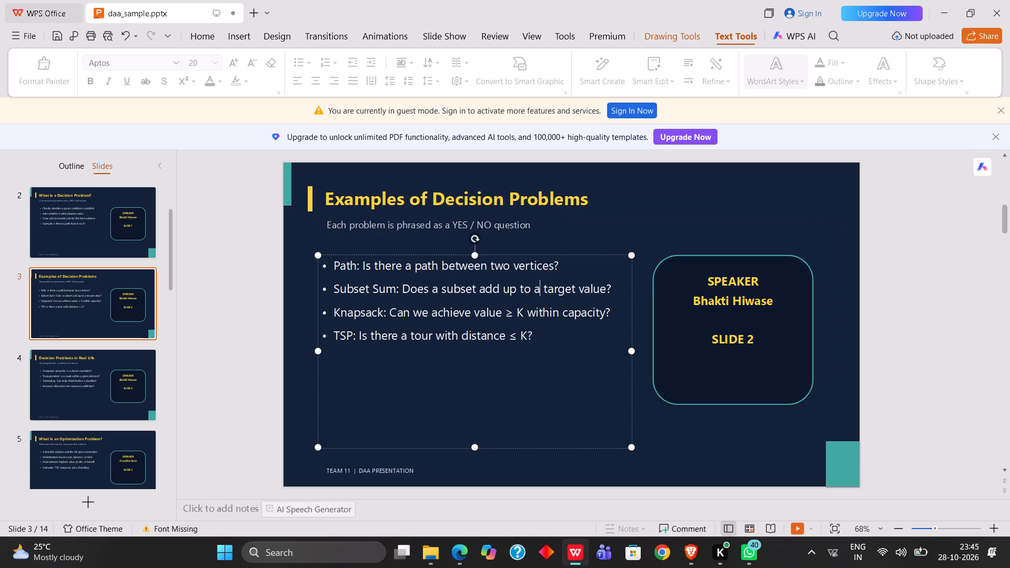
{"action": "left_click_drag", "start_coordinate": [539, 286], "coordinate": [567, 265]}
{"action": "left_click", "coordinate": [567, 265]}
{"action": "left_click_drag", "start_coordinate": [567, 265], "coordinate": [321, 255]}
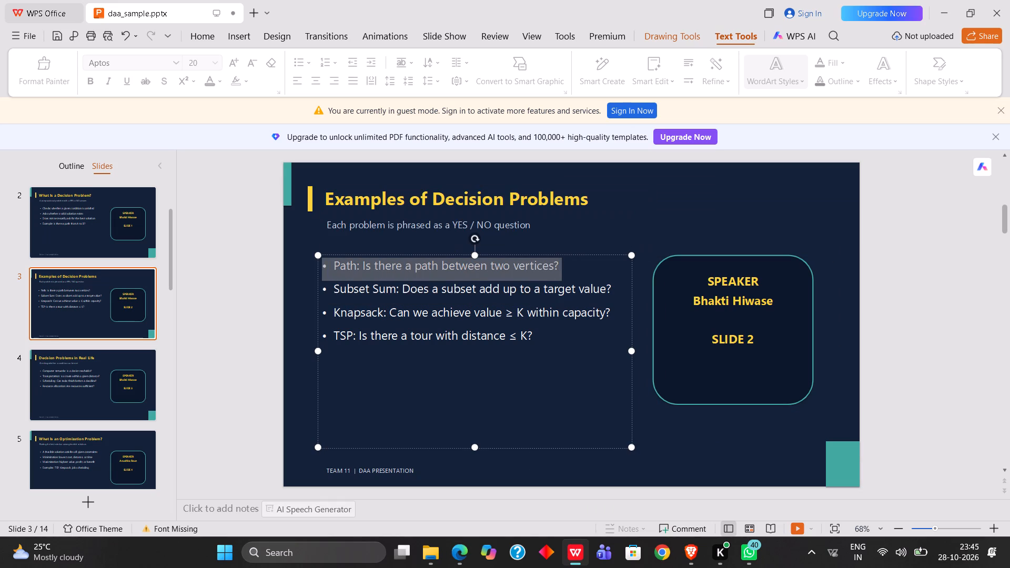
{"action": "key", "text": "ctrl+c"}
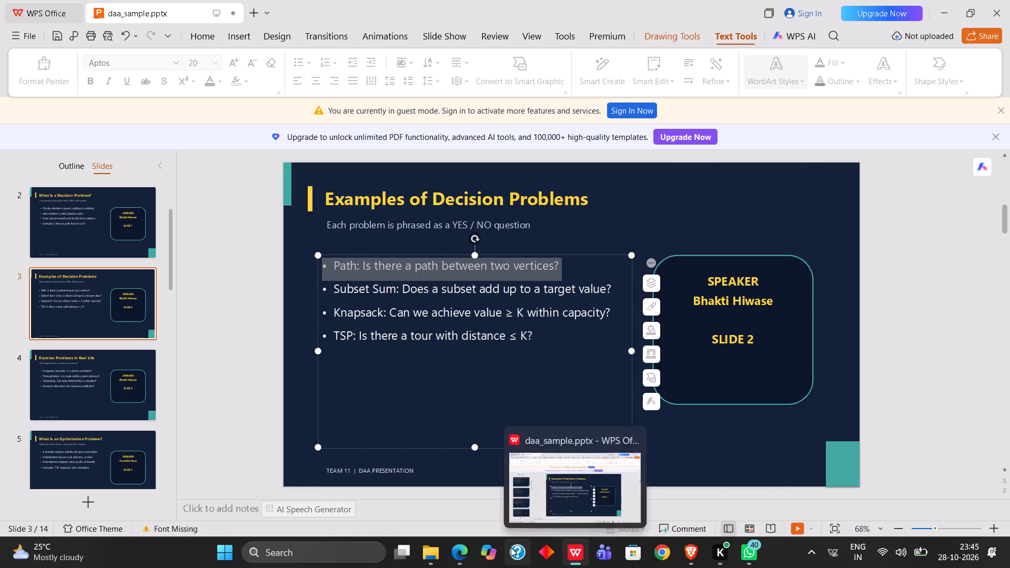
{"action": "left_click", "coordinate": [466, 551]}
{"action": "key", "text": "ctrl+v"}
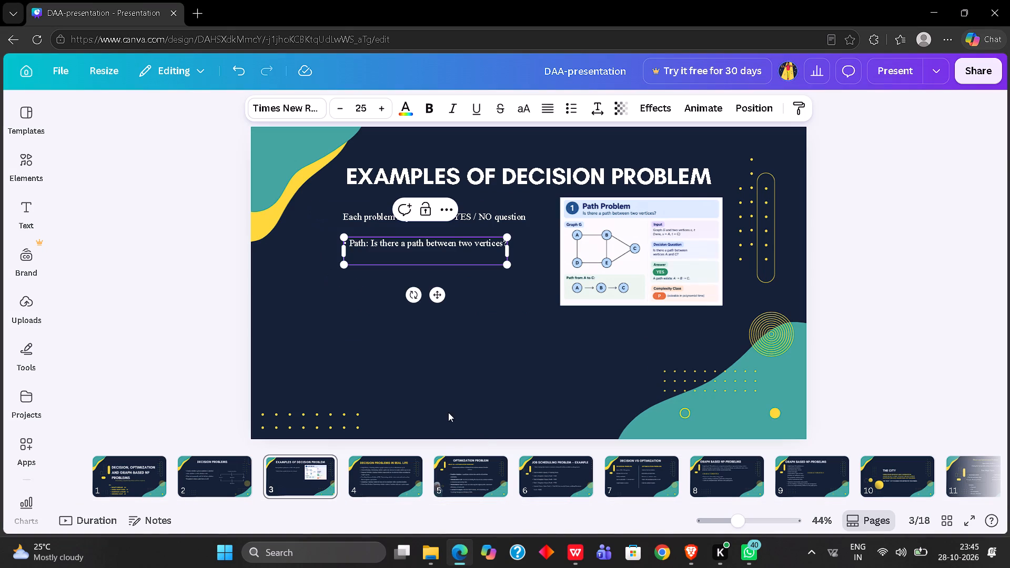
Move the Path Problem image directly below the Path question, aligned with the text's left edge.
{"action": "left_click_drag", "start_coordinate": [617, 265], "coordinate": [399, 328]}
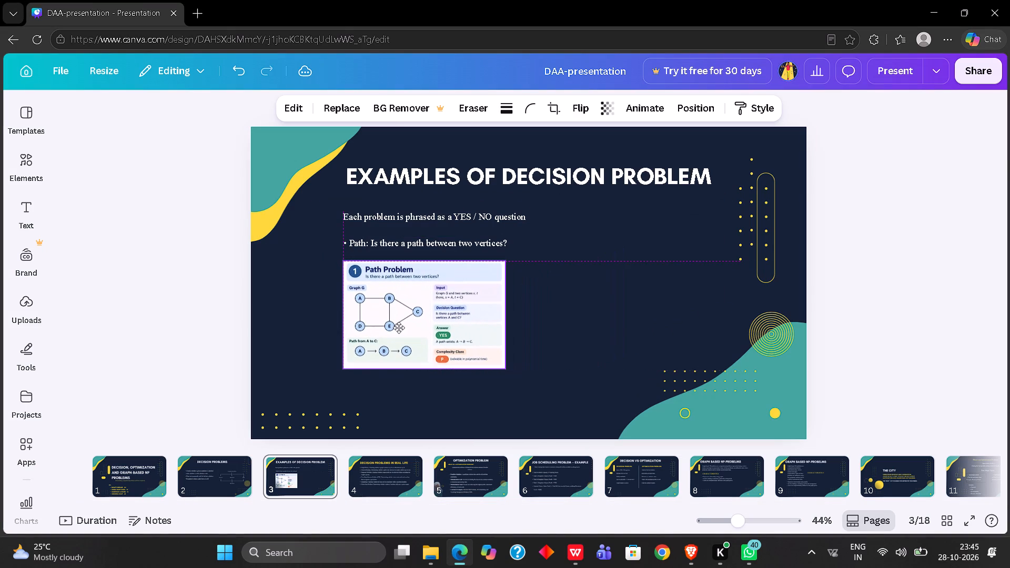
{"action": "left_click_drag", "start_coordinate": [399, 328], "coordinate": [397, 324]}
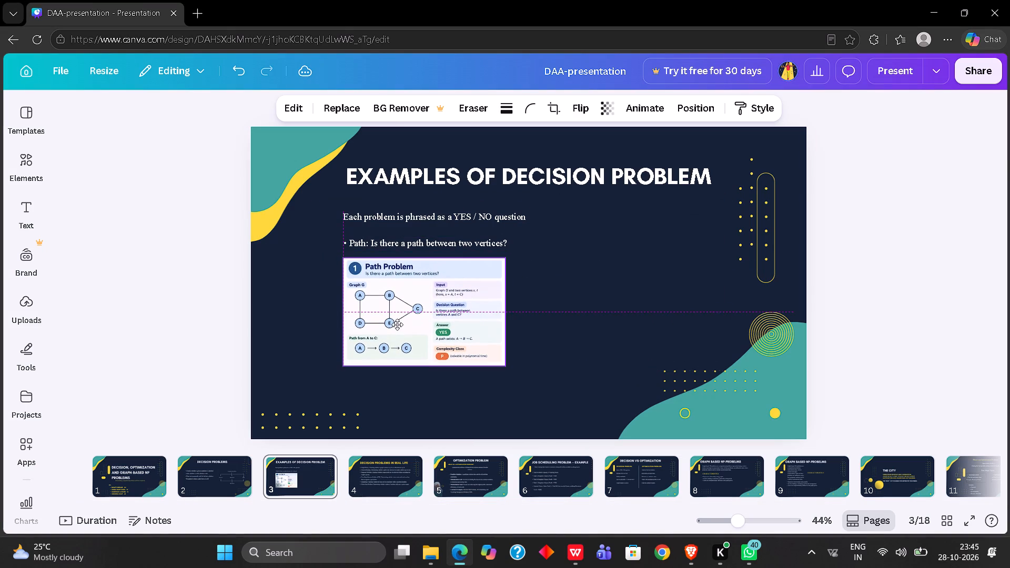
{"action": "left_click_drag", "start_coordinate": [397, 324], "coordinate": [398, 328]}
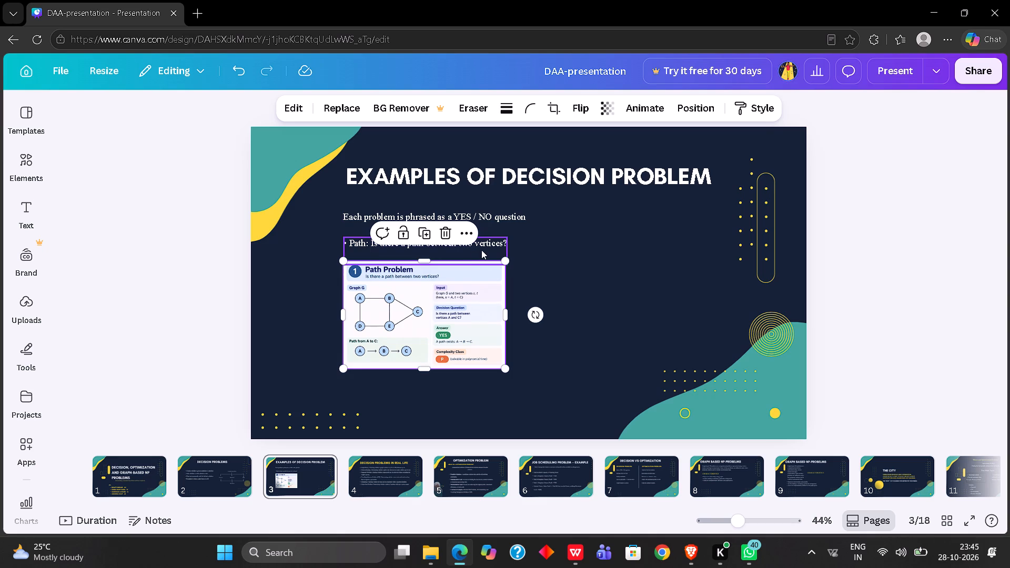
Shift the Path question text box left toward the page's left edge, keeping it at the same height.
{"action": "left_click", "coordinate": [481, 250]}
{"action": "key", "text": "shift+Left"}
{"action": "key", "text": "shift+Left"}
{"action": "key", "text": "shift+Left"}
{"action": "key", "text": "shift+Left"}
{"action": "key", "text": "shift+Left"}
{"action": "key", "text": "shift+Left"}
{"action": "key", "text": "shift+Left"}
{"action": "key", "text": "shift+Left"}
{"action": "key", "text": "shift+Left"}
{"action": "key", "text": "shift+Left"}
{"action": "key", "text": "shift+Left"}
{"action": "key", "text": "shift+Left"}
{"action": "key", "text": "shift+Left"}
{"action": "key", "text": "shift+Left"}
{"action": "key", "text": "shift+Left"}
{"action": "key", "text": "shift+Left"}
{"action": "key", "text": "shift+Left"}
{"action": "key", "text": "shift+Left"}
{"action": "key", "text": "shift+Left"}
{"action": "key", "text": "shift+Left"}
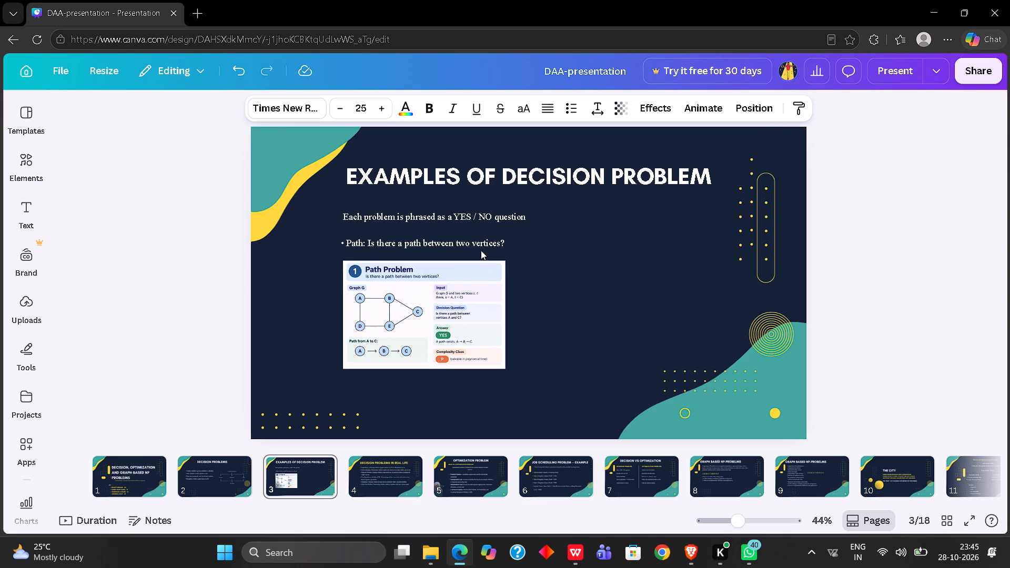
{"action": "key", "text": "shift+Left"}
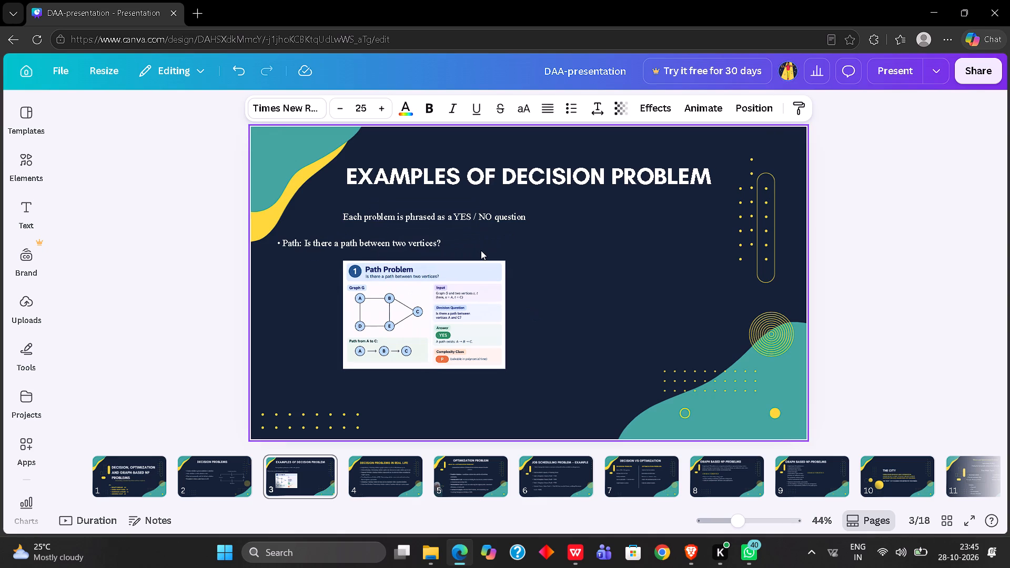
{"action": "key", "text": "shift+Left"}
Move the line "Each problem is phrased as a YES / NO question" left and slightly up, closer to the title.
{"action": "left_click", "coordinate": [499, 216]}
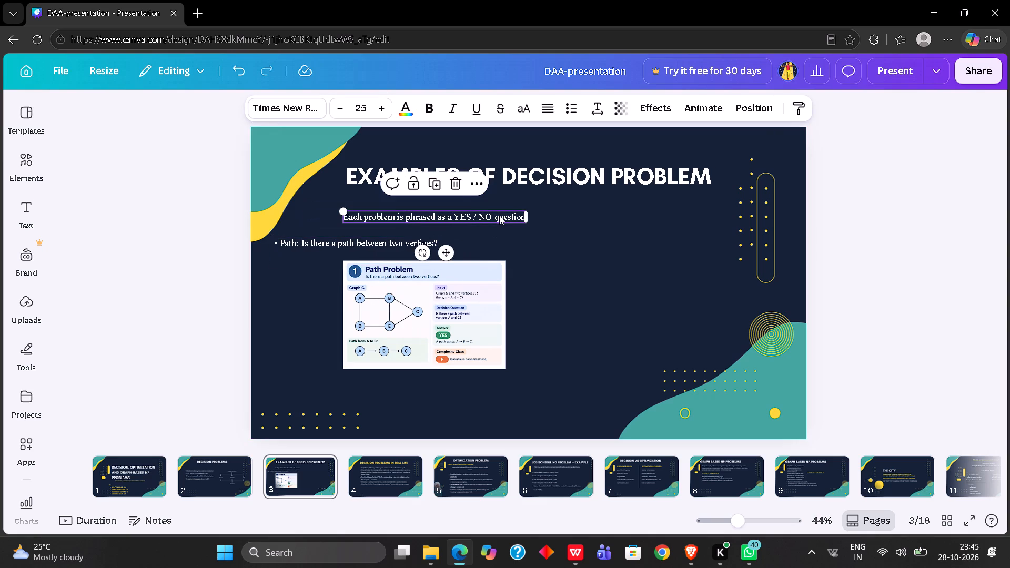
{"action": "key", "text": "shift+Up"}
{"action": "key", "text": "shift+Up"}
{"action": "key", "text": "shift+Up"}
{"action": "key", "text": "shift+Up"}
{"action": "key", "text": "shift+Up"}
{"action": "key", "text": "shift+Up"}
{"action": "key", "text": "shift+Up"}
{"action": "key", "text": "shift+Up"}
{"action": "key", "text": "shift+Down"}
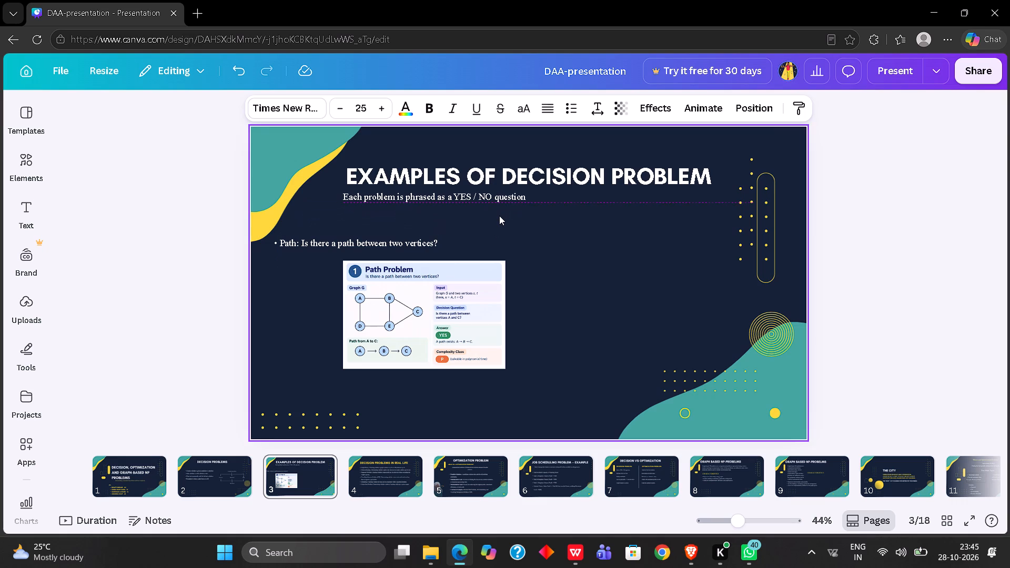
{"action": "key", "text": "shift+Down"}
{"action": "key", "text": "shift+Left"}
{"action": "key", "text": "shift+Left"}
{"action": "key", "text": "shift+Left"}
{"action": "key", "text": "shift+Left"}
{"action": "key", "text": "shift+Left"}
{"action": "key", "text": "shift+Left"}
{"action": "key", "text": "shift+Left"}
{"action": "key", "text": "shift+Left"}
{"action": "key", "text": "shift+Left"}
{"action": "key", "text": "shift+Left"}
{"action": "key", "text": "shift+Left"}
{"action": "key", "text": "shift+Left"}
{"action": "key", "text": "shift+Left"}
{"action": "key", "text": "shift+Left"}
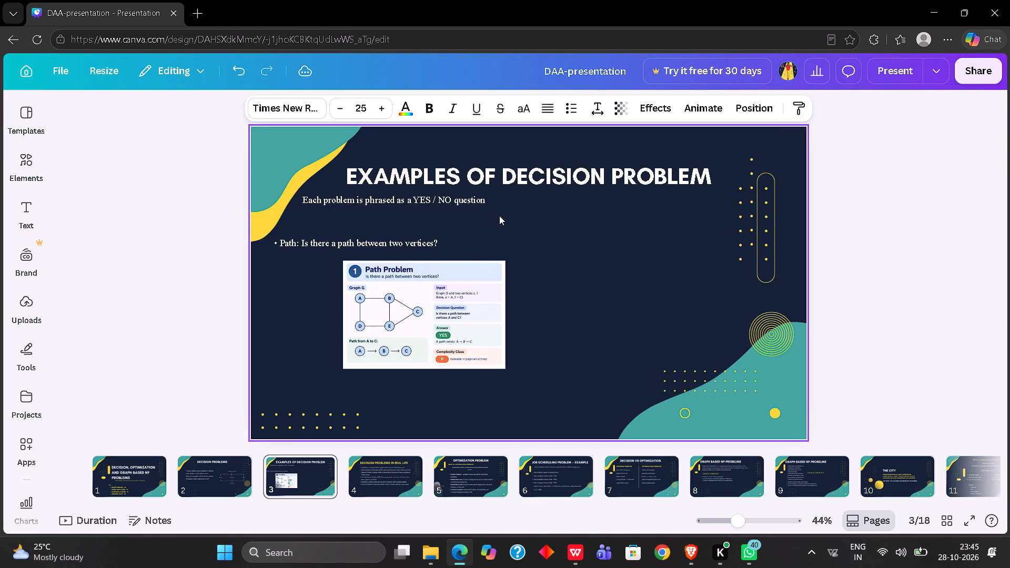
{"action": "key", "text": "shift+Down"}
{"action": "key", "text": "shift+Down"}
{"action": "key", "text": "shift+Down"}
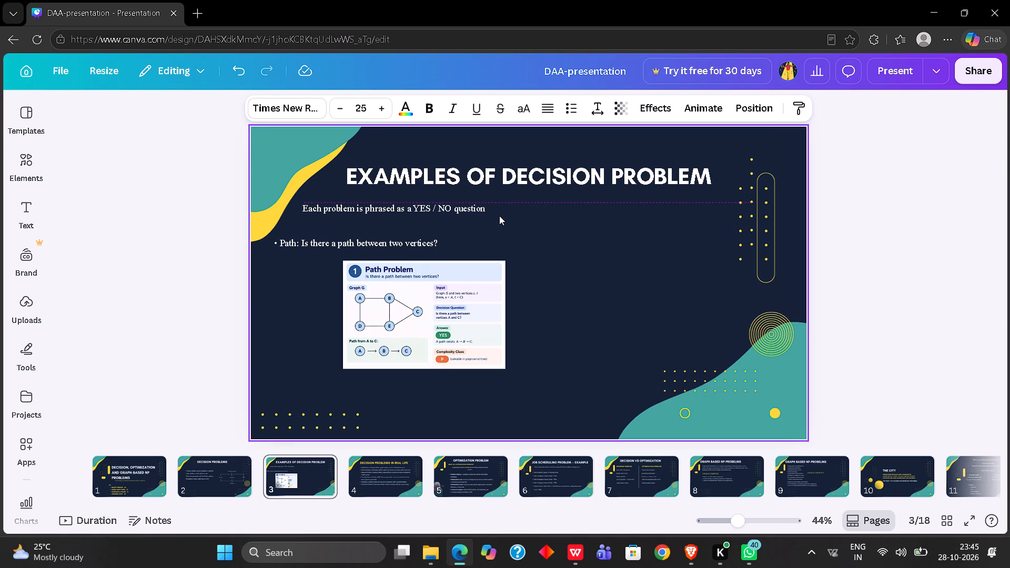
{"action": "key", "text": "shift+Up"}
{"action": "key", "text": "shift+Down"}
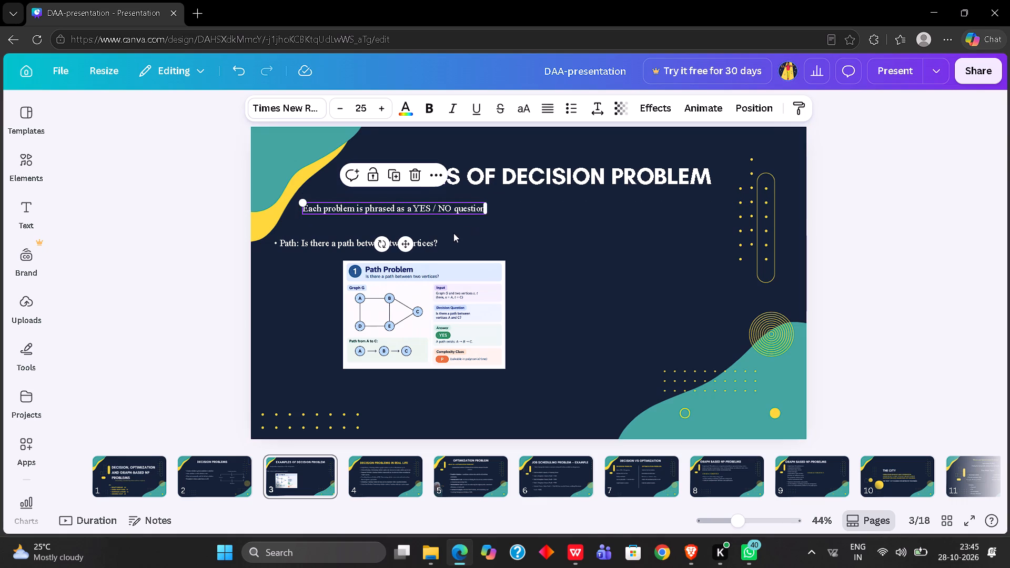
Raise the Path question text box so it sits closer beneath the YES / NO question line.
{"action": "left_click", "coordinate": [431, 241]}
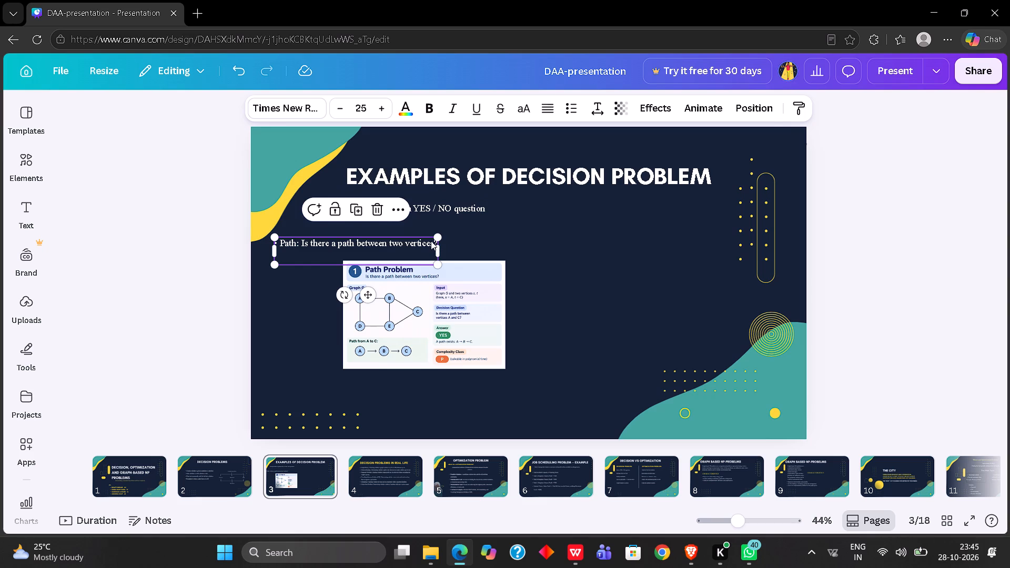
{"action": "key", "text": "shift+Up"}
{"action": "key", "text": "shift+Up"}
{"action": "key", "text": "shift+Up"}
{"action": "key", "text": "shift+Up"}
{"action": "key", "text": "shift+Down"}
{"action": "key", "text": "shift+Up"}
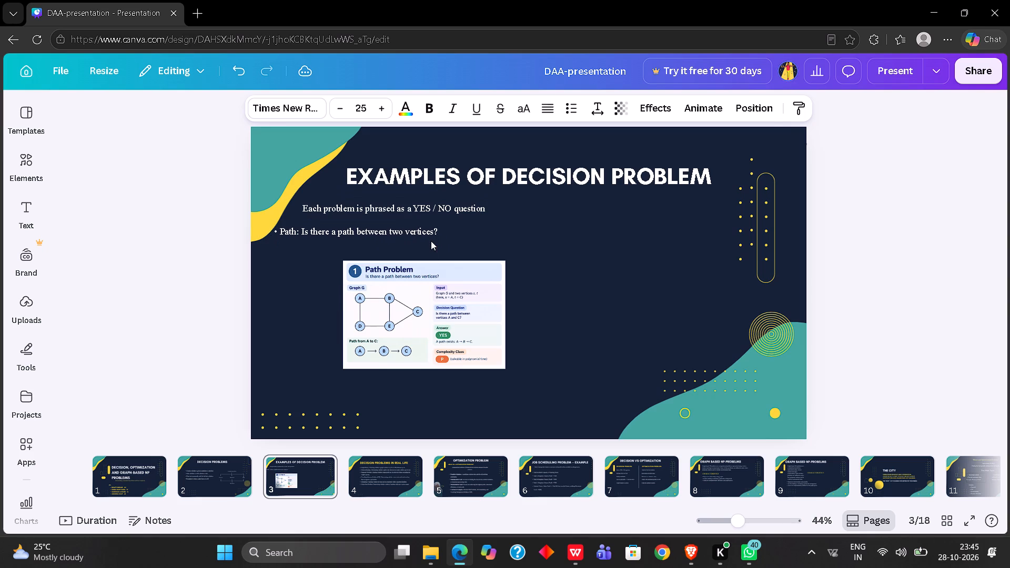
Move the Path Problem image up and left so it sits directly beneath the Path question, aligned with the text's left edge.
{"action": "left_click", "coordinate": [442, 279]}
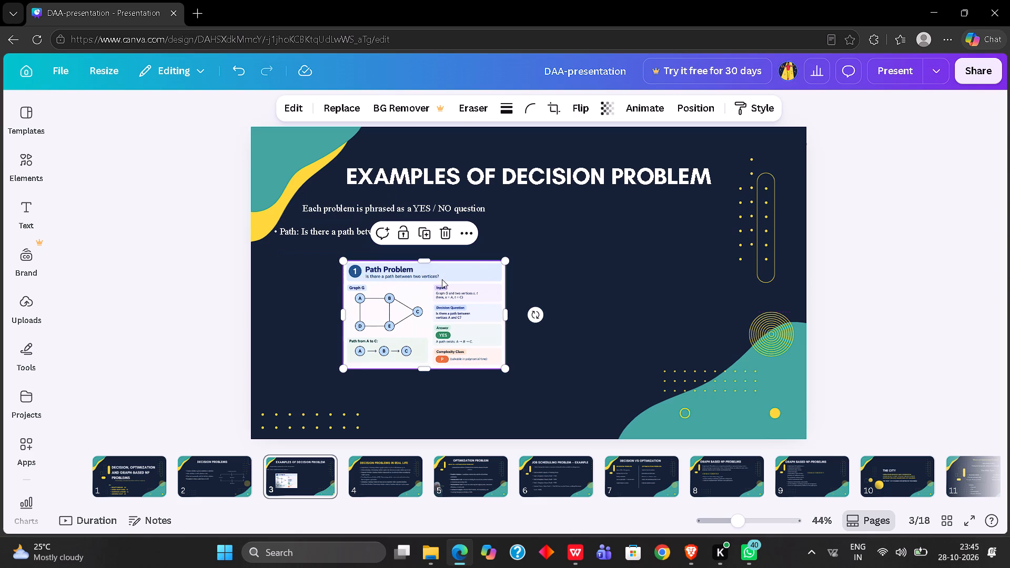
{"action": "key", "text": "shift+Up"}
{"action": "key", "text": "shift+Left"}
{"action": "key", "text": "shift+Left"}
{"action": "key", "text": "shift+Left"}
{"action": "key", "text": "shift+Left"}
{"action": "key", "text": "shift+Left"}
{"action": "key", "text": "shift+Left"}
{"action": "key", "text": "shift+Left"}
{"action": "key", "text": "shift+Up"}
{"action": "key", "text": "shift+Up"}
{"action": "key", "text": "shift+Up"}
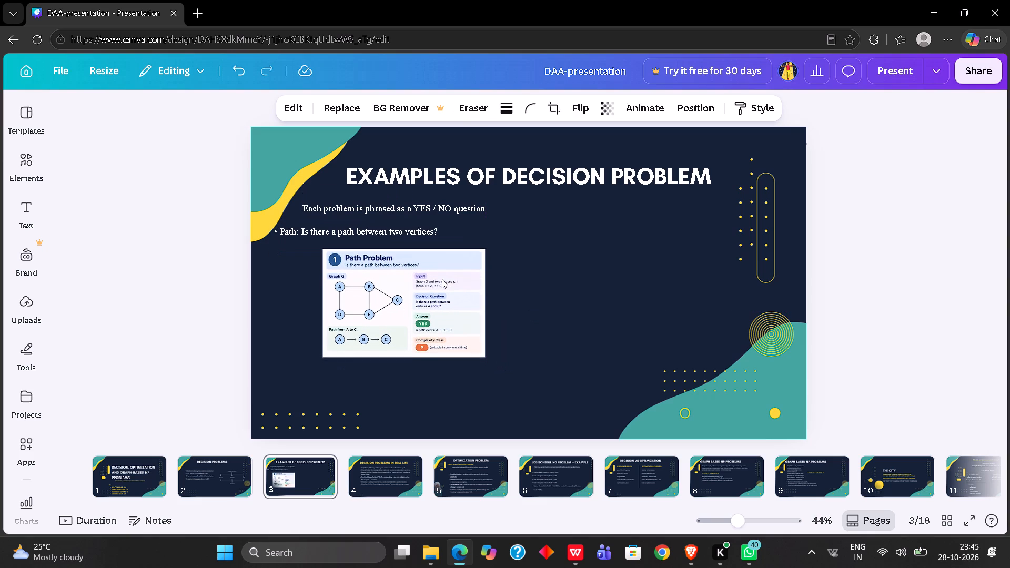
{"action": "key", "text": "shift+Up"}
{"action": "key", "text": "shift+Up"}
{"action": "key", "text": "shift+Left"}
{"action": "key", "text": "shift+Left"}
{"action": "key", "text": "shift+Left"}
{"action": "key", "text": "shift+Left"}
{"action": "key", "text": "shift+Left"}
{"action": "key", "text": "shift+Left"}
{"action": "key", "text": "shift+Left"}
{"action": "key", "text": "shift+Left"}
{"action": "key", "text": "shift+Left"}
{"action": "key", "text": "shift+Left"}
{"action": "key", "text": "shift+Left"}
{"action": "key", "text": "shift+Left"}
{"action": "key", "text": "shift+Left"}
{"action": "key", "text": "shift+Left"}
{"action": "key", "text": "shift+Left"}
{"action": "key", "text": "shift+Left"}
{"action": "key", "text": "shift+Left"}
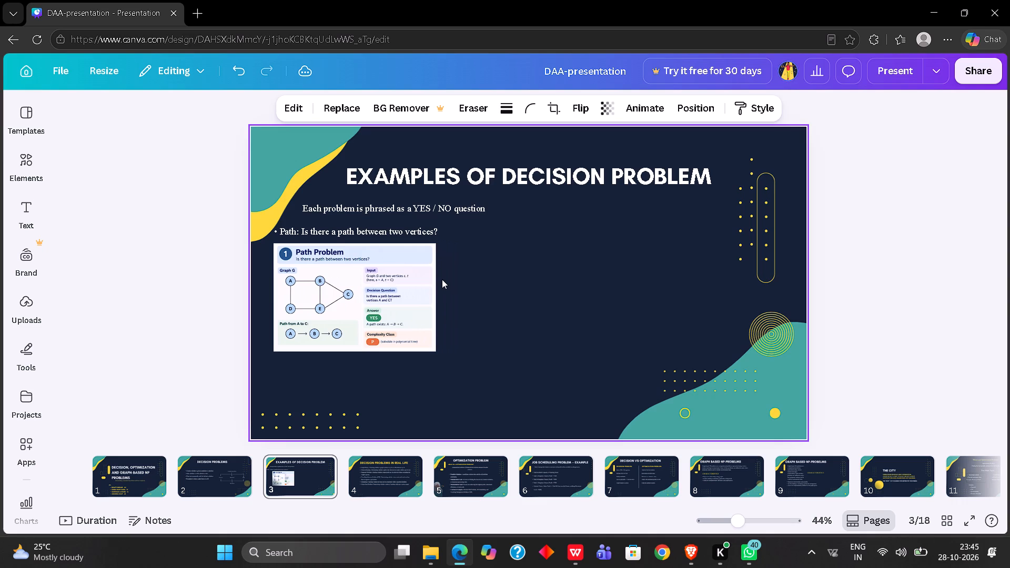
{"action": "key", "text": "shift+Up"}
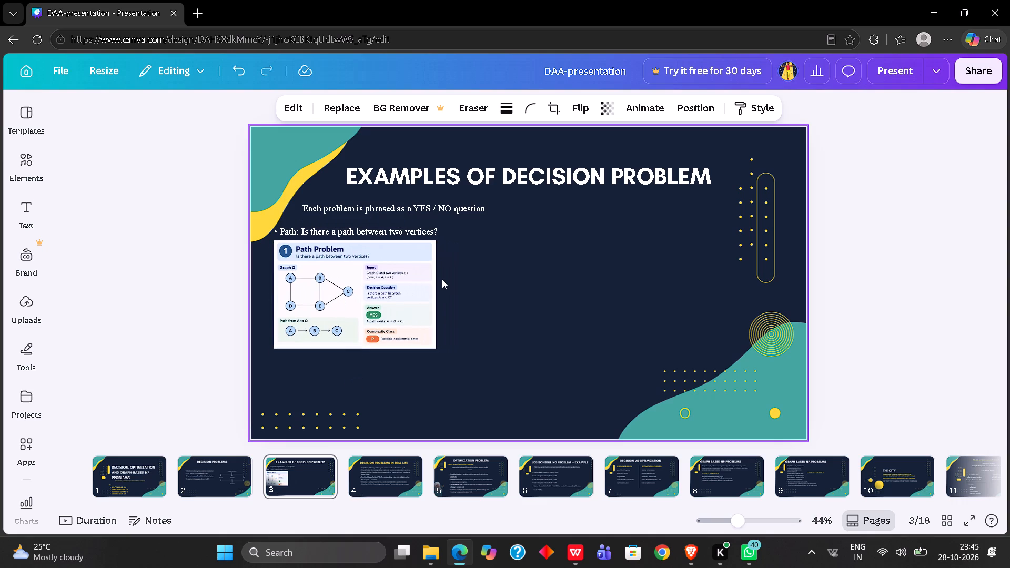
{"action": "key", "text": "shift+Down"}
{"action": "key", "text": "shift+Left"}
{"action": "key", "text": "shift+Right"}
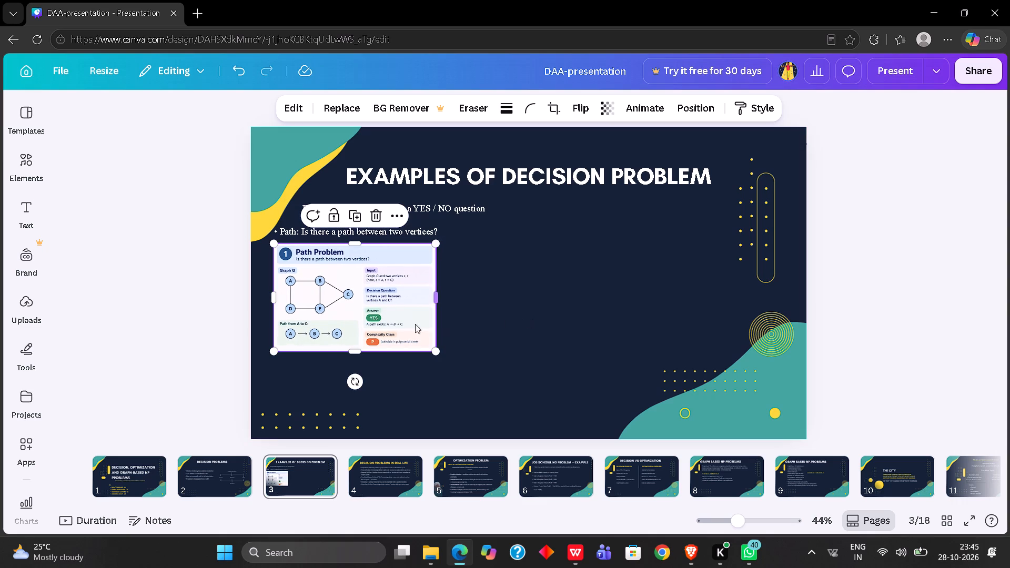
Crop the Path Problem image from its right side to about 321 wide by 374 high, keeping only the graph part.
{"action": "left_click_drag", "start_coordinate": [436, 297], "coordinate": [358, 297]}
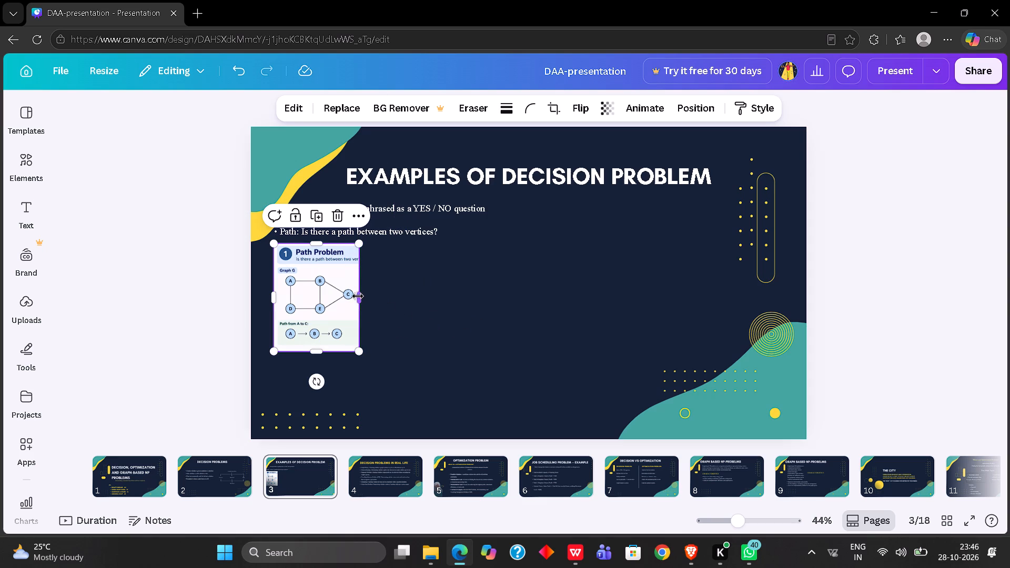
{"action": "left_click_drag", "start_coordinate": [358, 296], "coordinate": [372, 299]}
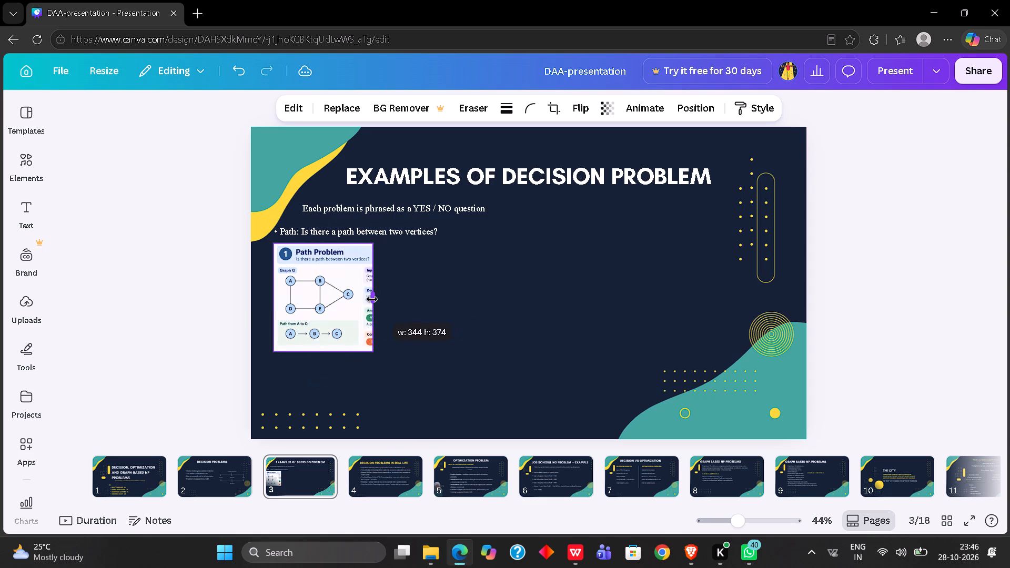
{"action": "left_click_drag", "start_coordinate": [372, 299], "coordinate": [369, 299]}
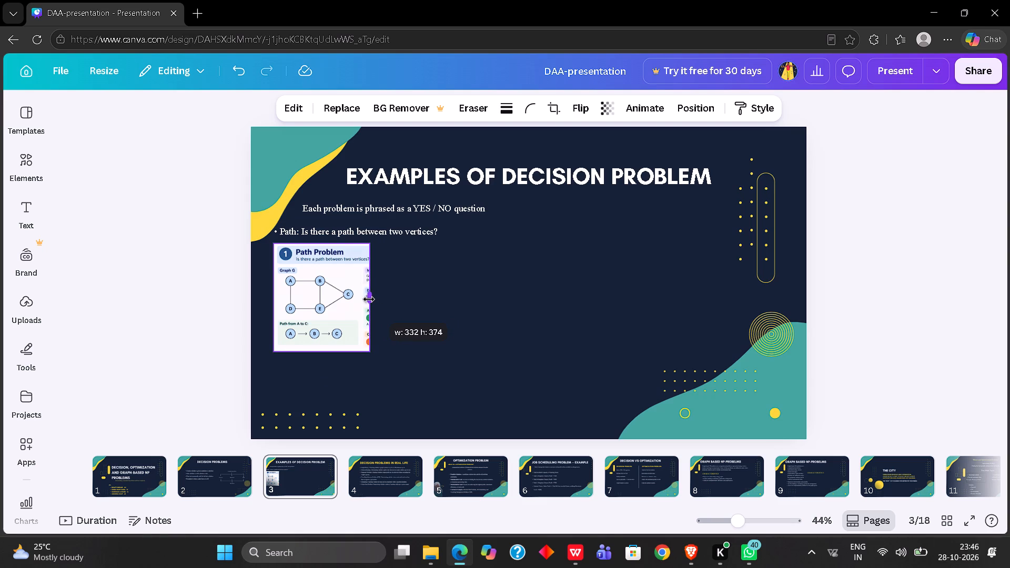
{"action": "left_click_drag", "start_coordinate": [369, 299], "coordinate": [368, 299]}
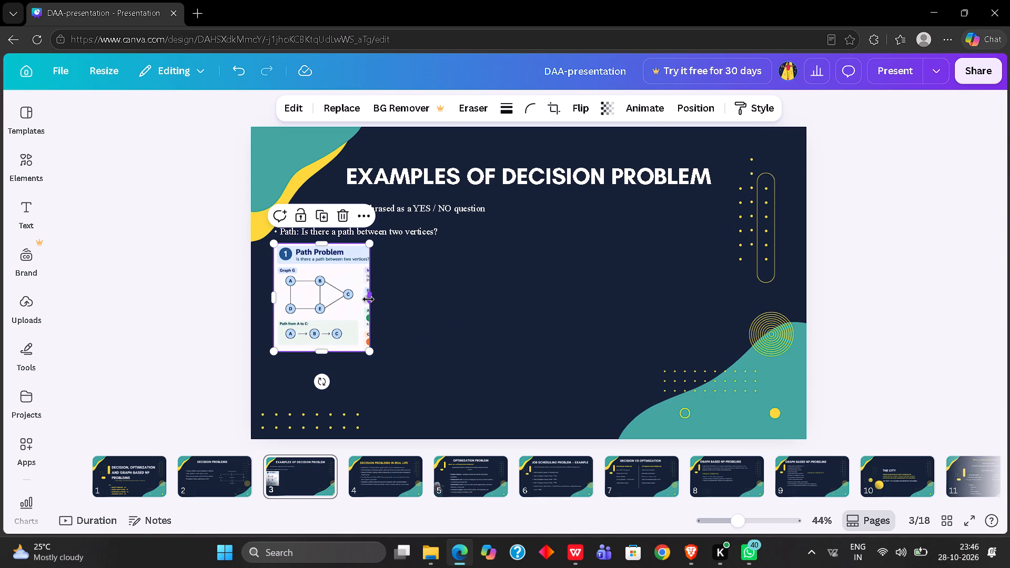
{"action": "left_click", "coordinate": [437, 324]}
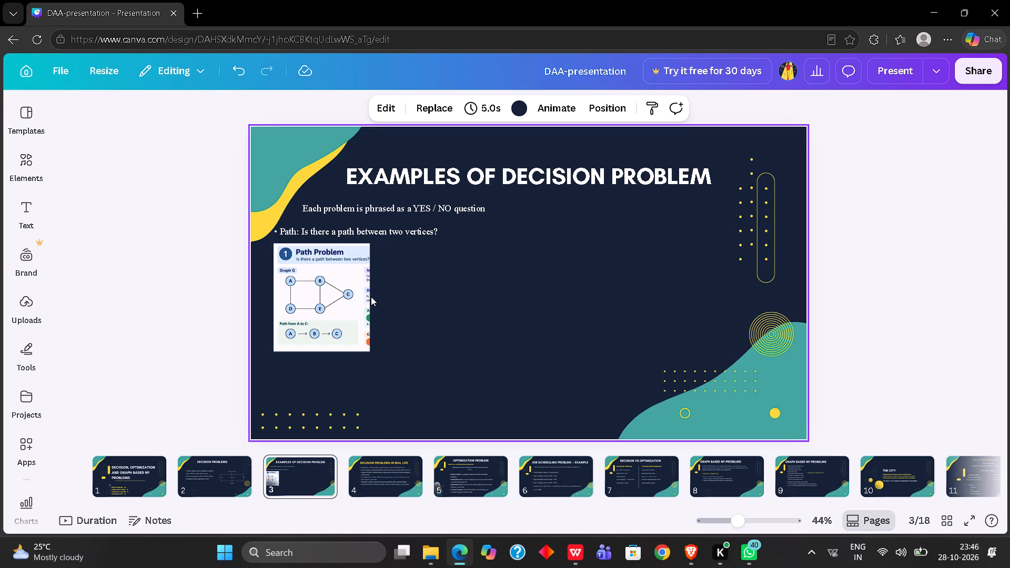
{"action": "left_click", "coordinate": [341, 306]}
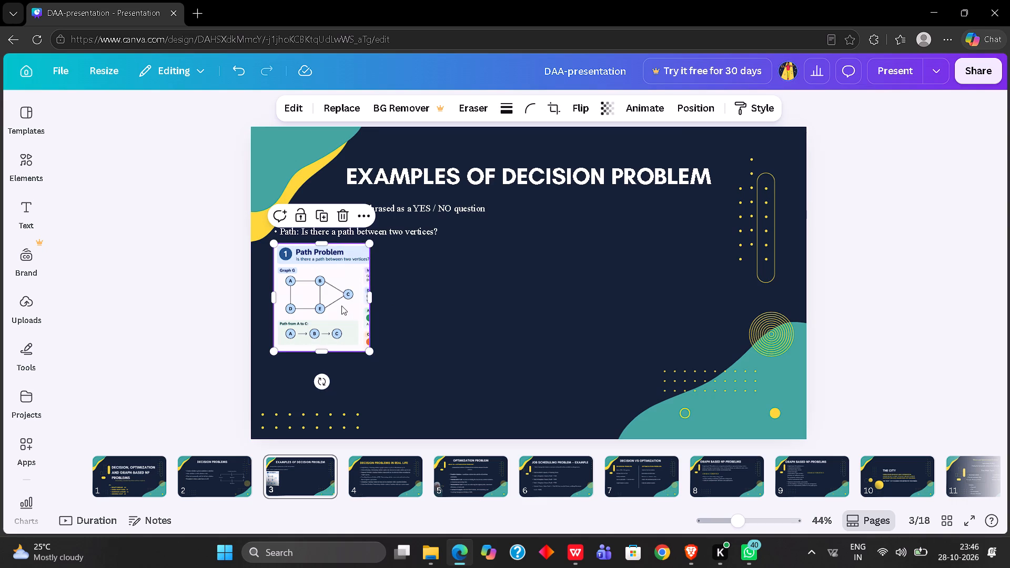
{"action": "left_click", "coordinate": [373, 298]}
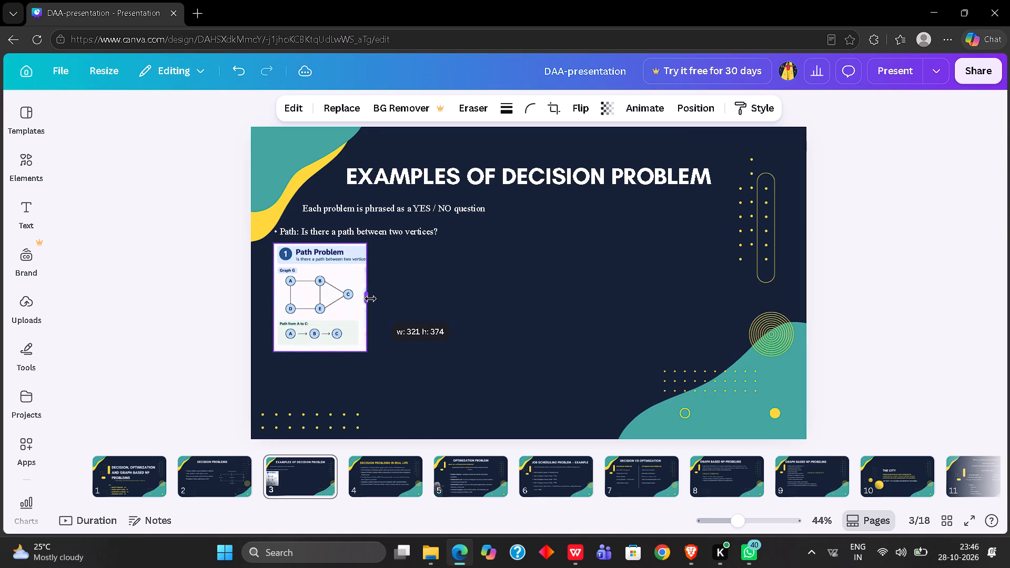
{"action": "left_click", "coordinate": [420, 305]}
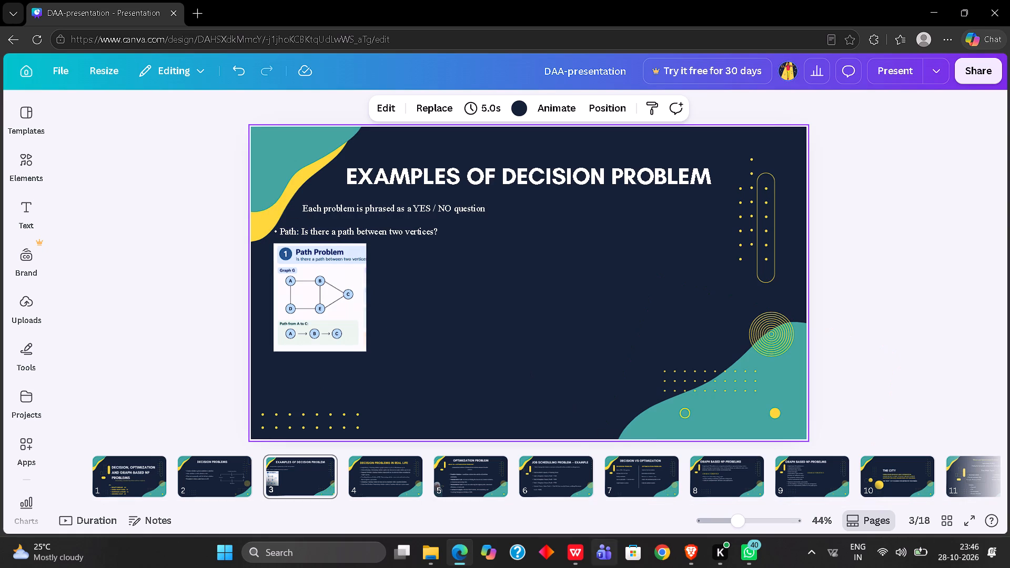
{"action": "left_click", "coordinate": [685, 559]}
{"action": "left_click", "coordinate": [719, 451]}
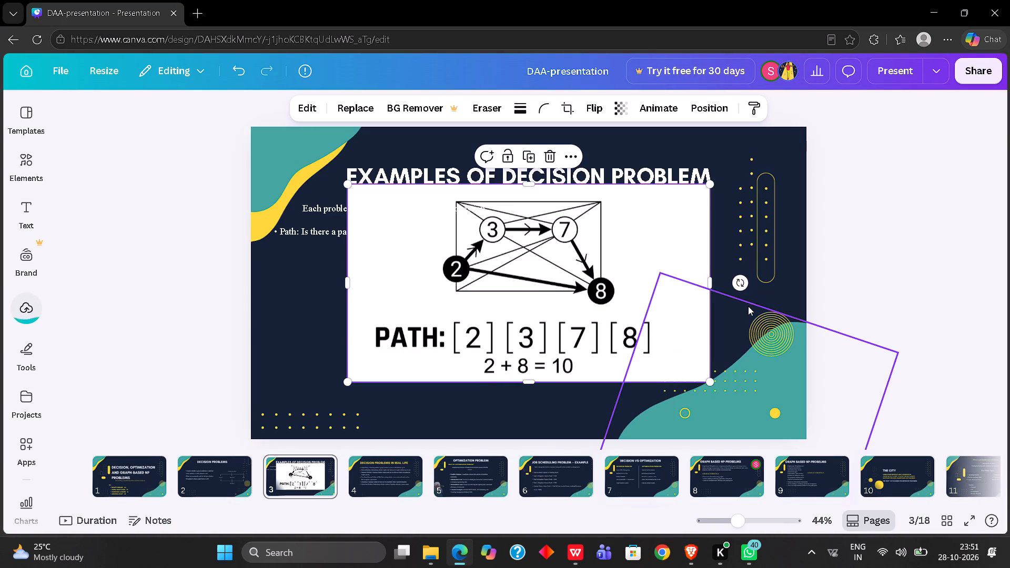
Shrink the pasted Path diagram on slide 3 to about 535 wide by 292 high.
{"action": "left_click_drag", "start_coordinate": [348, 184], "coordinate": [564, 289]}
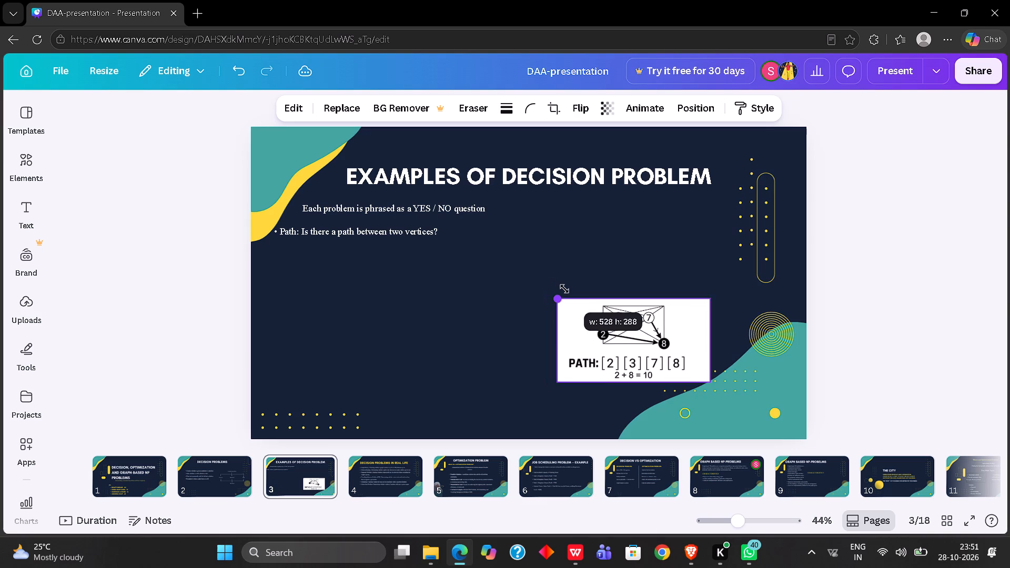
{"action": "left_click_drag", "start_coordinate": [564, 289], "coordinate": [581, 250]}
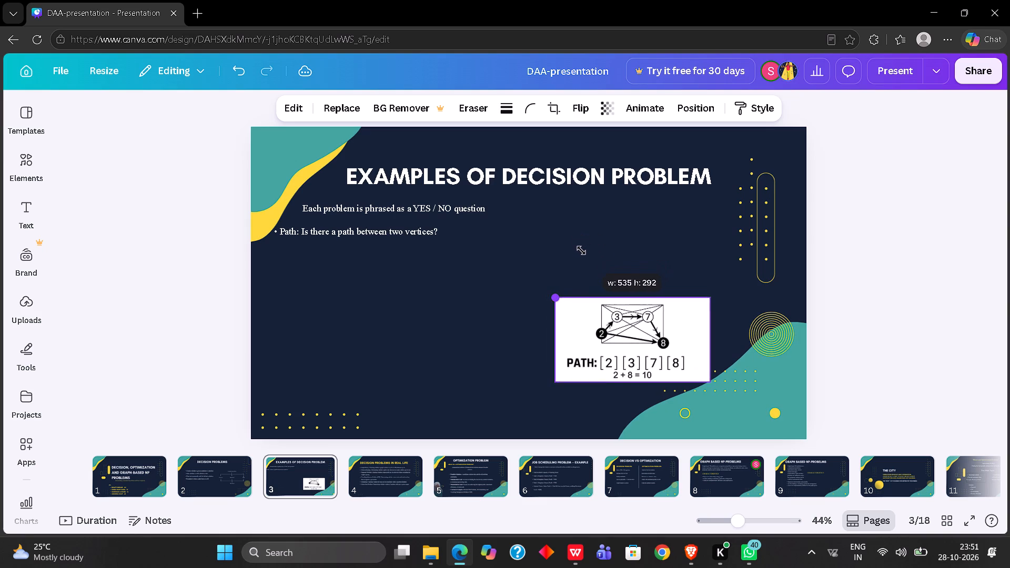
Enlarge the Path diagram on slide 3 to 330 high and crop its right side to 518 wide.
{"action": "left_click_drag", "start_coordinate": [581, 250], "coordinate": [558, 246]}
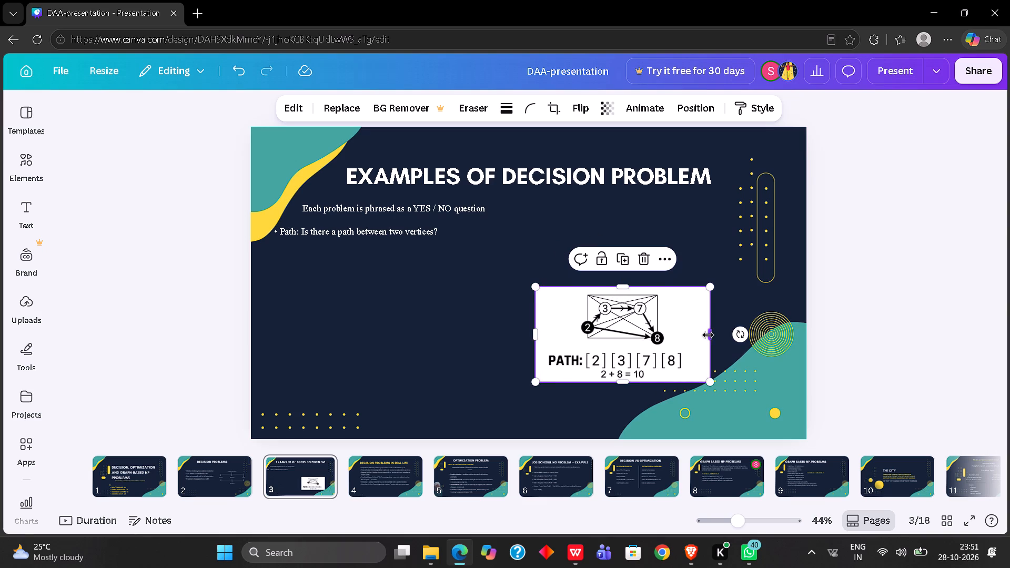
{"action": "left_click_drag", "start_coordinate": [708, 335], "coordinate": [652, 335]}
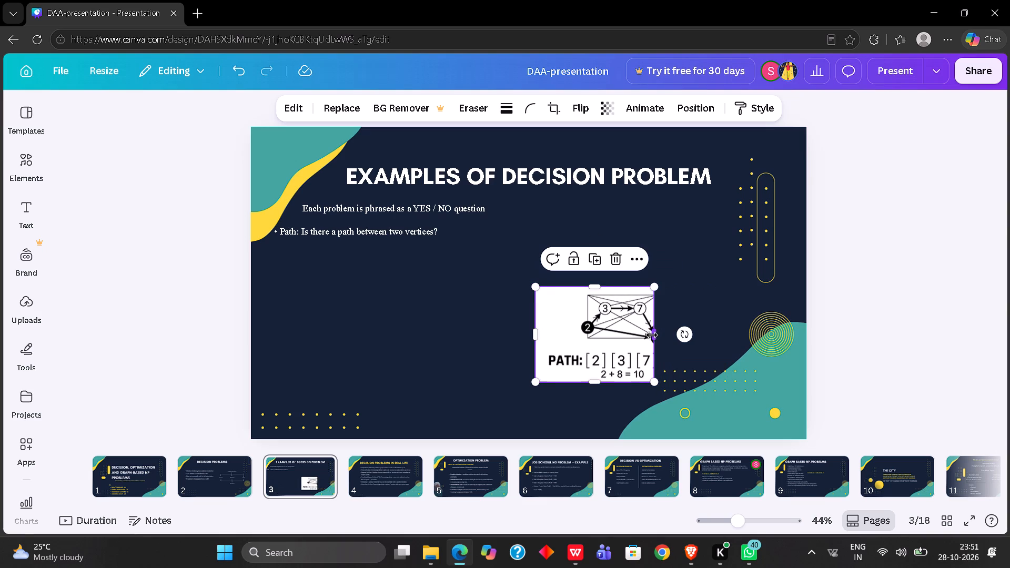
{"action": "left_click_drag", "start_coordinate": [655, 337], "coordinate": [730, 342]}
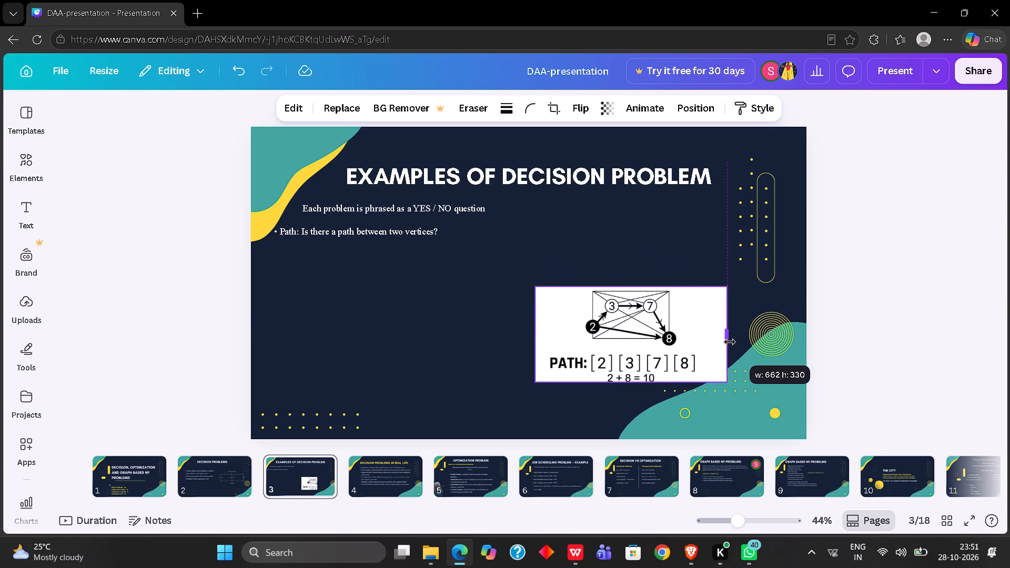
{"action": "left_click_drag", "start_coordinate": [730, 342], "coordinate": [693, 347]}
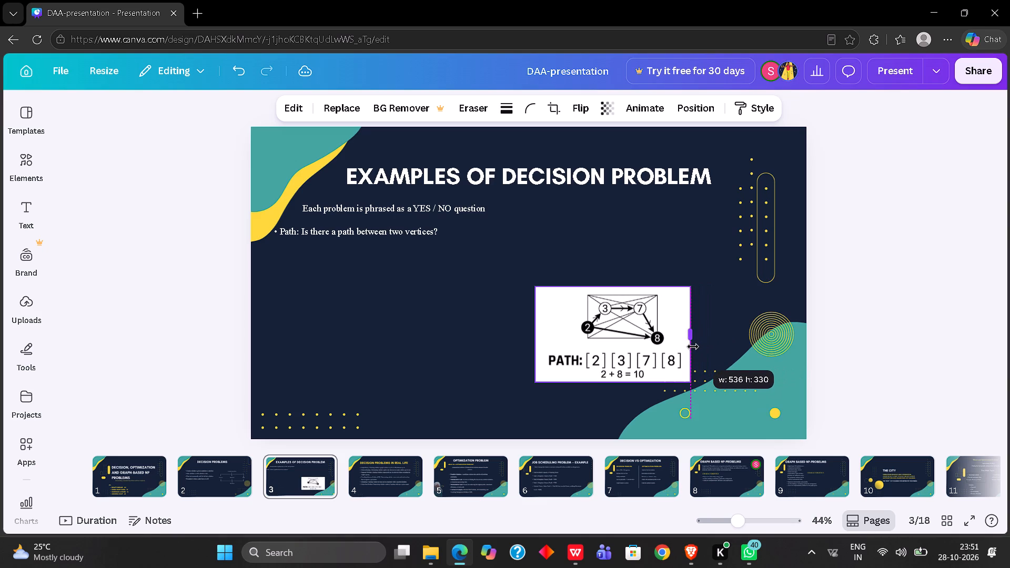
{"action": "left_click_drag", "start_coordinate": [693, 347], "coordinate": [688, 347]}
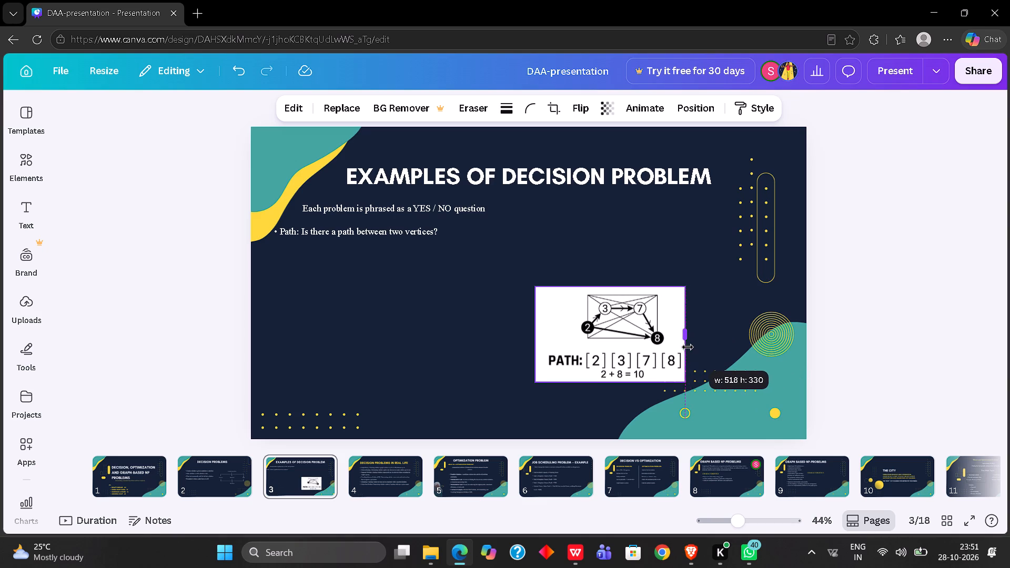
{"action": "left_click_drag", "start_coordinate": [688, 347], "coordinate": [684, 348]}
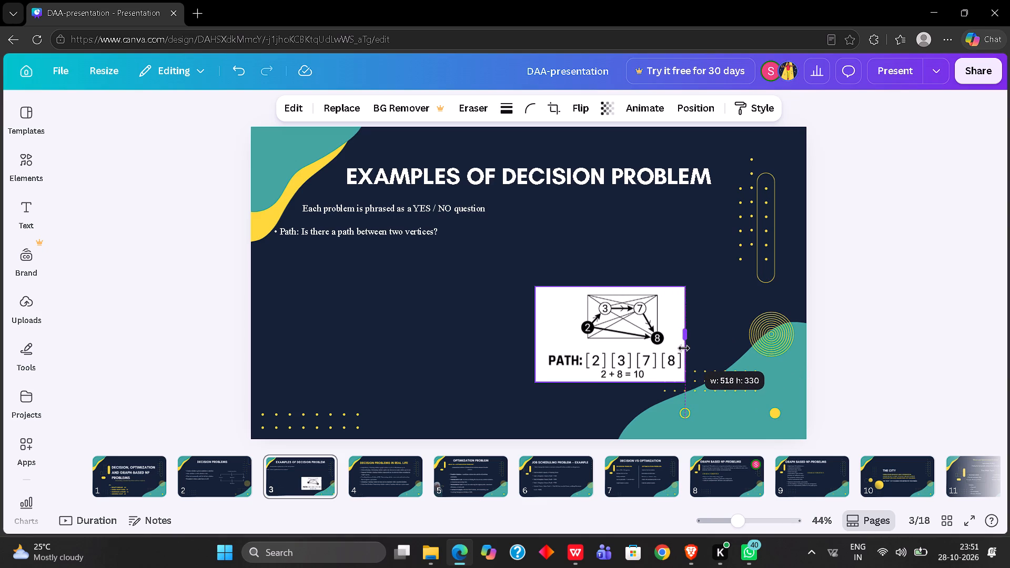
{"action": "left_click_drag", "start_coordinate": [684, 348], "coordinate": [685, 347]}
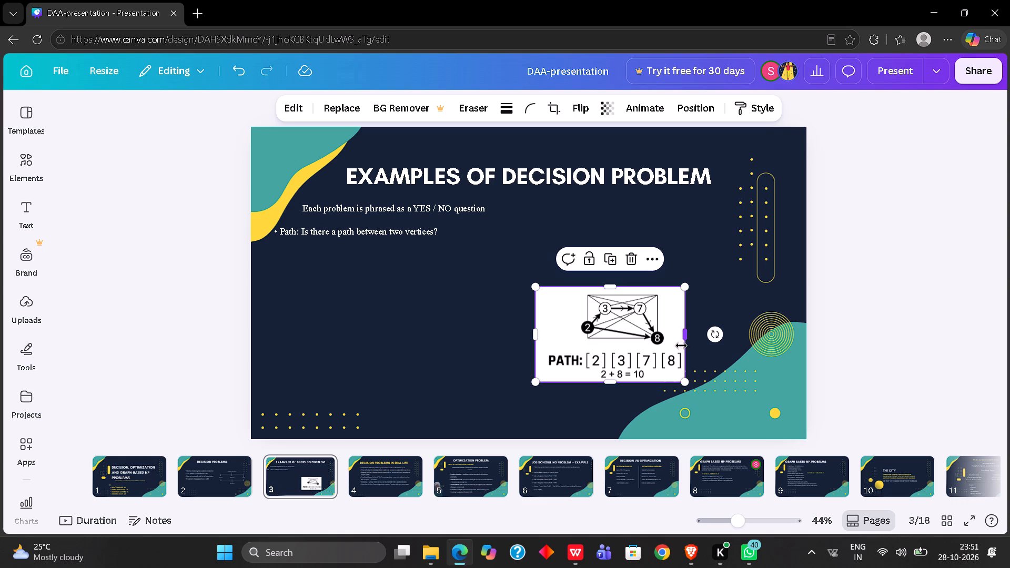
{"action": "left_click", "coordinate": [684, 346], "text": "shift"}
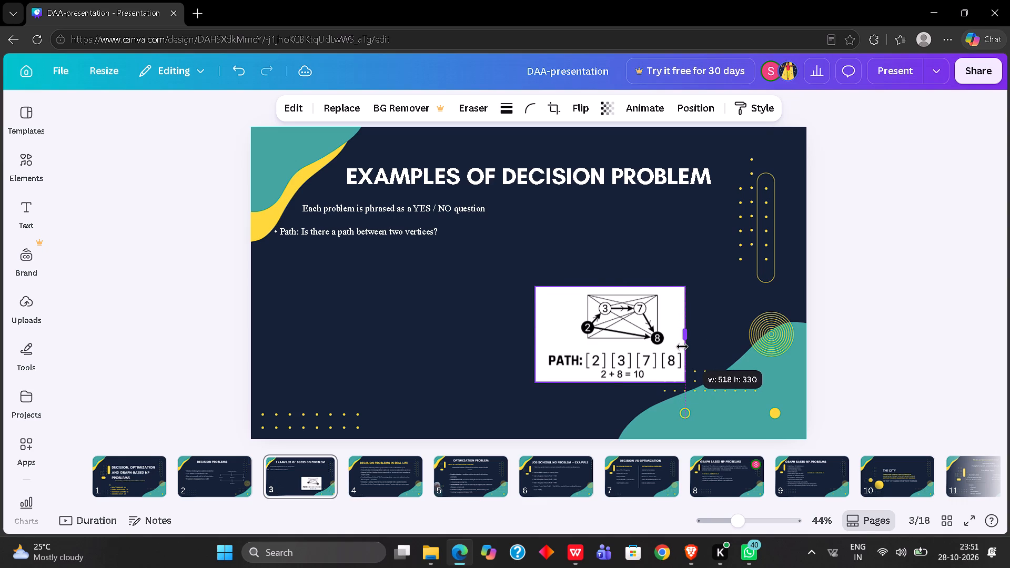
Crop the Path diagram's left side to about 484 wide and trim a thin strip off its top.
{"action": "left_click_drag", "start_coordinate": [538, 335], "coordinate": [539, 335]}
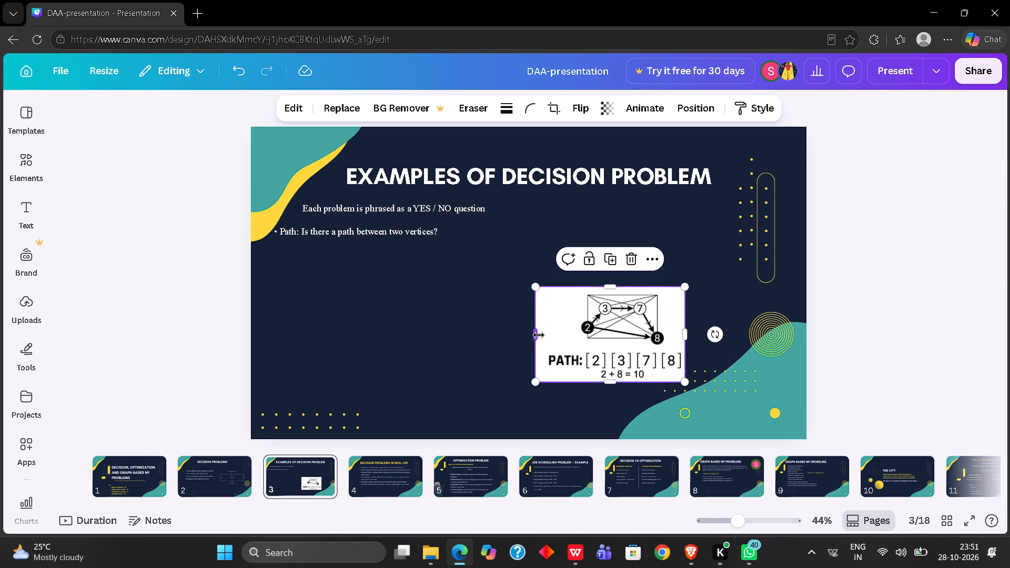
{"action": "left_click_drag", "start_coordinate": [539, 335], "coordinate": [548, 337]}
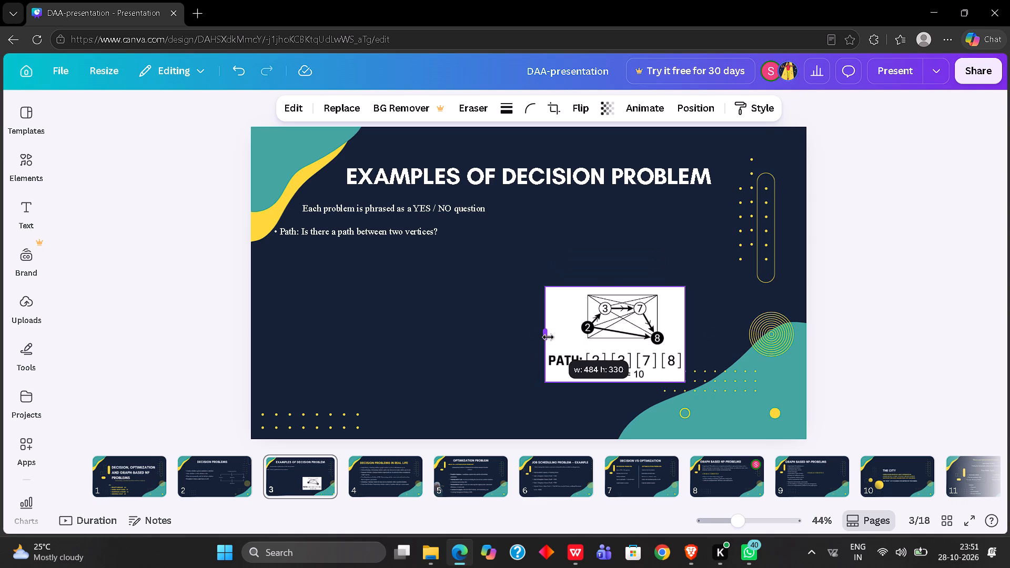
{"action": "left_click_drag", "start_coordinate": [548, 337], "coordinate": [549, 337]}
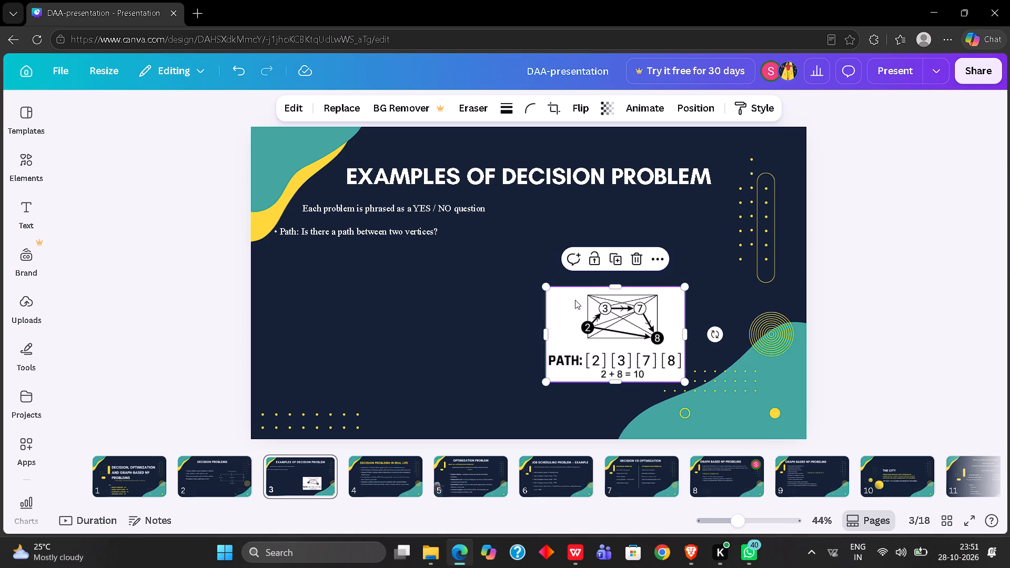
{"action": "left_click", "coordinate": [616, 285]}
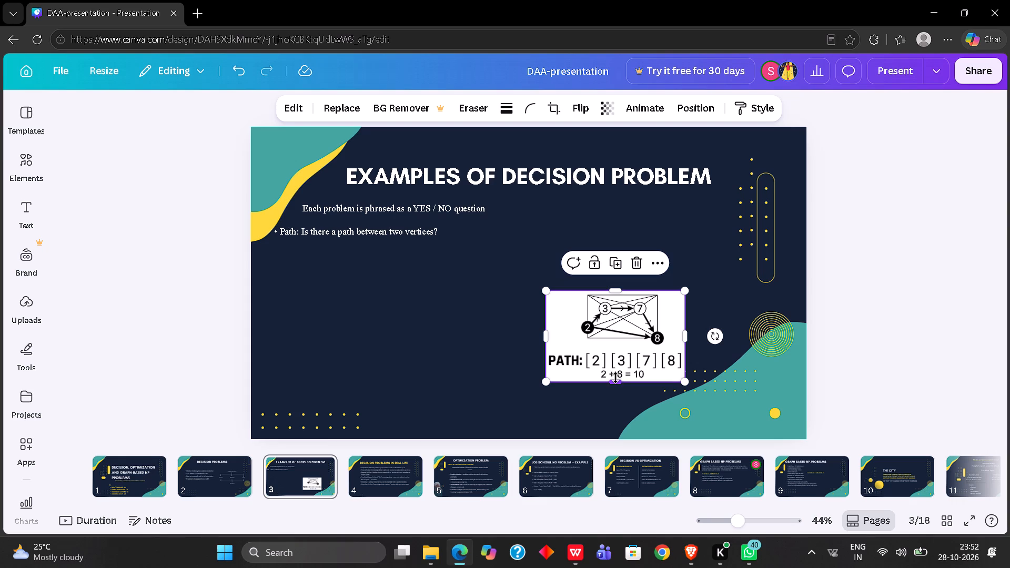
{"action": "left_click", "coordinate": [615, 378]}
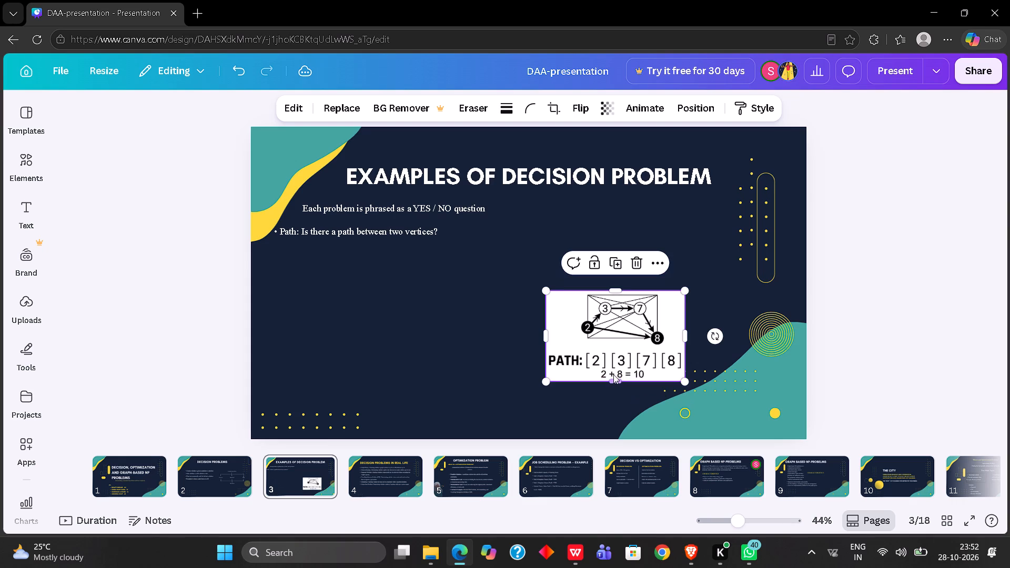
Move the Path diagram directly beneath the "Path: Is there a path between two vertices?" line on slide 3.
{"action": "left_click", "coordinate": [632, 339]}
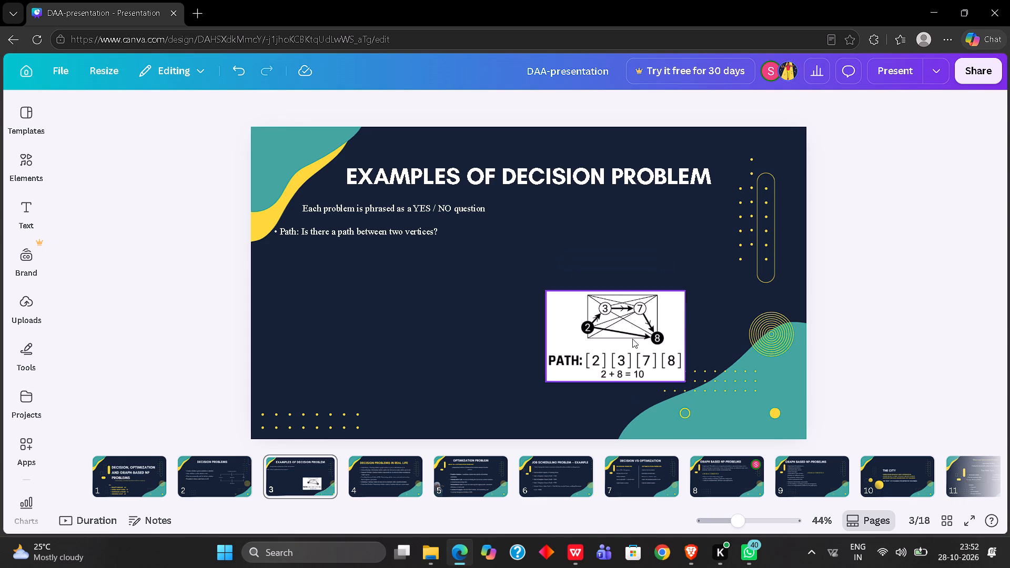
{"action": "key", "text": "shift+Left"}
{"action": "key", "text": "shift+Left"}
{"action": "key", "text": "shift+Left"}
{"action": "key", "text": "shift+Left"}
{"action": "key", "text": "shift+Left"}
{"action": "key", "text": "shift+Left"}
{"action": "key", "text": "shift+Left"}
{"action": "key", "text": "shift+Left"}
{"action": "key", "text": "shift+Left"}
{"action": "key", "text": "shift+Left"}
{"action": "key", "text": "shift+Left"}
{"action": "key", "text": "shift+Left"}
{"action": "key", "text": "shift+Left"}
{"action": "key", "text": "shift+Left"}
{"action": "key", "text": "shift+Left"}
{"action": "key", "text": "shift+Left"}
{"action": "key", "text": "shift+Left"}
{"action": "key", "text": "shift+Left"}
{"action": "key", "text": "shift+Left"}
{"action": "key", "text": "shift+Left"}
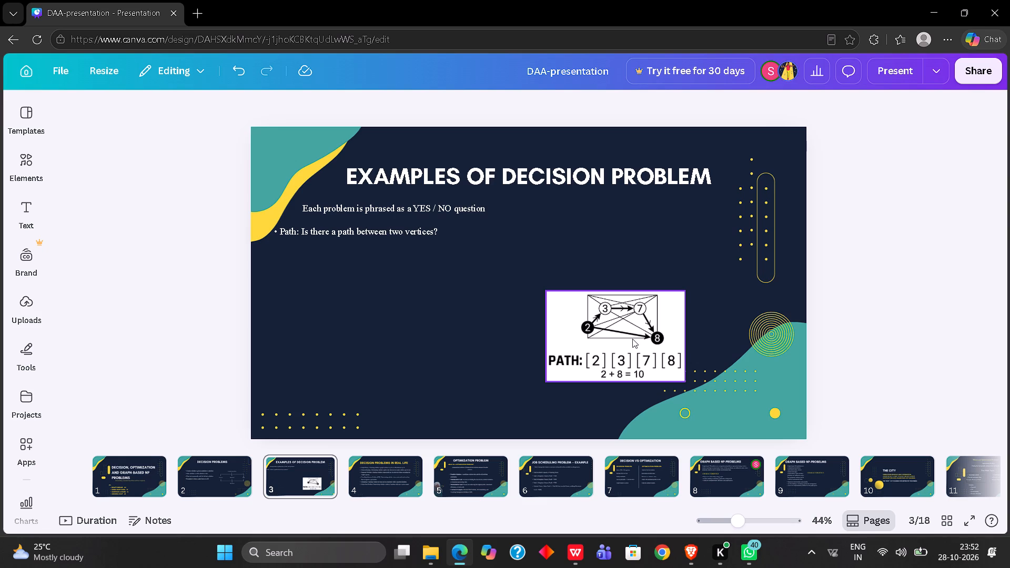
{"action": "key", "text": "shift+Left"}
{"action": "left_click", "coordinate": [632, 339]}
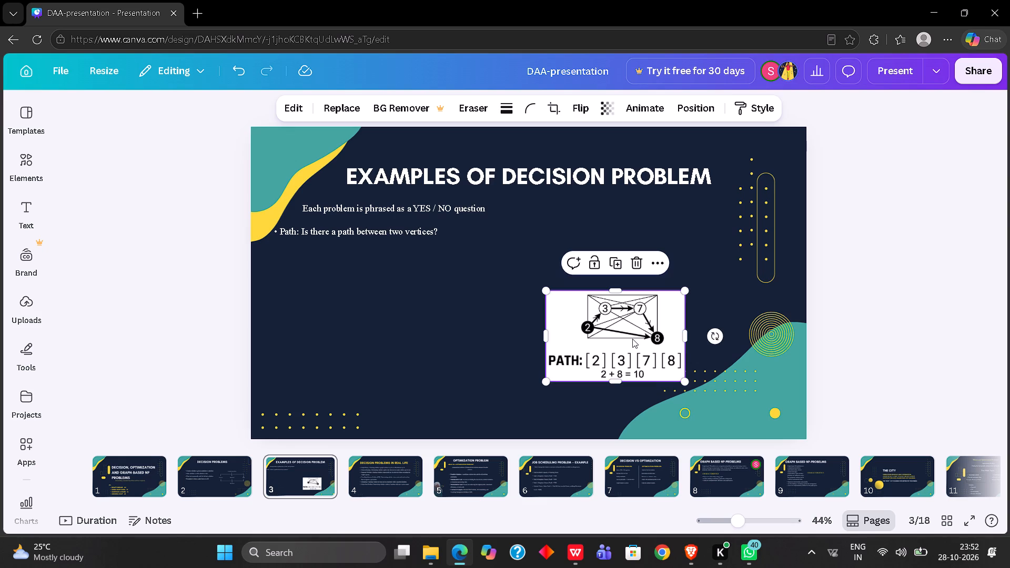
{"action": "key", "text": "shift+Left"}
{"action": "key", "text": "shift+Left"}
{"action": "key", "text": "shift+Left"}
{"action": "key", "text": "shift+Left"}
{"action": "key", "text": "shift+Left"}
{"action": "key", "text": "shift+Left"}
{"action": "key", "text": "shift+Left"}
{"action": "key", "text": "shift+Left"}
{"action": "key", "text": "shift+Left"}
{"action": "key", "text": "shift+Left"}
{"action": "key", "text": "shift+Left"}
{"action": "key", "text": "shift+Left"}
{"action": "key", "text": "shift+Left"}
{"action": "key", "text": "shift+Left"}
{"action": "key", "text": "shift+Left"}
{"action": "key", "text": "shift+Left"}
{"action": "key", "text": "shift+Left"}
{"action": "key", "text": "shift+Left"}
{"action": "key", "text": "shift+Left"}
{"action": "key", "text": "shift+Left"}
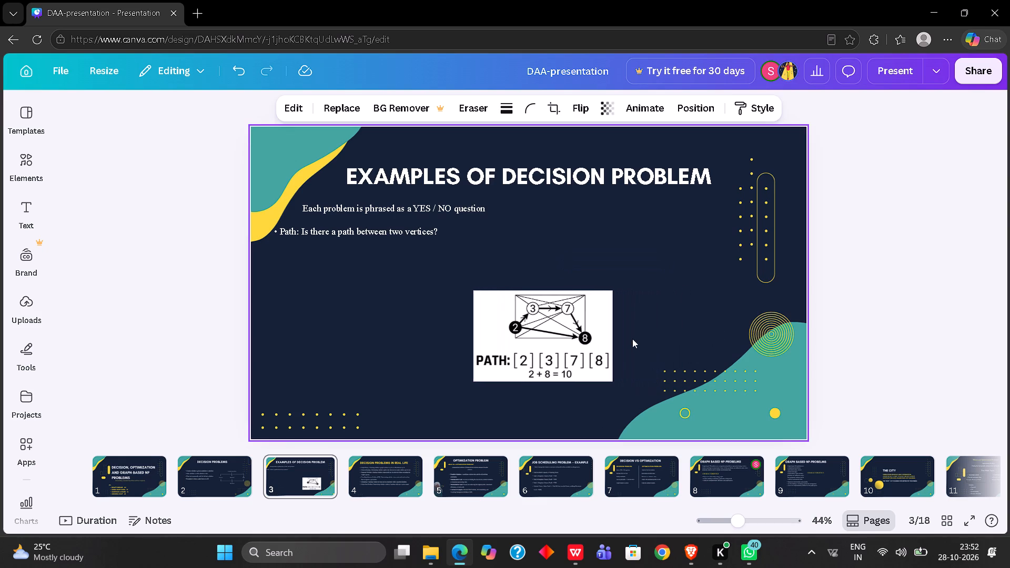
{"action": "key", "text": "shift+Up"}
{"action": "key", "text": "shift+Up"}
{"action": "key", "text": "shift+Up"}
{"action": "key", "text": "shift+Up"}
{"action": "key", "text": "shift+Up"}
{"action": "key", "text": "shift+Up"}
{"action": "key", "text": "shift+Up"}
{"action": "key", "text": "shift+Up"}
{"action": "key", "text": "shift+Up"}
{"action": "key", "text": "shift+Up"}
{"action": "key", "text": "shift+Up"}
{"action": "key", "text": "shift+Up"}
{"action": "key", "text": "shift+Up"}
{"action": "key", "text": "shift+Up"}
{"action": "key", "text": "shift+Up"}
{"action": "key", "text": "shift+Up"}
{"action": "key", "text": "shift+Left"}
{"action": "key", "text": "shift+Left"}
{"action": "key", "text": "shift+Left"}
{"action": "key", "text": "shift+Left"}
{"action": "key", "text": "shift+Left"}
{"action": "key", "text": "shift+Left"}
{"action": "key", "text": "shift+Left"}
{"action": "key", "text": "shift+Left"}
{"action": "key", "text": "shift+Left"}
{"action": "key", "text": "shift+Left"}
{"action": "key", "text": "shift+Left"}
{"action": "key", "text": "shift+Left"}
{"action": "key", "text": "shift+Left"}
{"action": "key", "text": "shift+Left"}
{"action": "key", "text": "shift+Left"}
{"action": "key", "text": "shift+Left"}
{"action": "key", "text": "shift+Left"}
{"action": "key", "text": "shift+Left"}
{"action": "key", "text": "shift+Left"}
{"action": "key", "text": "shift+Left"}
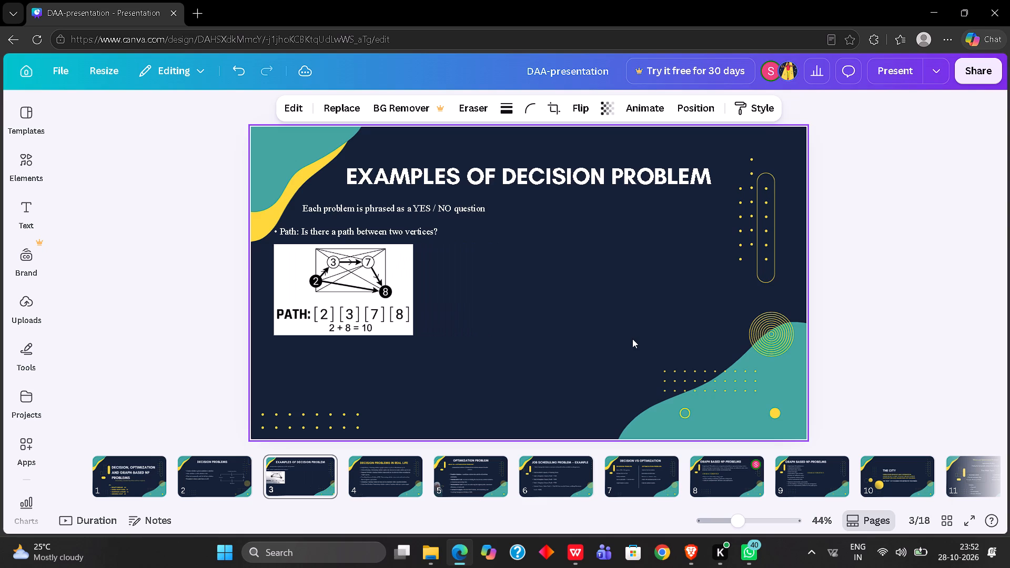
{"action": "key", "text": "shift+Up"}
{"action": "key", "text": "shift+Right"}
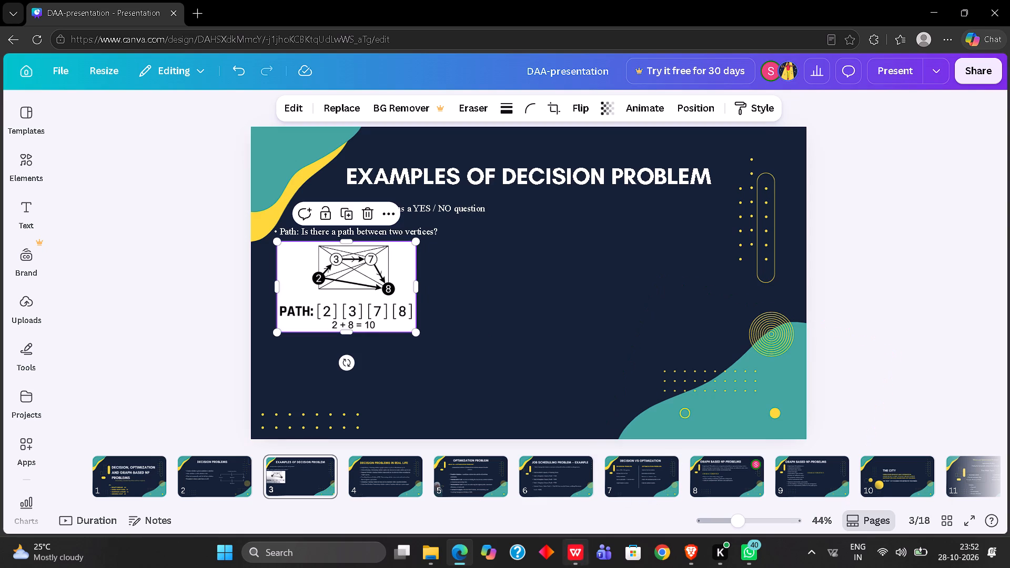
Copy the "Subset Sum: Does a subset add up to a target value?" bullet from daa_sample.pptx in WPS Office onto slide 3 in Canva.
{"action": "left_click", "coordinate": [568, 554]}
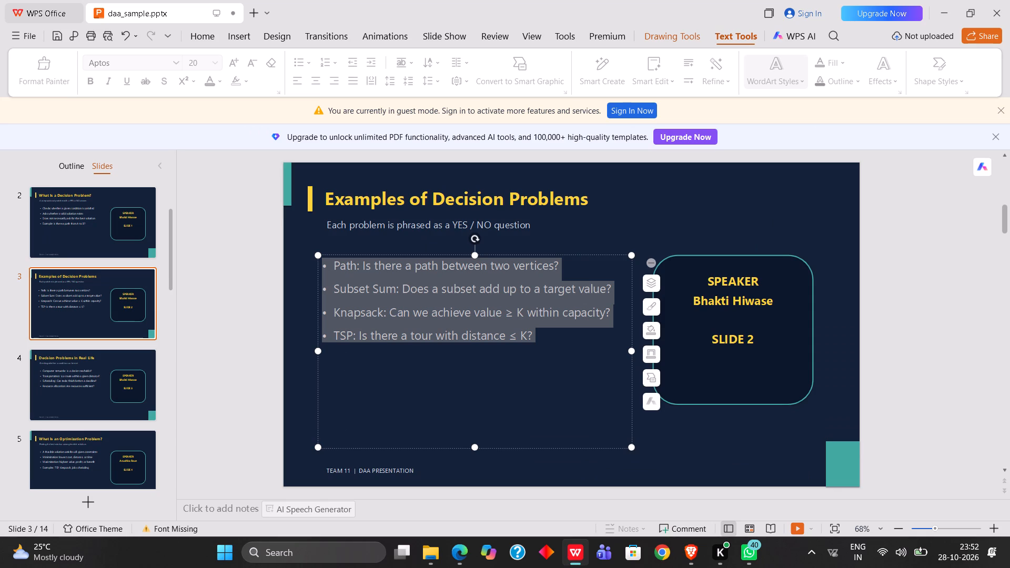
{"action": "left_click", "coordinate": [611, 291]}
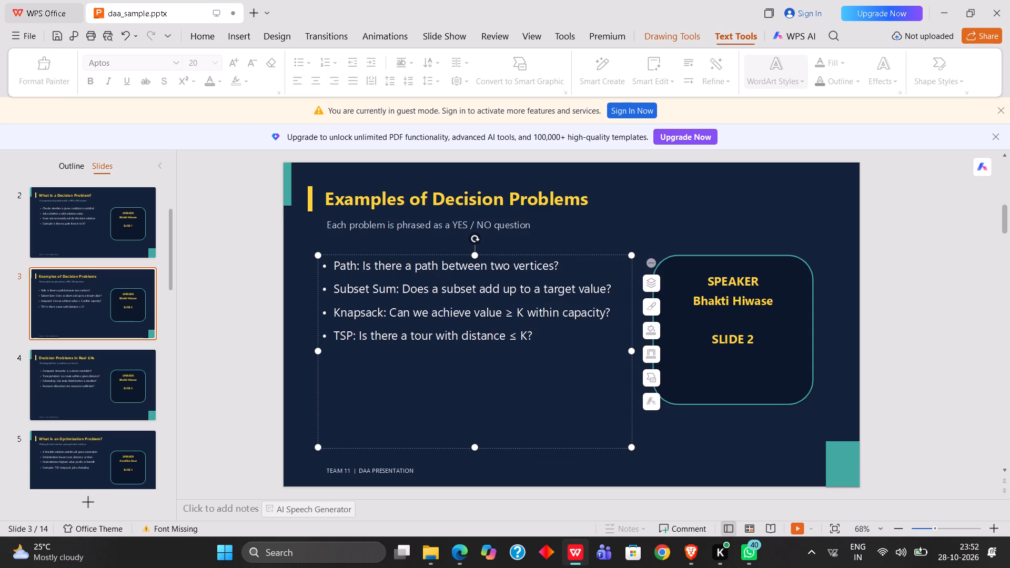
{"action": "left_click_drag", "start_coordinate": [614, 290], "coordinate": [623, 286]}
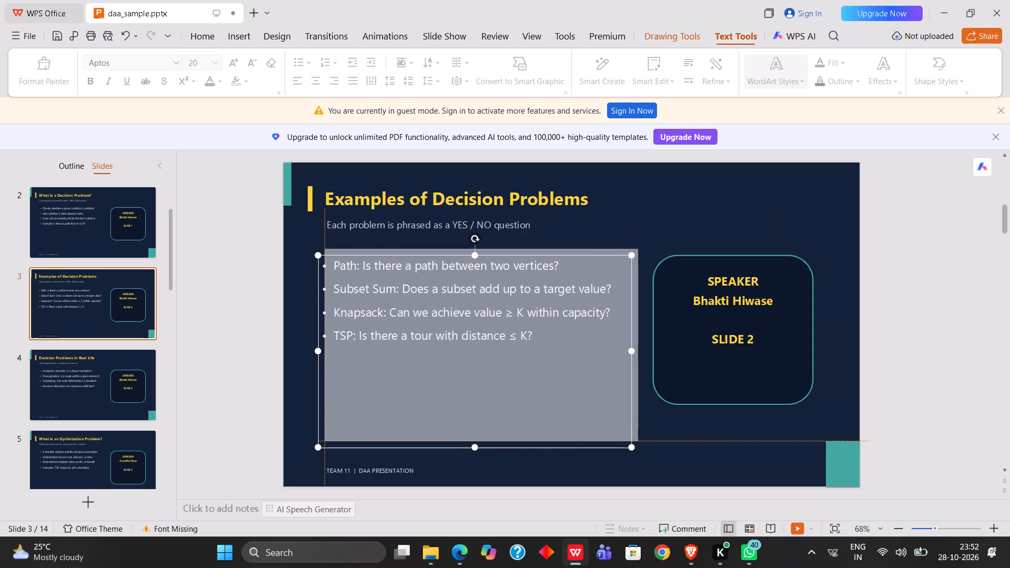
{"action": "left_click_drag", "start_coordinate": [623, 286], "coordinate": [623, 287]}
{"action": "left_click", "coordinate": [618, 288]}
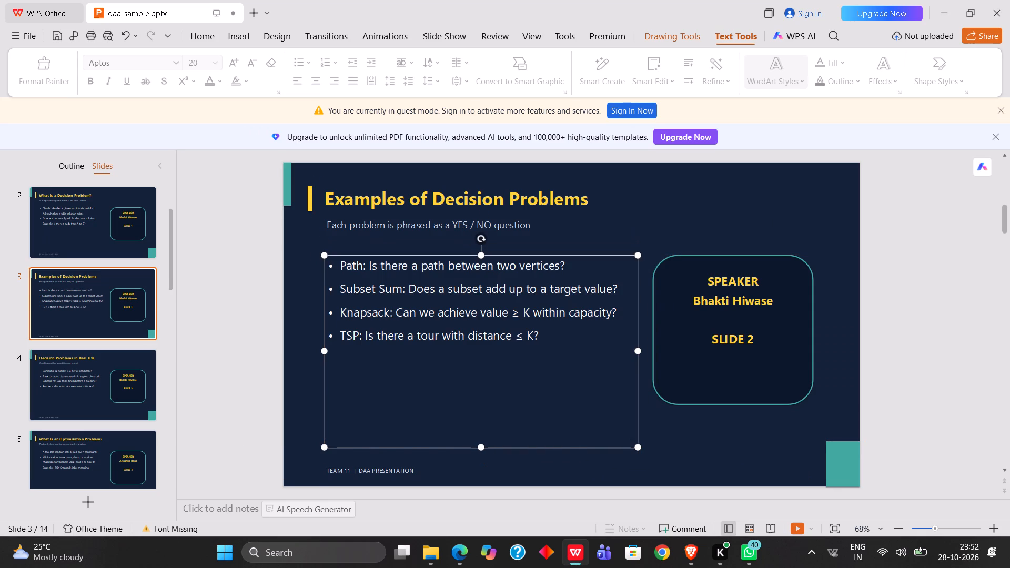
{"action": "left_click", "coordinate": [598, 288]}
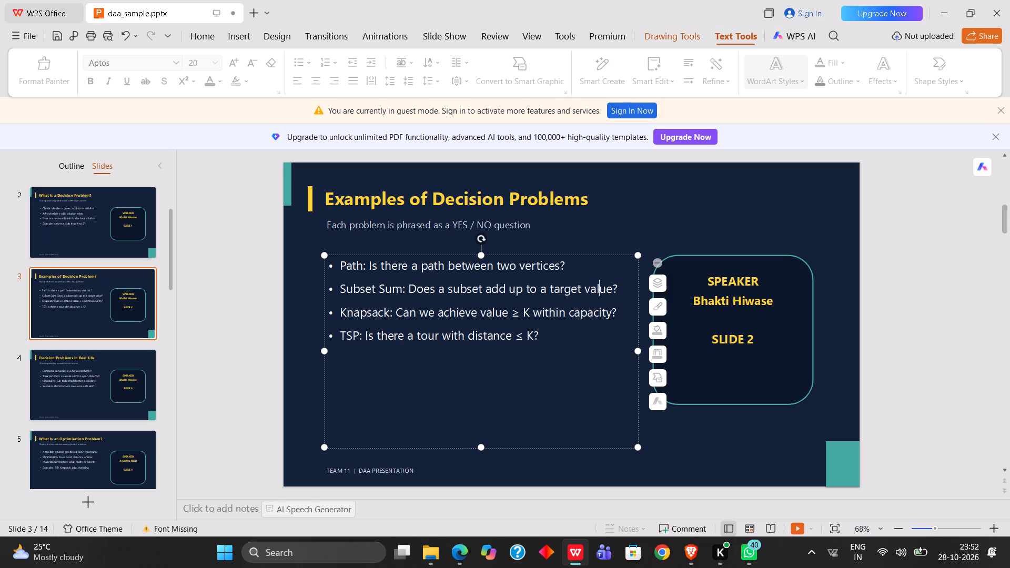
{"action": "left_click_drag", "start_coordinate": [616, 289], "coordinate": [331, 291]}
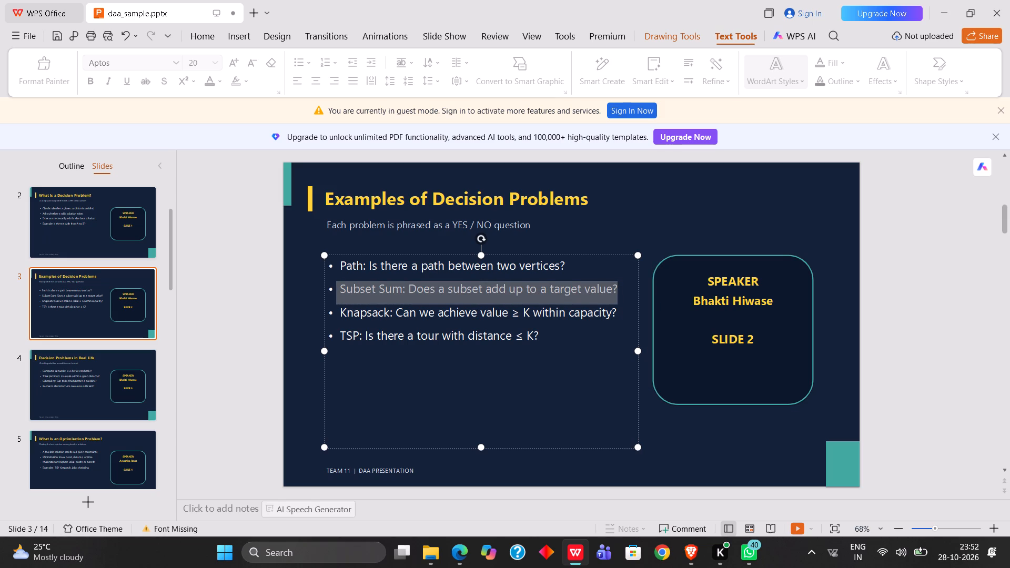
{"action": "left_click_drag", "start_coordinate": [331, 291], "coordinate": [326, 290]}
{"action": "key", "text": "ctrl+c"}
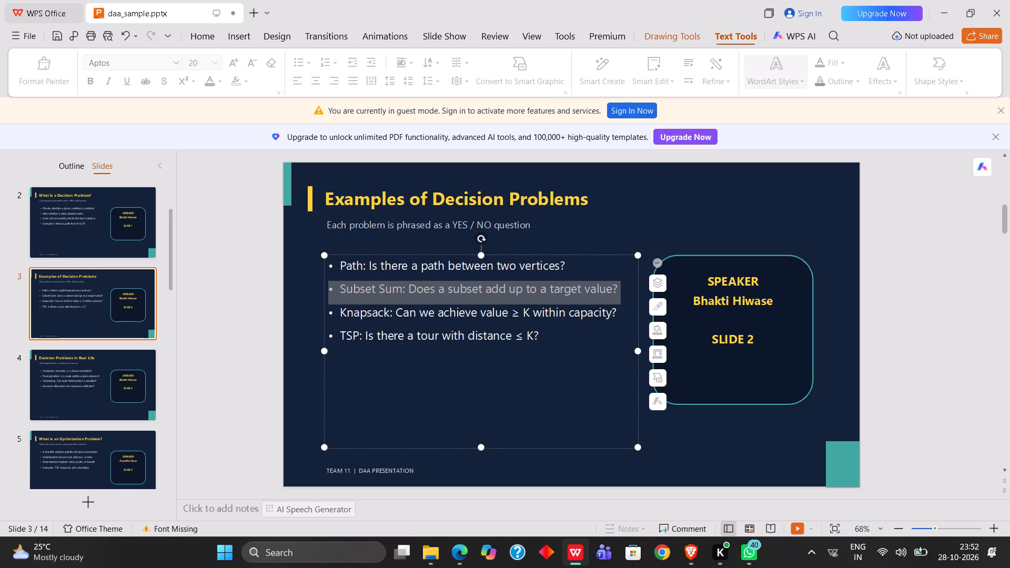
{"action": "left_click", "coordinate": [453, 551]}
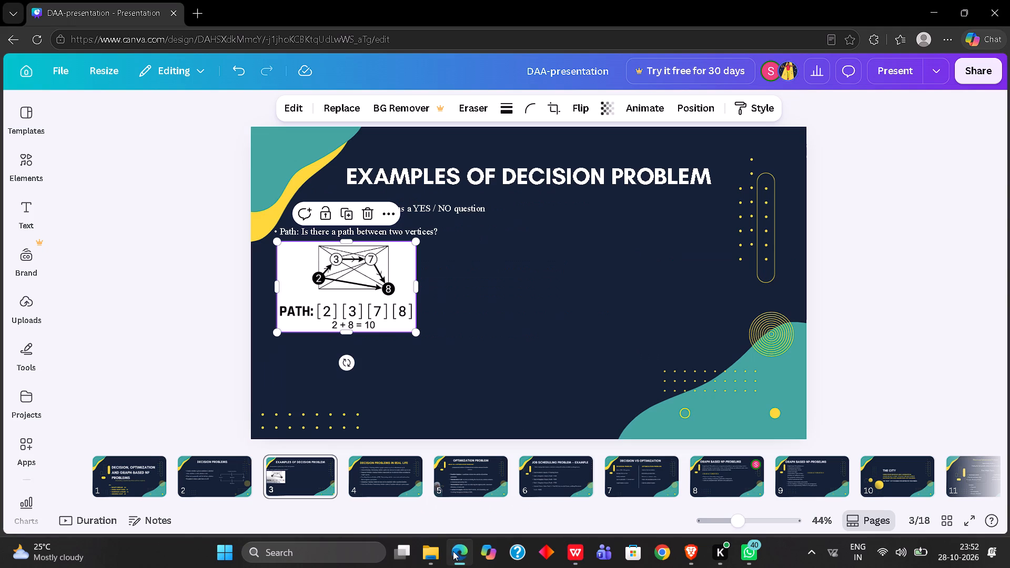
{"action": "key", "text": "ctrl+v"}
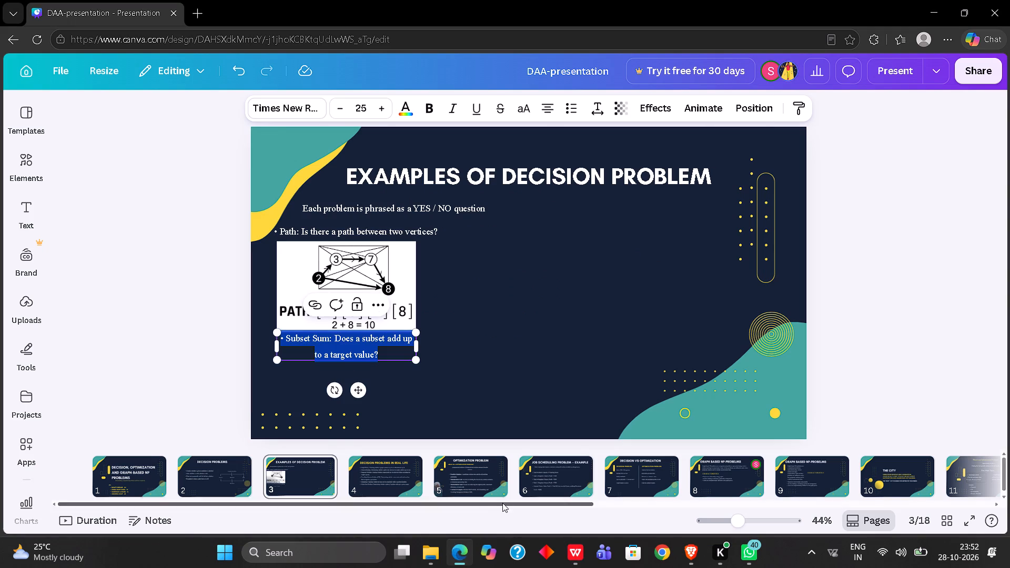
Move the Subset Sum bullet on slide 3 horizontally to the right, clear of the Path diagram.
{"action": "left_click", "coordinate": [387, 357]}
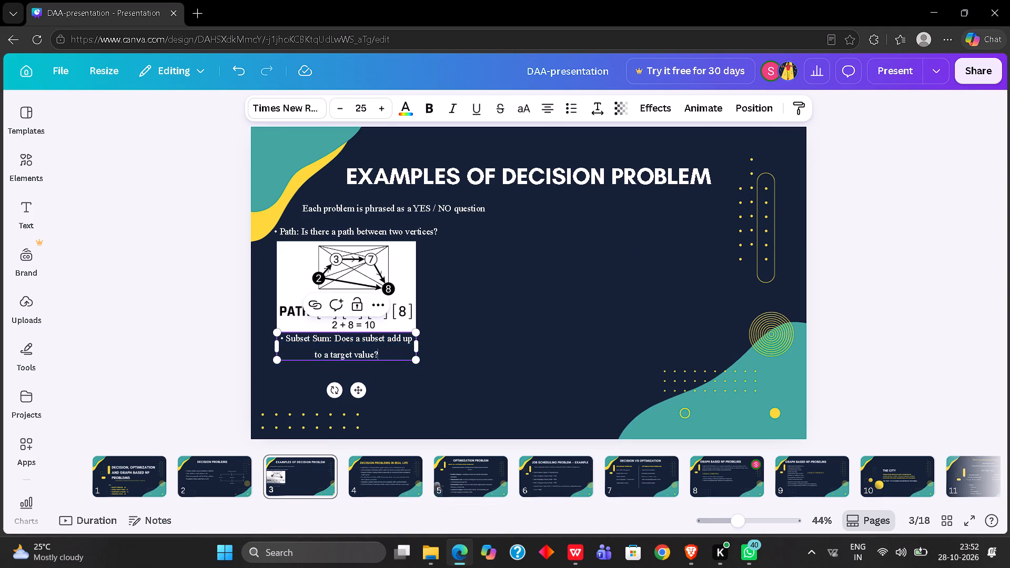
{"action": "left_click_drag", "start_coordinate": [387, 357], "coordinate": [276, 343]}
{"action": "left_click", "coordinate": [288, 350]}
{"action": "key", "text": "shift+Right"}
{"action": "key", "text": "shift+Right"}
{"action": "key", "text": "shift+Right"}
{"action": "left_click", "coordinate": [549, 332]}
{"action": "left_click", "coordinate": [388, 346]}
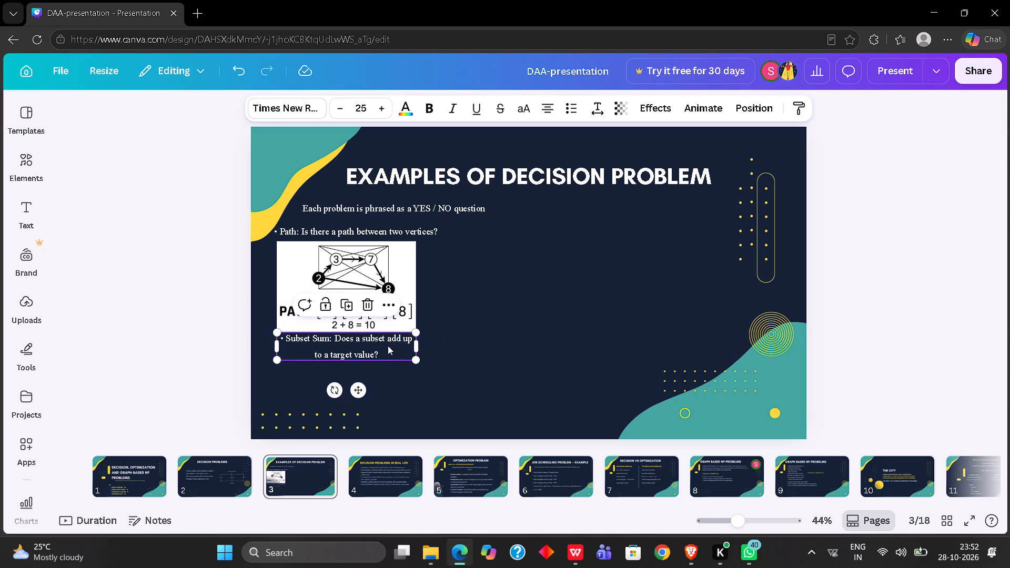
{"action": "key", "text": "shift+Right"}
{"action": "key", "text": "shift+Right"}
{"action": "key", "text": "shift+Right"}
{"action": "key", "text": "shift+Right"}
{"action": "key", "text": "shift+Right"}
{"action": "key", "text": "shift+Right"}
{"action": "key", "text": "shift+Right"}
{"action": "key", "text": "shift+Right"}
{"action": "key", "text": "shift+Right"}
{"action": "key", "text": "shift+Right"}
{"action": "key", "text": "shift+Right"}
{"action": "key", "text": "shift+Right"}
{"action": "key", "text": "shift+Right"}
{"action": "key", "text": "shift+Right"}
{"action": "key", "text": "shift+Right"}
{"action": "key", "text": "shift+Right"}
{"action": "key", "text": "shift+Right"}
{"action": "key", "text": "shift+Right"}
{"action": "key", "text": "shift+Right"}
{"action": "key", "text": "shift+Right"}
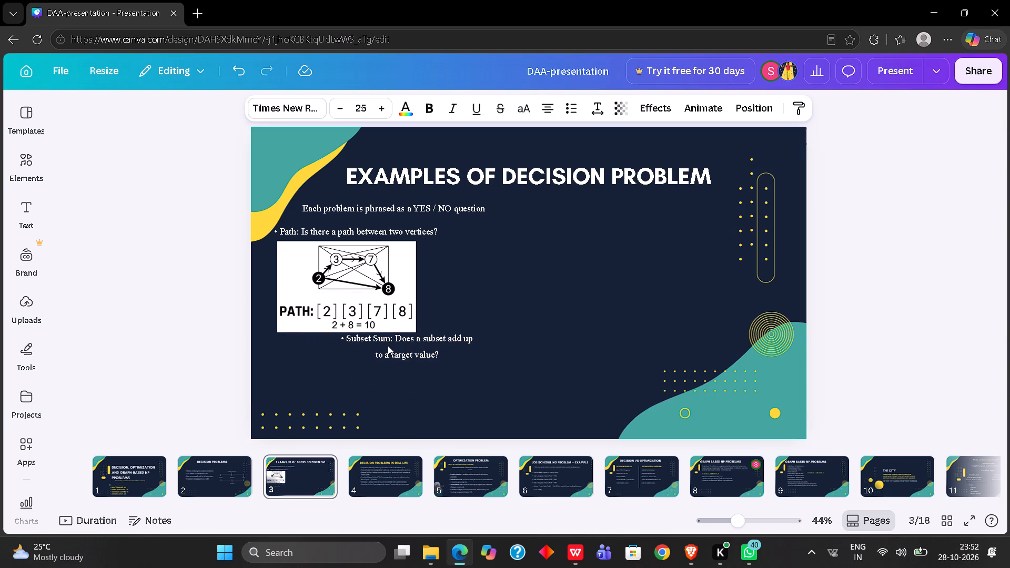
Raise the Subset Sum bullet to about the height of the "Path: Is there a path between two vertices?" line.
{"action": "key", "text": "shift+Up"}
{"action": "key", "text": "shift+Up"}
{"action": "key", "text": "shift+Up"}
{"action": "key", "text": "shift+Up"}
{"action": "key", "text": "shift+Up"}
{"action": "key", "text": "shift+Up"}
{"action": "key", "text": "shift+Up"}
{"action": "key", "text": "shift+Up"}
{"action": "key", "text": "shift+Up"}
{"action": "key", "text": "shift+Up"}
{"action": "key", "text": "shift+Up"}
{"action": "key", "text": "shift+Up"}
{"action": "key", "text": "shift+Up"}
{"action": "key", "text": "shift+Up"}
{"action": "key", "text": "shift+Up"}
{"action": "key", "text": "shift+Up"}
{"action": "key", "text": "shift+Up"}
{"action": "key", "text": "shift+Up"}
{"action": "key", "text": "shift+Up"}
{"action": "left_click", "coordinate": [388, 346], "text": "shift"}
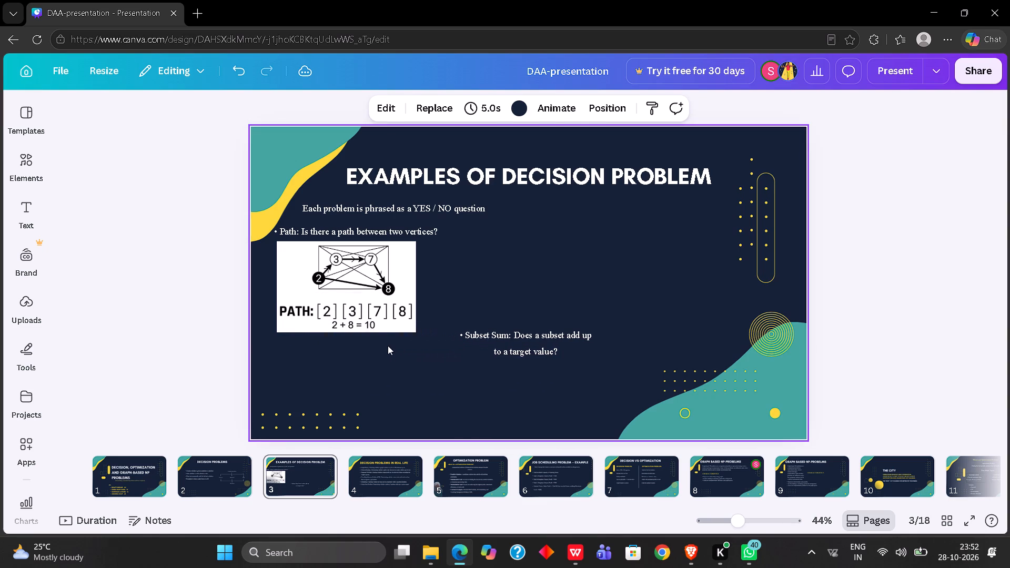
{"action": "key", "text": "shift+Up"}
{"action": "key", "text": "shift+Up"}
{"action": "key", "text": "shift+Up"}
{"action": "key", "text": "shift+Up"}
{"action": "key", "text": "shift+Up"}
{"action": "key", "text": "shift+Up"}
{"action": "key", "text": "shift+Up"}
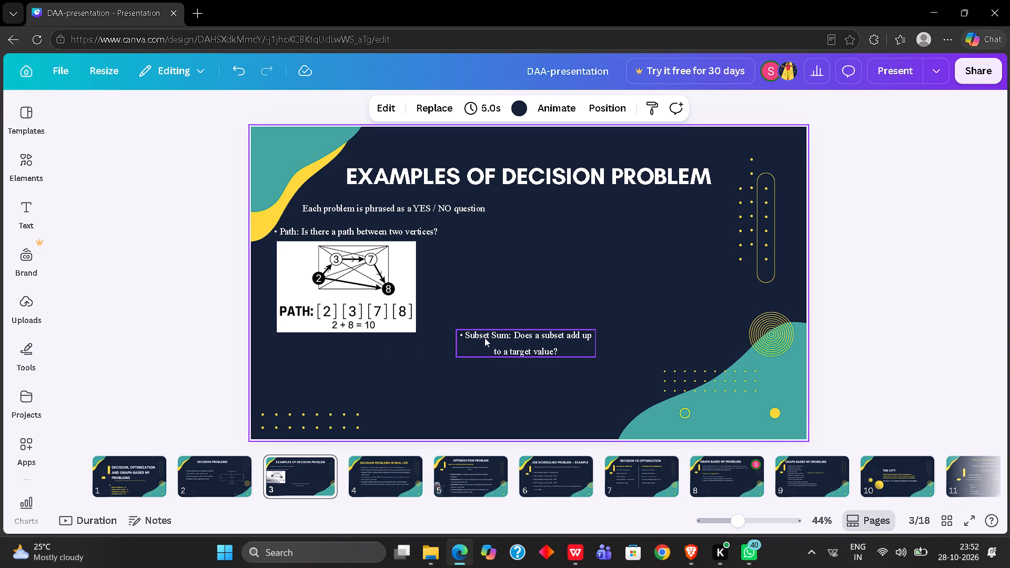
{"action": "left_click", "coordinate": [512, 336]}
{"action": "key", "text": "shift+Up"}
{"action": "key", "text": "shift+Up"}
{"action": "key", "text": "shift+Up"}
{"action": "key", "text": "shift+Up"}
{"action": "key", "text": "shift+Up"}
{"action": "key", "text": "shift+Up"}
{"action": "key", "text": "shift+Up"}
{"action": "key", "text": "shift+Up"}
{"action": "key", "text": "shift+Up"}
{"action": "key", "text": "shift+Up"}
{"action": "key", "text": "shift+Up"}
{"action": "key", "text": "shift+Up"}
{"action": "key", "text": "shift+Up"}
{"action": "key", "text": "shift+Up"}
{"action": "key", "text": "shift+Up"}
{"action": "key", "text": "shift+Up"}
{"action": "key", "text": "shift+Up"}
{"action": "key", "text": "shift+Up"}
{"action": "key", "text": "shift+Up"}
{"action": "key", "text": "shift+Up"}
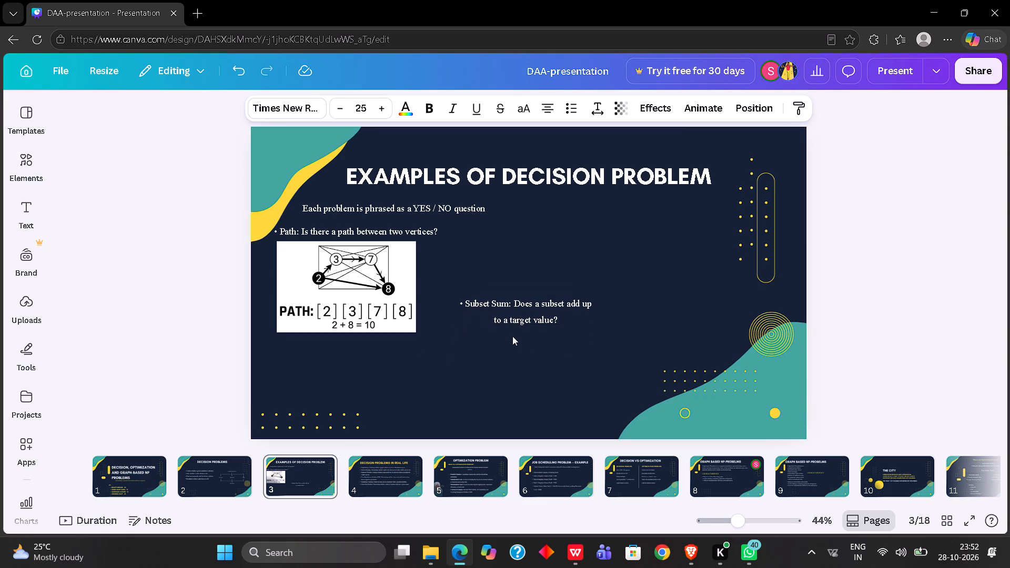
{"action": "key", "text": "shift+Left"}
{"action": "key", "text": "shift+Up"}
{"action": "key", "text": "shift+Up"}
{"action": "key", "text": "shift+Up"}
{"action": "key", "text": "shift+Up"}
{"action": "key", "text": "shift+Up"}
{"action": "key", "text": "shift+Up"}
{"action": "key", "text": "shift+Up"}
{"action": "key", "text": "shift+Up"}
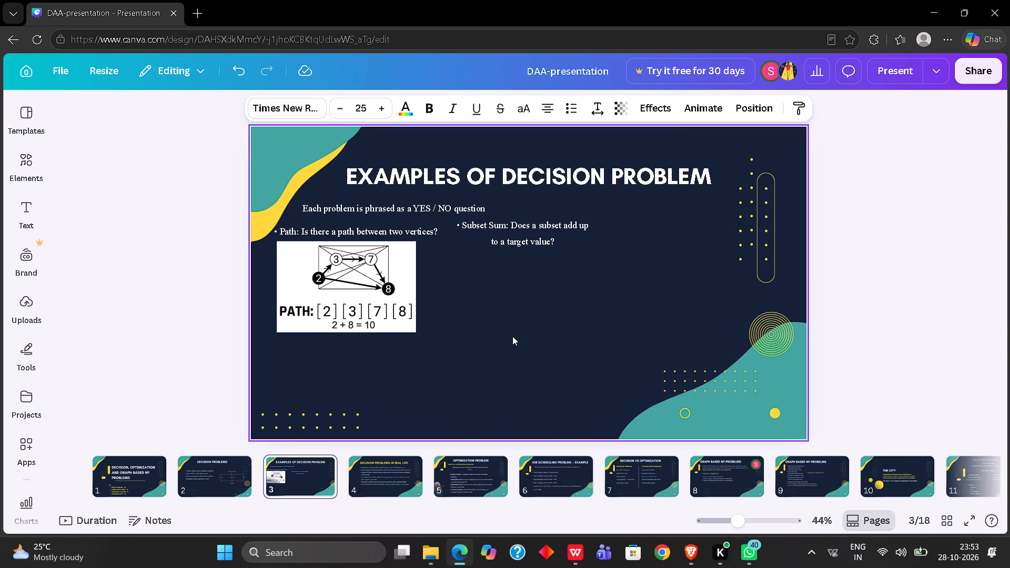
Fine-tune the Subset Sum bullet so its first line is level with the Path line, with a small gap between them.
{"action": "key", "text": "shift+Down"}
{"action": "key", "text": "shift+Down"}
{"action": "key", "text": "shift+Down"}
{"action": "key", "text": "shift+Up"}
{"action": "key", "text": "shift+Left"}
{"action": "key", "text": "shift+Left"}
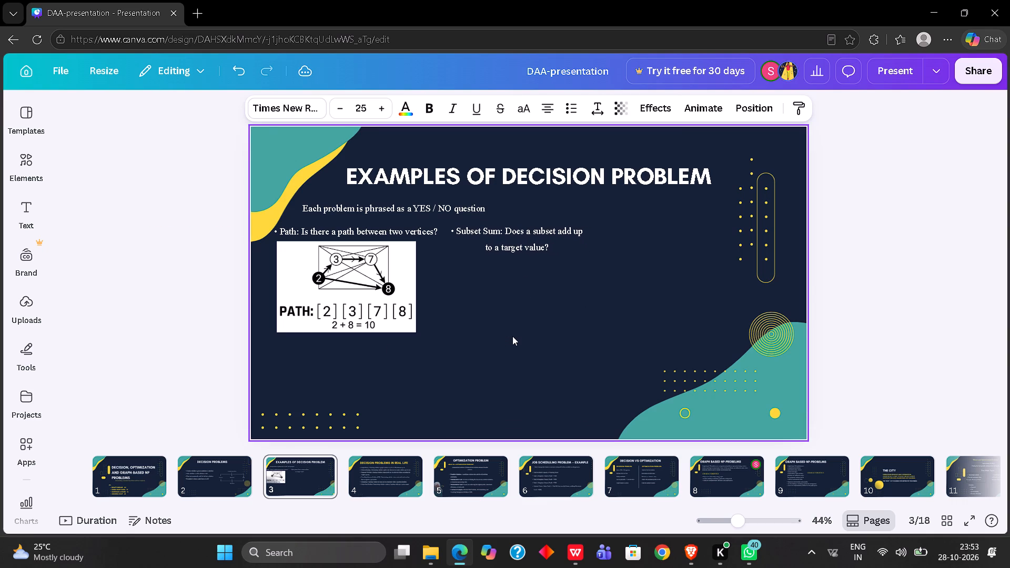
{"action": "key", "text": "shift+Left"}
{"action": "key", "text": "shift+Left"}
{"action": "key", "text": "shift+Down"}
{"action": "key", "text": "shift+Up"}
{"action": "key", "text": "shift+Down"}
{"action": "key", "text": "shift+Down"}
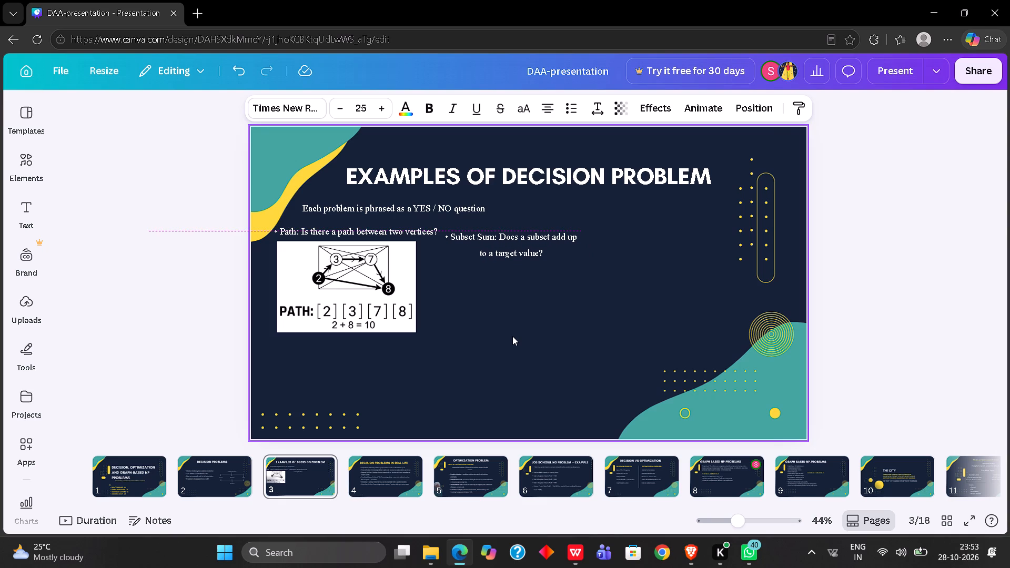
{"action": "key", "text": "shift+Up"}
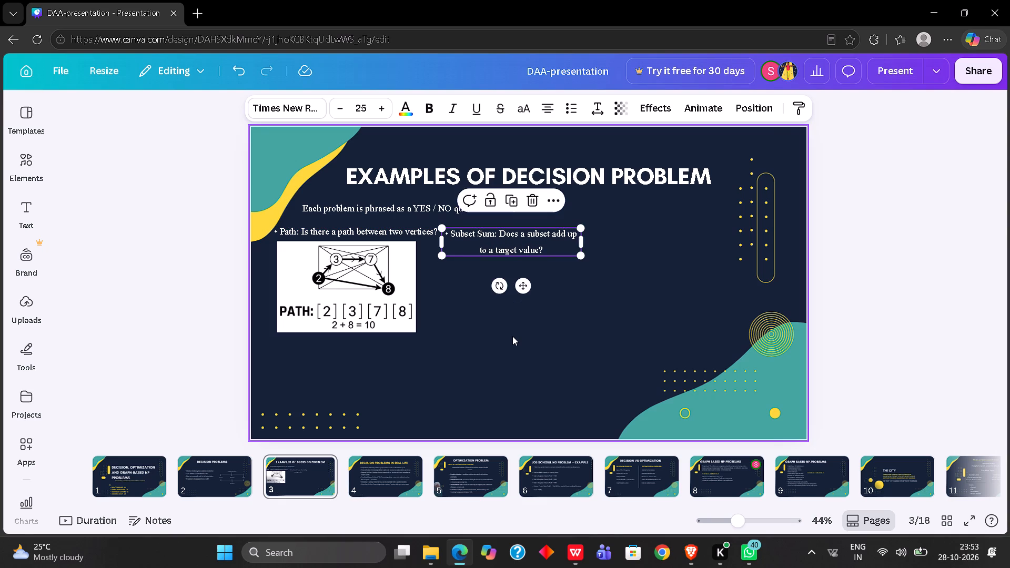
{"action": "key", "text": "shift+Up"}
{"action": "key", "text": "Right"}
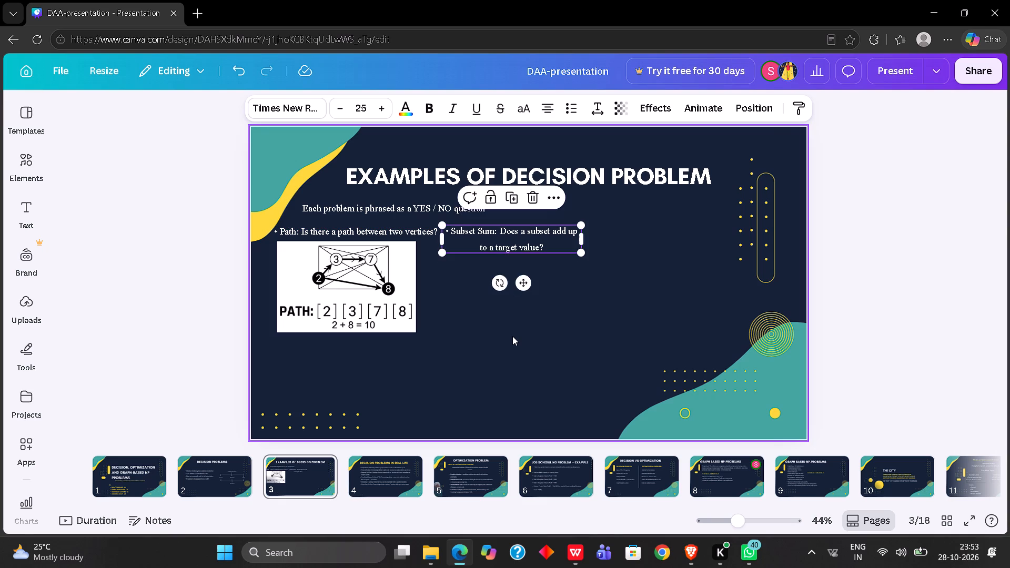
{"action": "key", "text": "Down"}
{"action": "key", "text": "Right"}
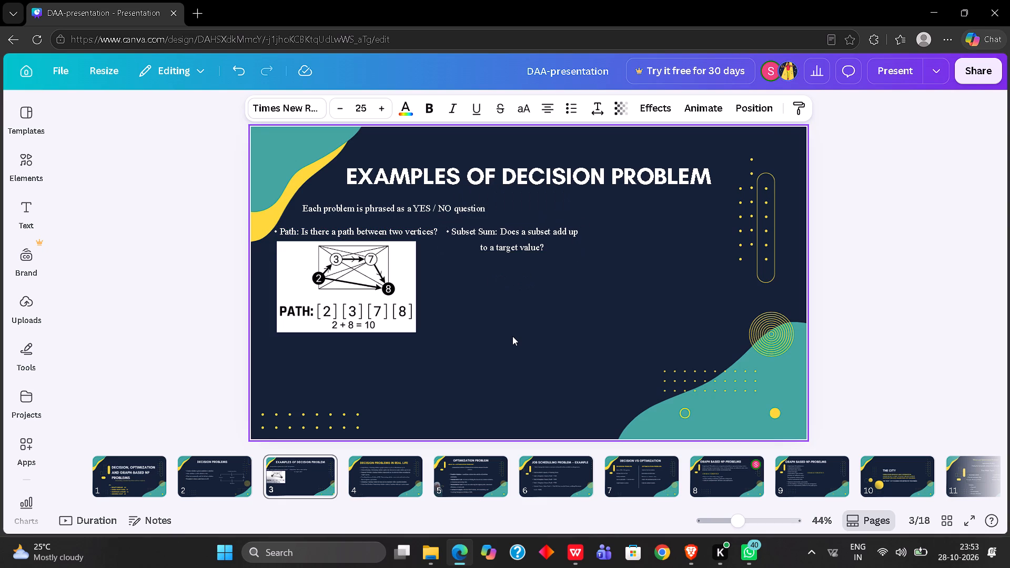
{"action": "key", "text": "Right"}
{"action": "key", "text": "Right"}
{"action": "key", "text": "Right"}
{"action": "key", "text": "Right"}
{"action": "key", "text": "shift+Right"}
{"action": "key", "text": "shift+Right"}
{"action": "key", "text": "shift+Right"}
{"action": "key", "text": "shift+Left"}
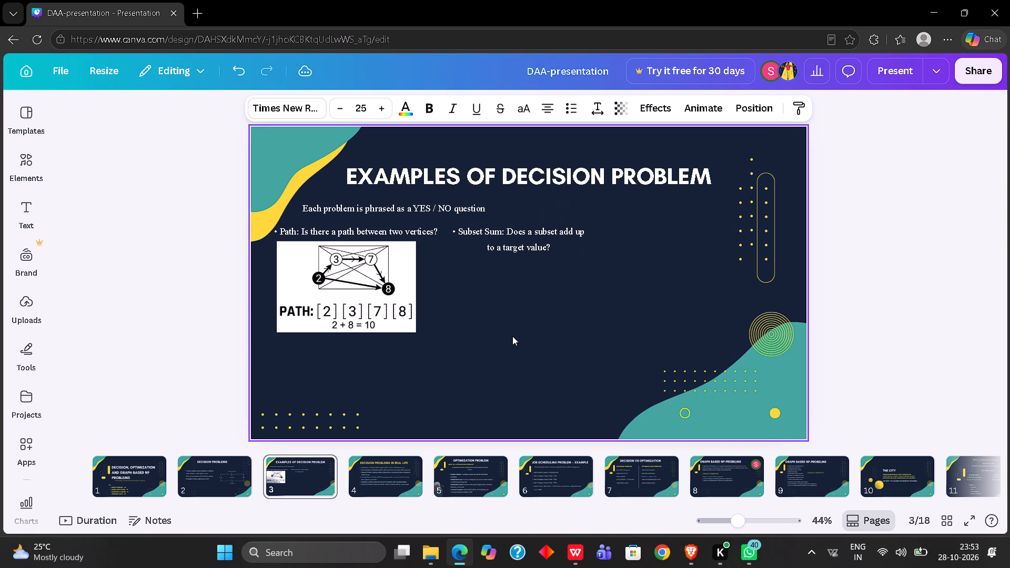
{"action": "key", "text": "shift+Left"}
{"action": "key", "text": "shift+Right"}
{"action": "key", "text": "shift+Left"}
{"action": "key", "text": "shift+Right"}
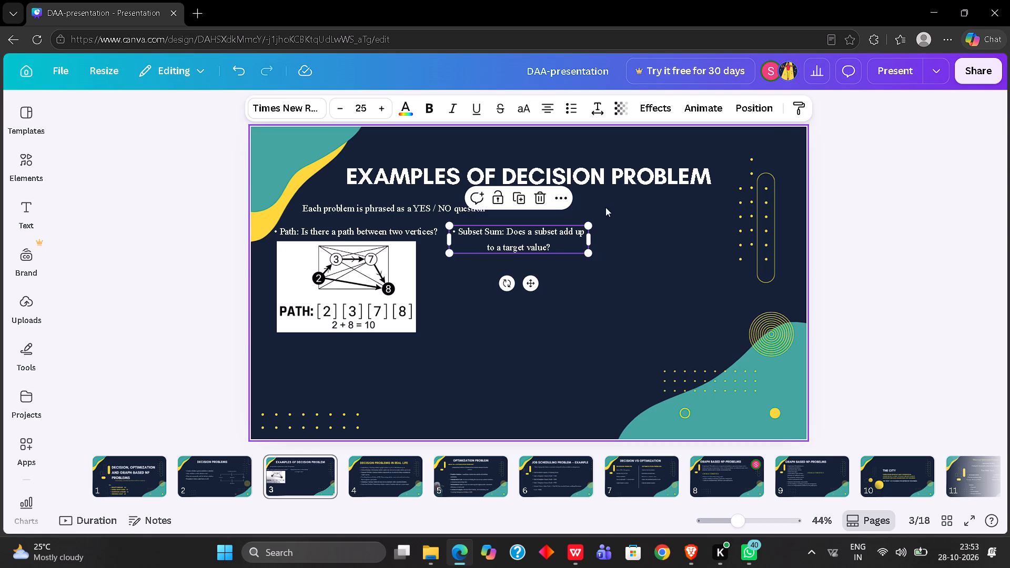
Narrow the Subset Sum text box from its right side until the text wraps onto four lines.
{"action": "left_click_drag", "start_coordinate": [589, 236], "coordinate": [653, 237]}
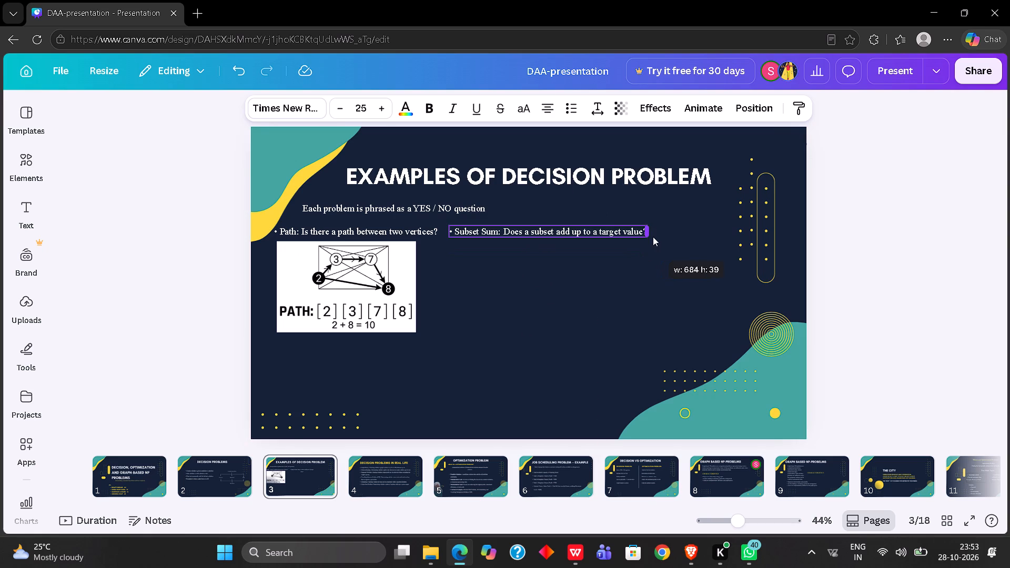
{"action": "left_click_drag", "start_coordinate": [653, 237], "coordinate": [658, 237]}
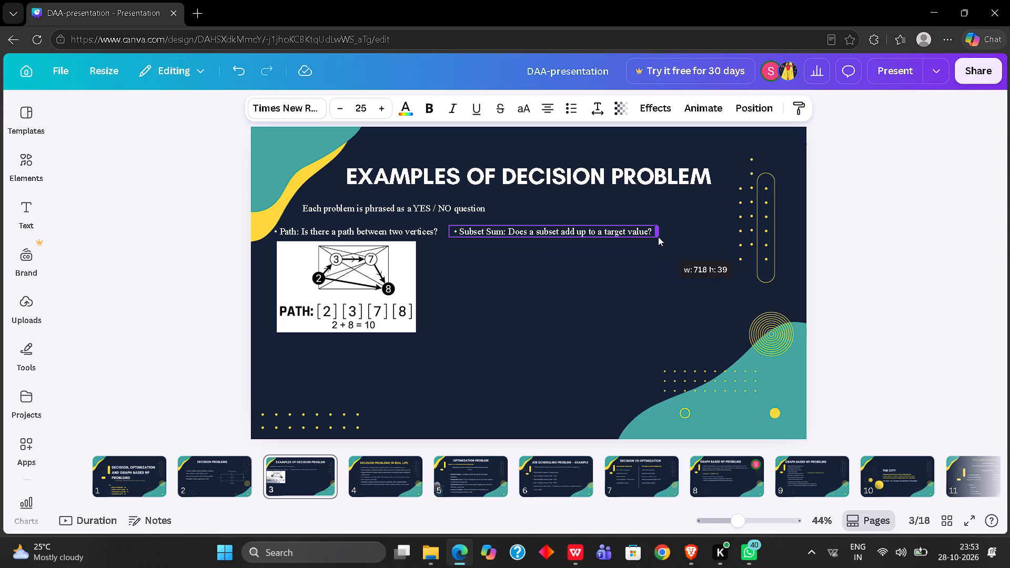
{"action": "left_click_drag", "start_coordinate": [658, 237], "coordinate": [561, 244]}
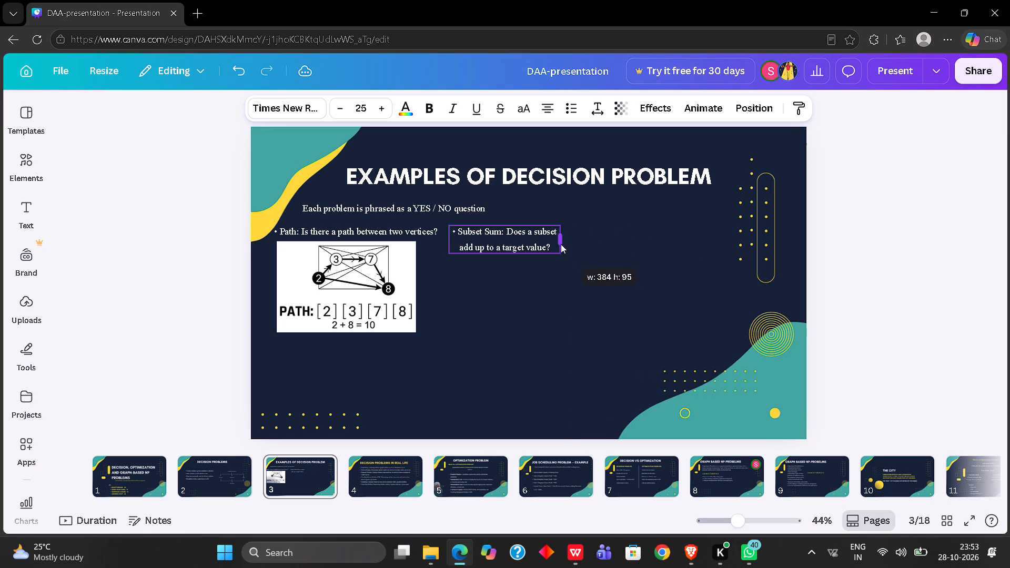
{"action": "left_click_drag", "start_coordinate": [561, 244], "coordinate": [548, 246]}
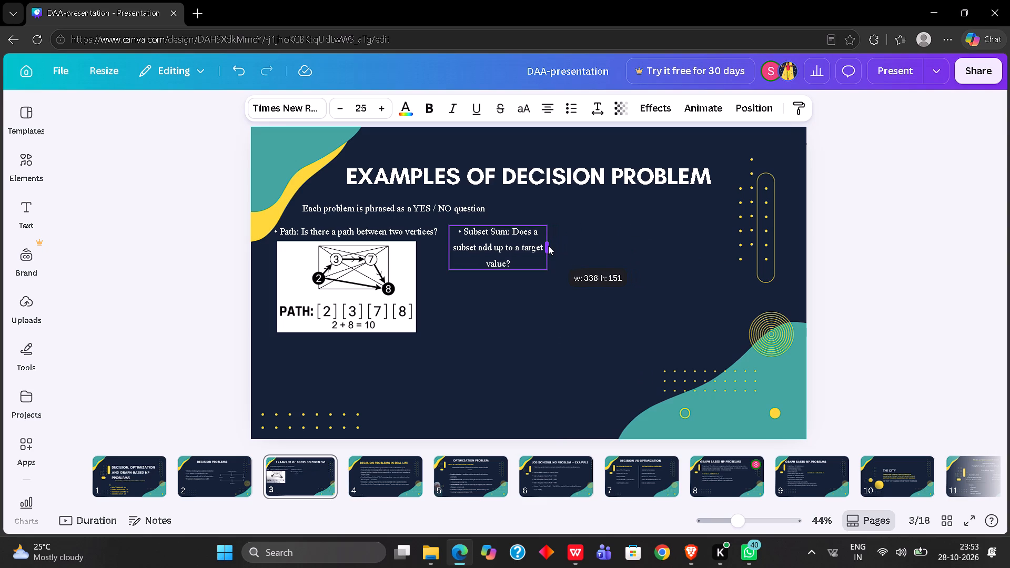
{"action": "left_click_drag", "start_coordinate": [548, 246], "coordinate": [521, 250]}
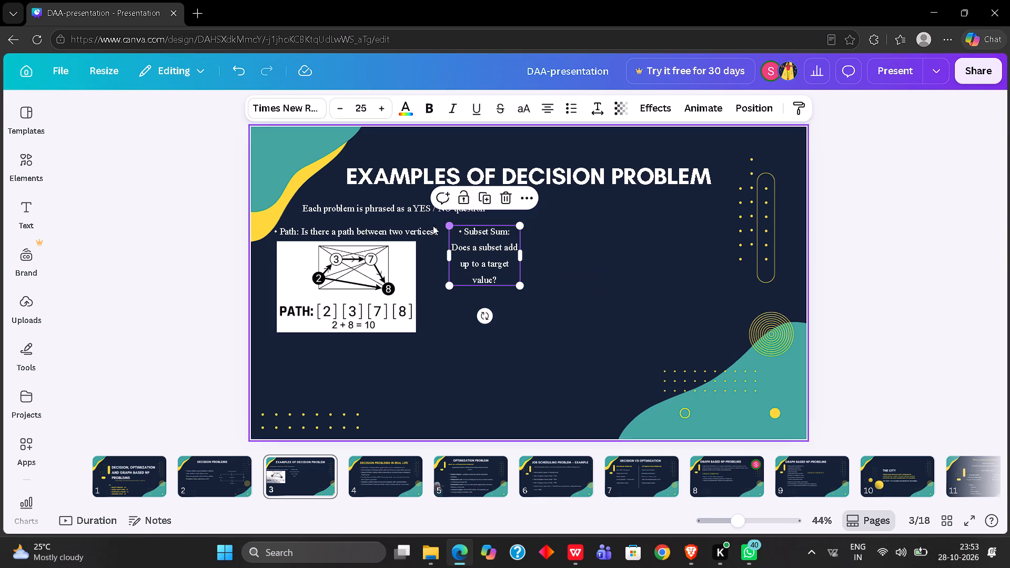
Narrow the Path text box from its right side to about 249 wide, wrapping its text onto three lines.
{"action": "left_click", "coordinate": [422, 230]}
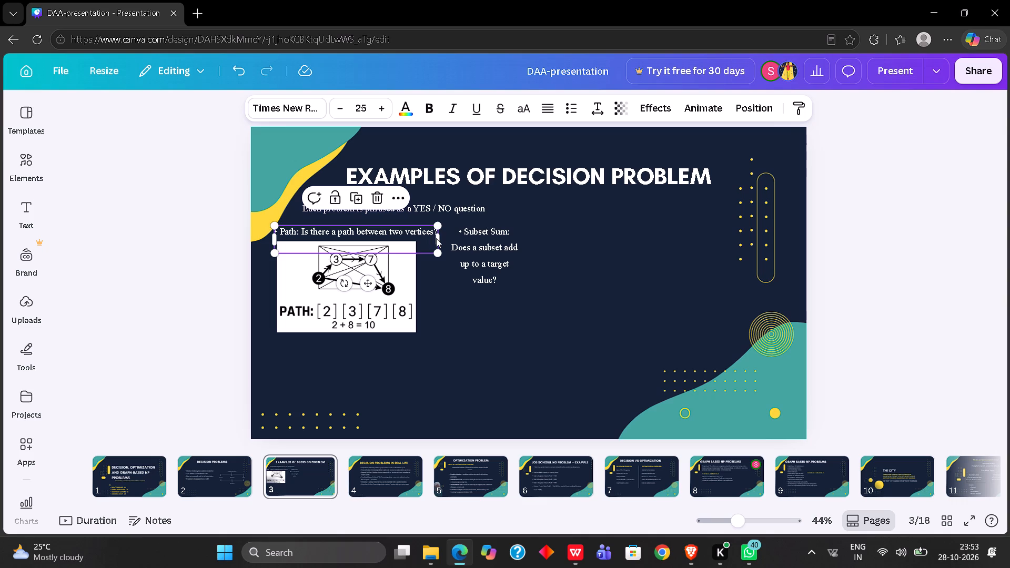
{"action": "left_click_drag", "start_coordinate": [438, 238], "coordinate": [377, 239]}
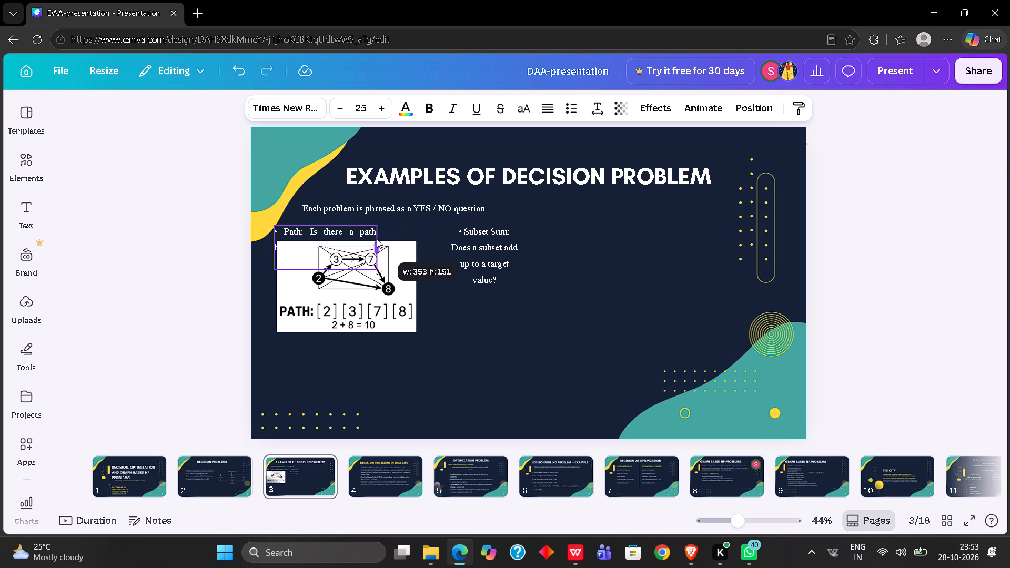
{"action": "left_click_drag", "start_coordinate": [377, 239], "coordinate": [333, 239]}
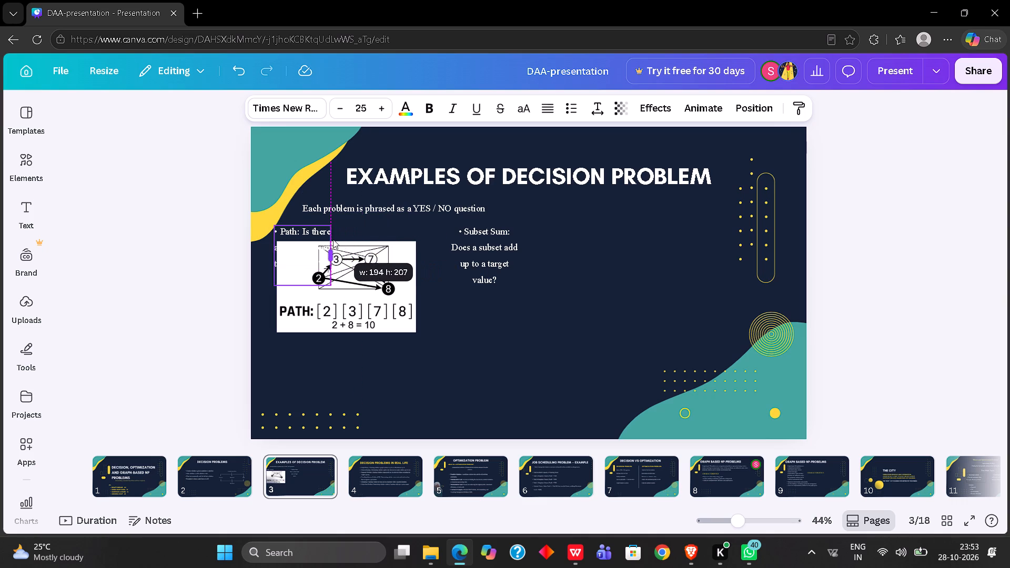
{"action": "left_click_drag", "start_coordinate": [333, 239], "coordinate": [348, 241]}
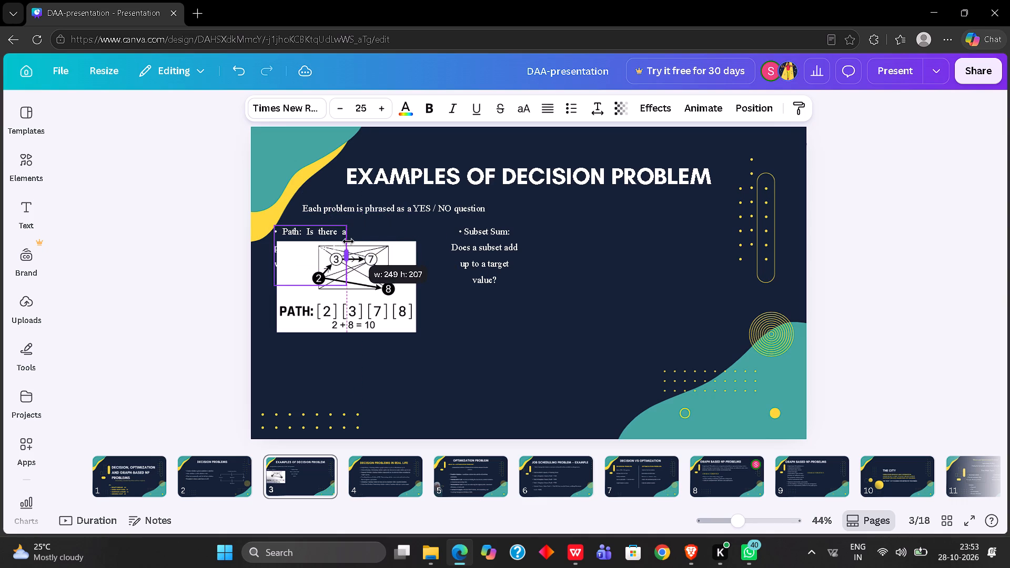
Move the Path diagram down below the wrapped Path text and slightly left, close to the slide's left edge.
{"action": "left_click", "coordinate": [383, 277]}
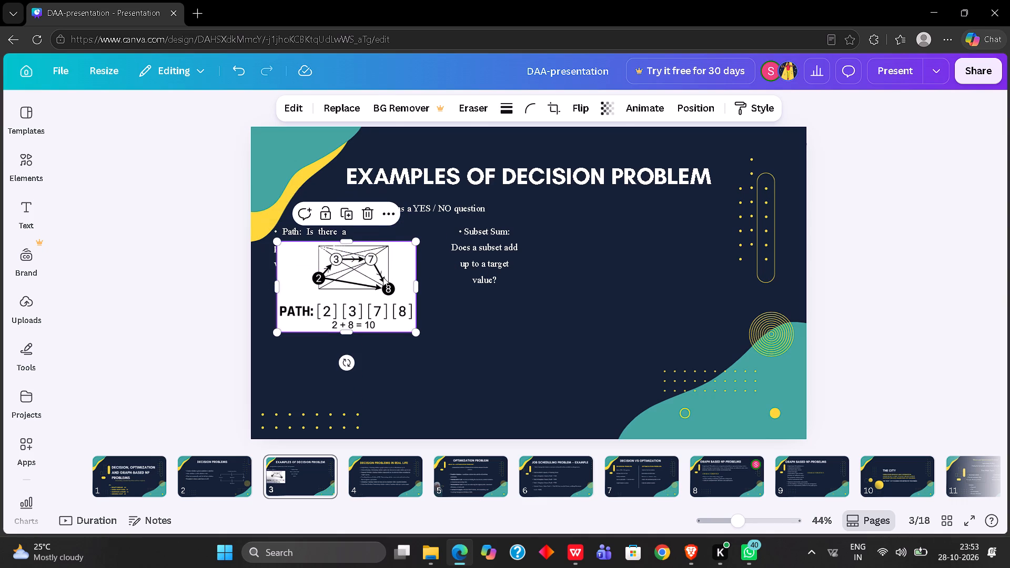
{"action": "key", "text": "shift+Down"}
{"action": "key", "text": "shift+Down"}
{"action": "key", "text": "shift+Down"}
{"action": "key", "text": "shift+Down"}
{"action": "key", "text": "shift+Down"}
{"action": "key", "text": "shift+Down"}
{"action": "key", "text": "shift+Down"}
{"action": "key", "text": "shift+Down"}
{"action": "key", "text": "shift+Down"}
{"action": "key", "text": "shift+Down"}
{"action": "key", "text": "shift+Down"}
{"action": "key", "text": "shift+Down"}
{"action": "key", "text": "shift+Left"}
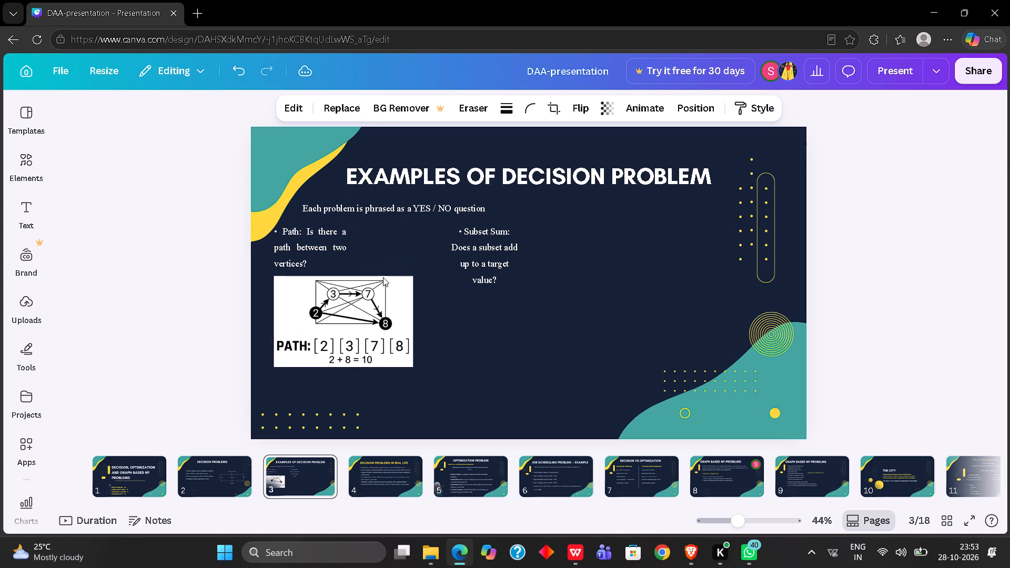
{"action": "key", "text": "shift+Left"}
{"action": "key", "text": "shift+Left"}
{"action": "key", "text": "shift+Left"}
{"action": "key", "text": "shift+Left"}
{"action": "key", "text": "shift+Left"}
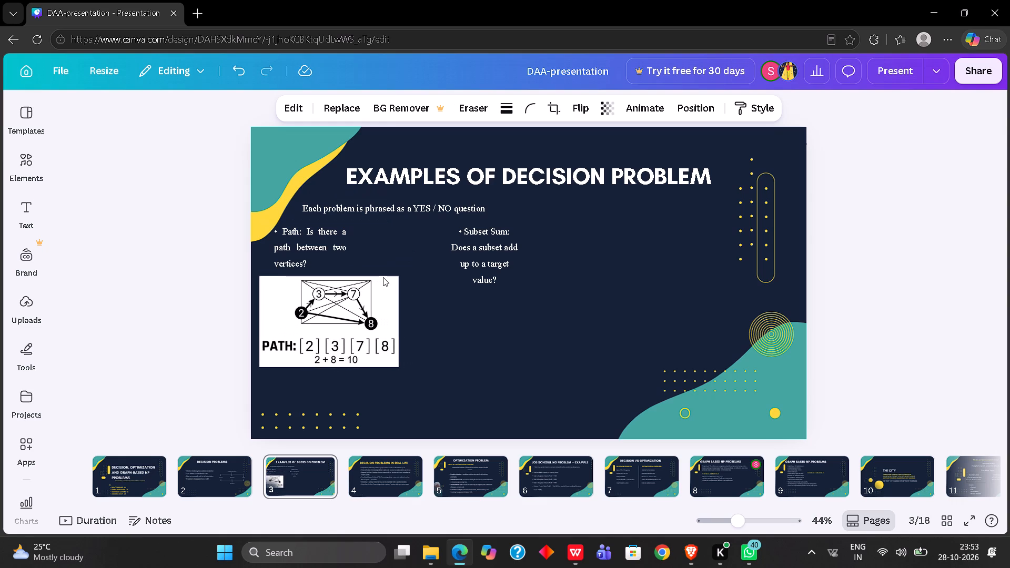
{"action": "key", "text": "shift+Left"}
{"action": "key", "text": "shift+Left"}
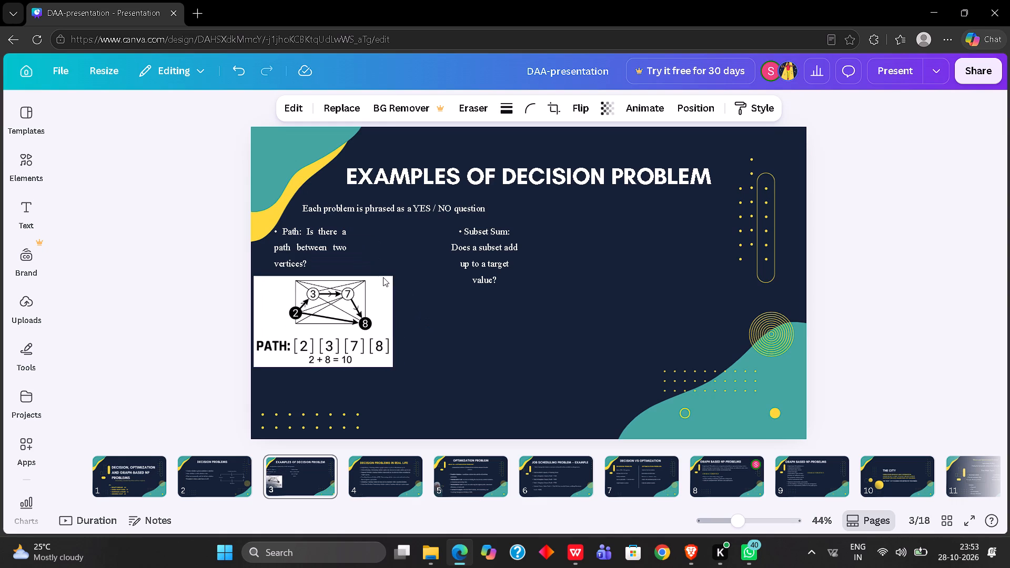
{"action": "key", "text": "shift+Right"}
{"action": "key", "text": "shift+Right"}
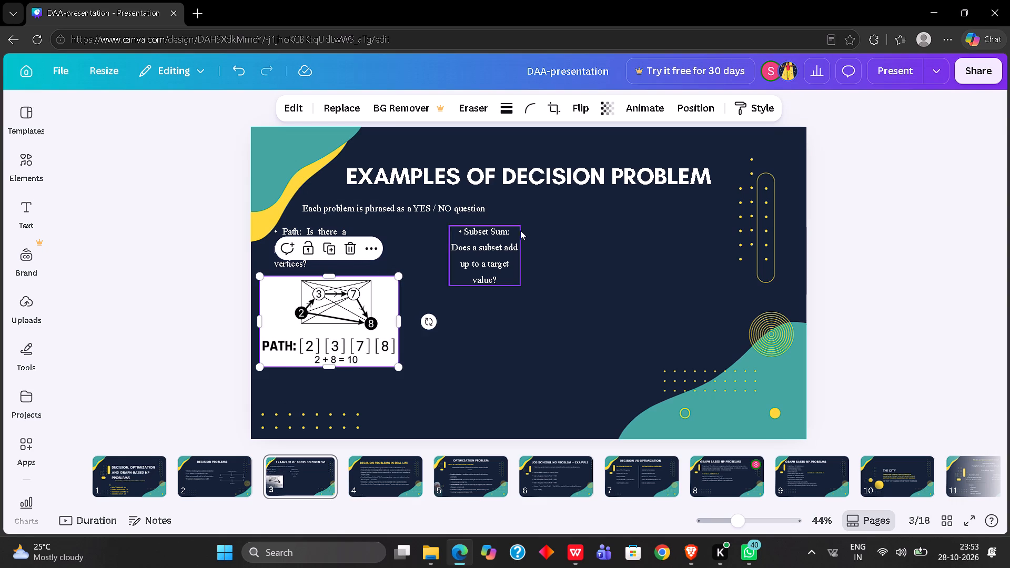
Move the Subset Sum text left, close to the Path column, with its first line level with the Path line.
{"action": "left_click", "coordinate": [497, 243]}
{"action": "key", "text": "shift+Up"}
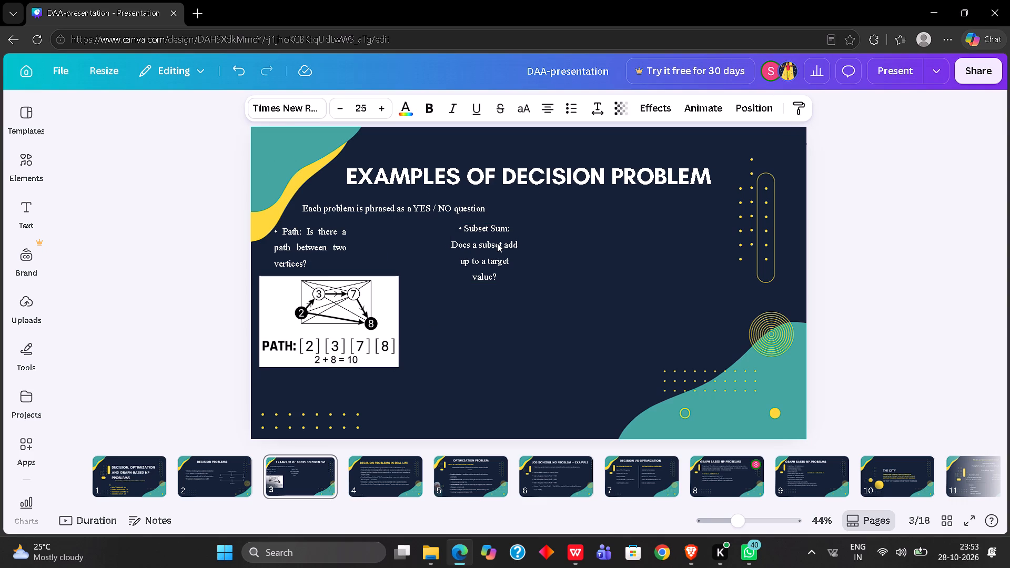
{"action": "key", "text": "shift+Left"}
{"action": "key", "text": "shift+Left"}
{"action": "key", "text": "shift+Left"}
{"action": "key", "text": "shift+Left"}
{"action": "key", "text": "shift+Left"}
{"action": "key", "text": "shift+Left"}
{"action": "key", "text": "shift+Left"}
{"action": "key", "text": "shift+Left"}
{"action": "key", "text": "shift+Left"}
{"action": "key", "text": "shift+Left"}
{"action": "key", "text": "shift+Left"}
{"action": "key", "text": "shift+Left"}
{"action": "key", "text": "shift+Left"}
{"action": "key", "text": "shift+Left"}
{"action": "key", "text": "shift+Left"}
{"action": "key", "text": "shift+Left"}
{"action": "key", "text": "shift+Left"}
{"action": "key", "text": "Down"}
{"action": "key", "text": "Down"}
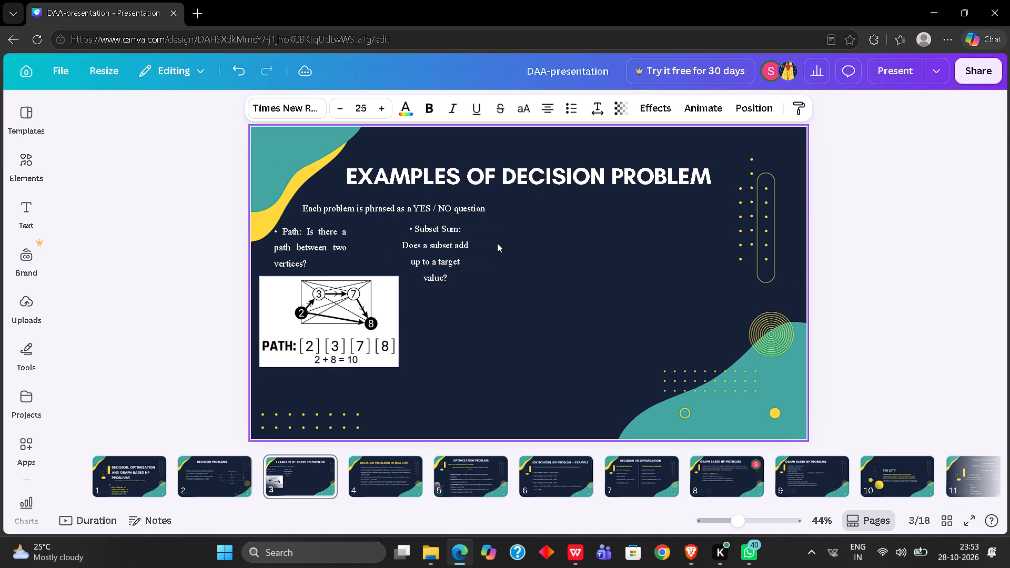
{"action": "key", "text": "Down"}
{"action": "key", "text": "Down"}
{"action": "key", "text": "Down"}
{"action": "key", "text": "Down"}
{"action": "key", "text": "Down"}
{"action": "key", "text": "Down"}
{"action": "key", "text": "Down"}
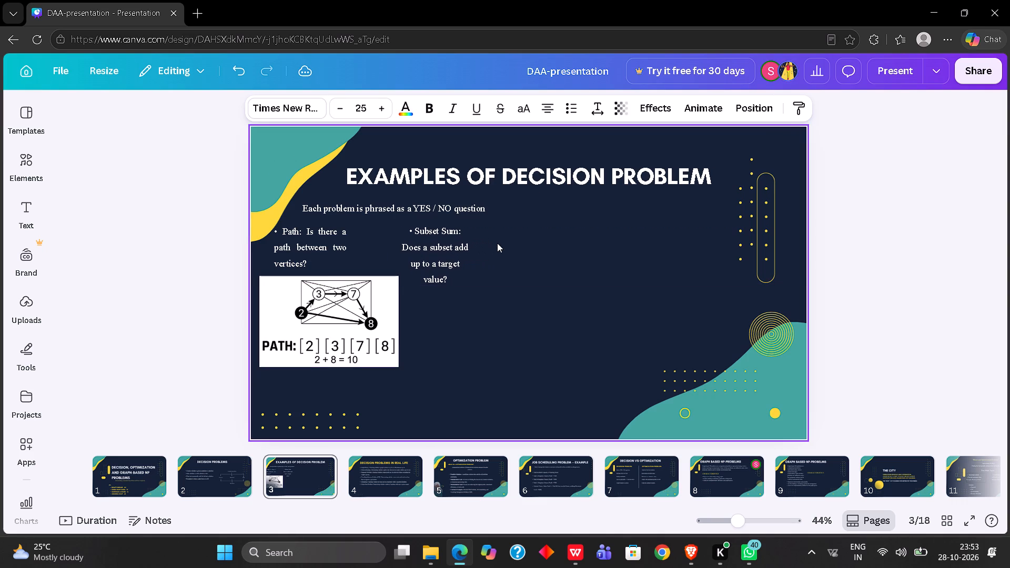
{"action": "key", "text": "Down"}
{"action": "key", "text": "shift+Right"}
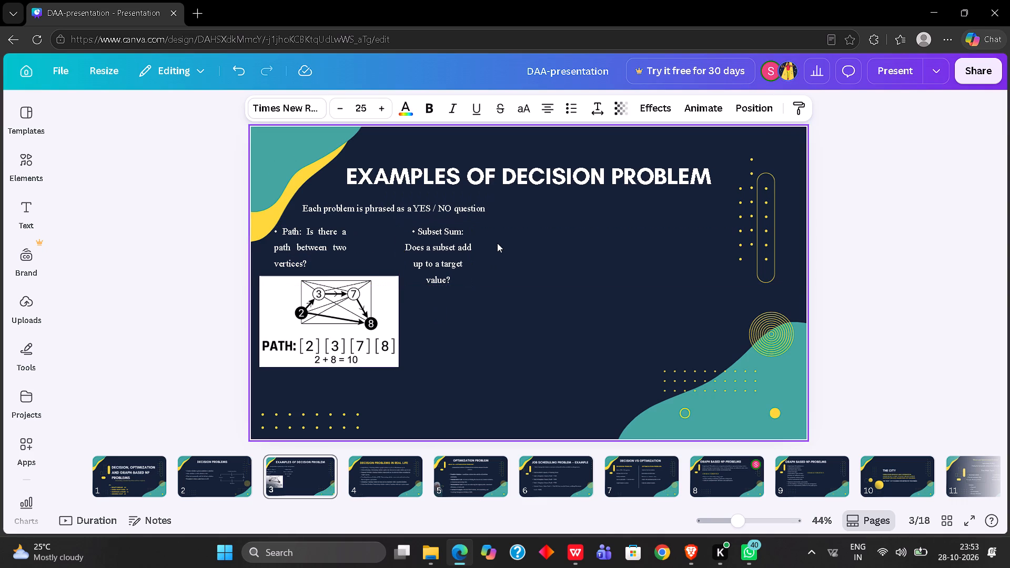
{"action": "key", "text": "shift+Right"}
{"action": "key", "text": "shift+Right"}
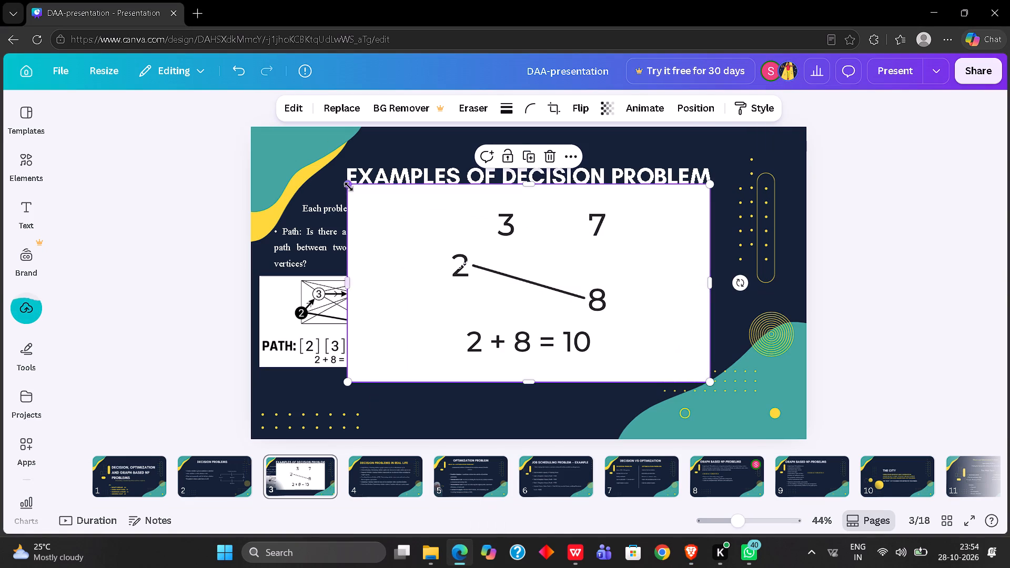
Scale down the Subset Sum diagram proportionally until its top edge is level with the Path diagram's top.
{"action": "left_click_drag", "start_coordinate": [348, 186], "coordinate": [623, 300]}
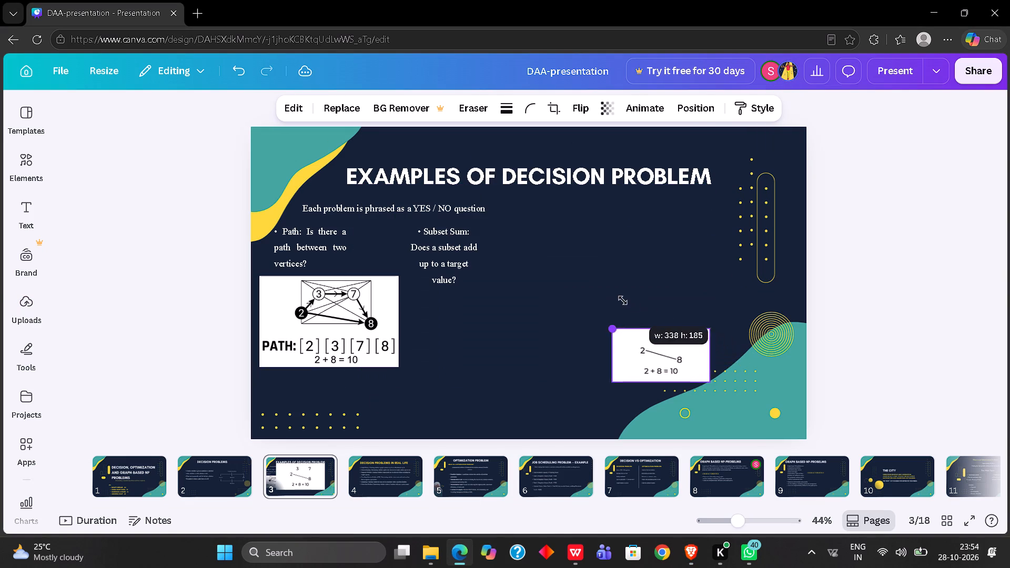
{"action": "left_click_drag", "start_coordinate": [623, 300], "coordinate": [611, 303]}
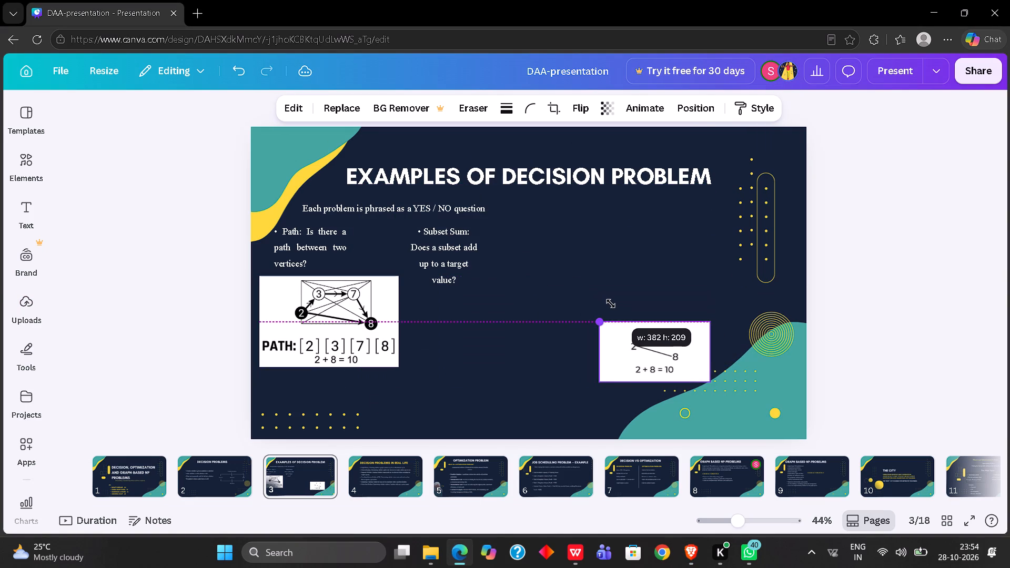
{"action": "left_click_drag", "start_coordinate": [611, 303], "coordinate": [523, 265]}
Crop the Subset Sum diagram's blank side margins and its bottom edge so its height matches the Path diagram.
{"action": "left_click_drag", "start_coordinate": [609, 384], "coordinate": [608, 366]}
{"action": "left_click_drag", "start_coordinate": [517, 316], "coordinate": [567, 322]}
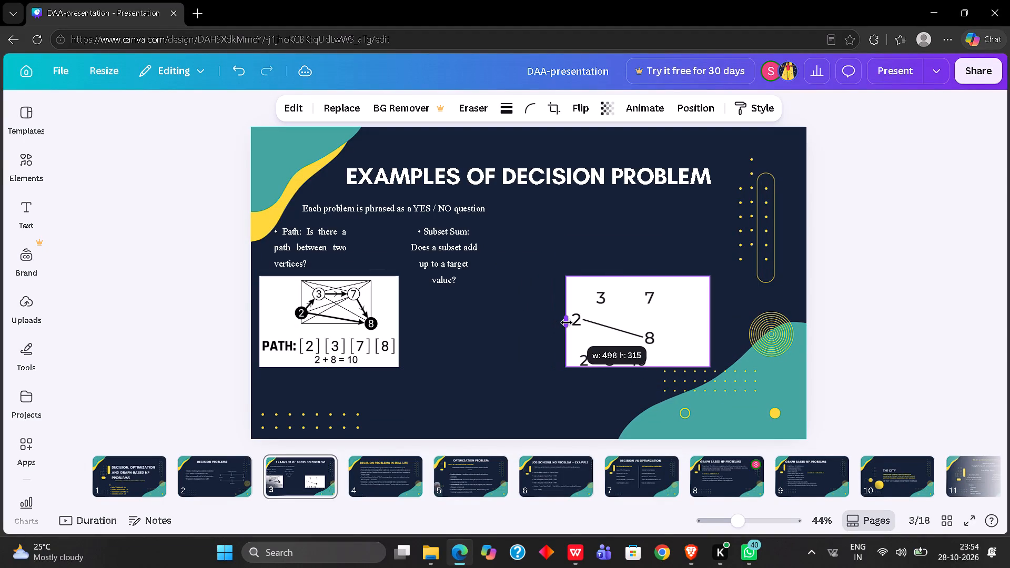
{"action": "left_click_drag", "start_coordinate": [567, 322], "coordinate": [567, 322]}
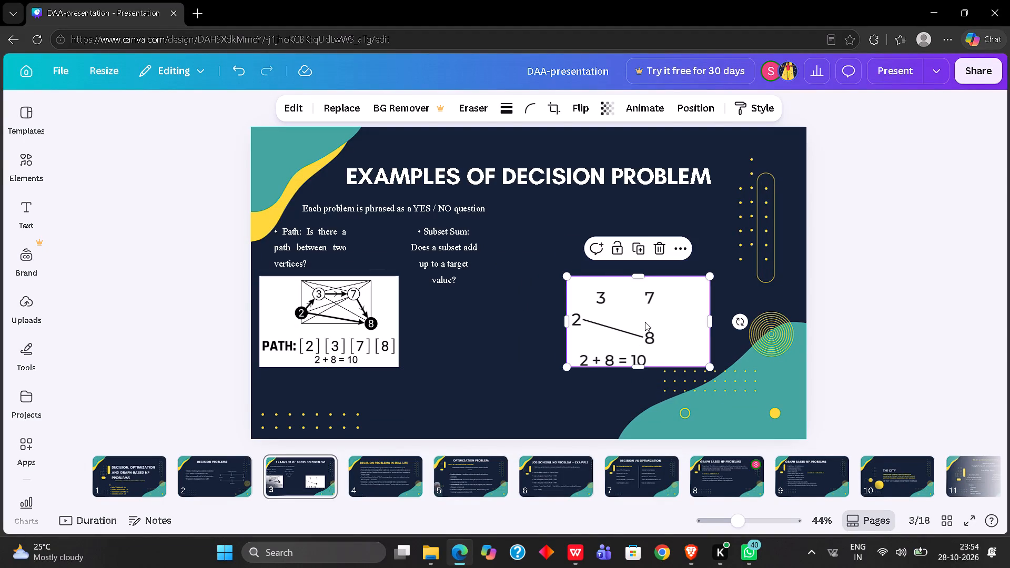
{"action": "left_click_drag", "start_coordinate": [709, 319], "coordinate": [672, 318]}
Move the Subset Sum diagram left and slightly down, directly beneath its text and just beside the Path diagram.
{"action": "left_click", "coordinate": [634, 318]}
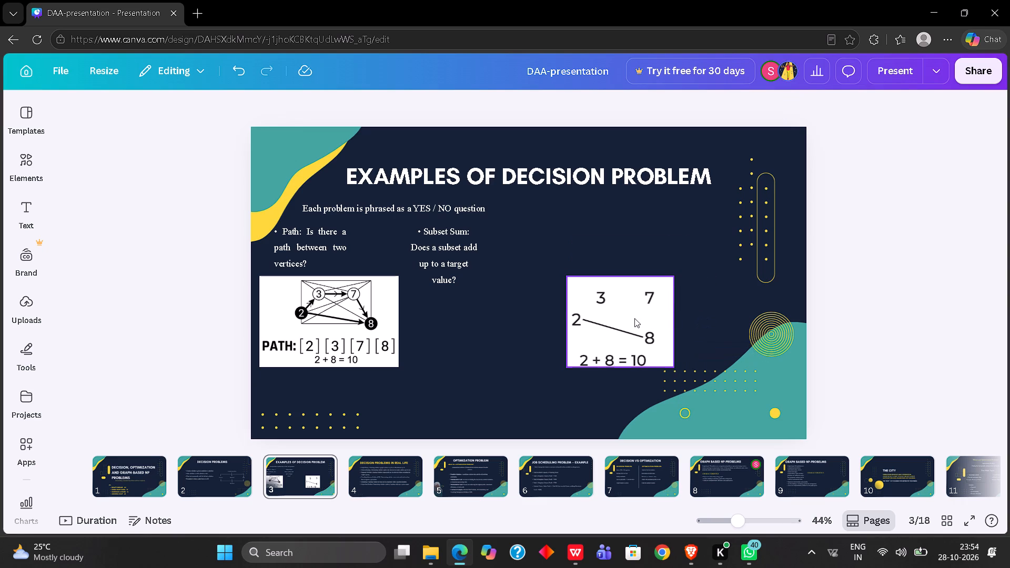
{"action": "key", "text": "shift+Left"}
{"action": "key", "text": "shift+Left"}
{"action": "key", "text": "shift+Left"}
{"action": "key", "text": "shift+Left"}
{"action": "key", "text": "shift+Left"}
{"action": "key", "text": "shift+Left"}
{"action": "key", "text": "shift+Left"}
{"action": "key", "text": "shift+Left"}
{"action": "key", "text": "shift+Left"}
{"action": "key", "text": "shift+Left"}
{"action": "key", "text": "shift+Left"}
{"action": "key", "text": "shift+Left"}
{"action": "key", "text": "shift+Left"}
{"action": "key", "text": "shift+Left"}
{"action": "left_click", "coordinate": [634, 318]}
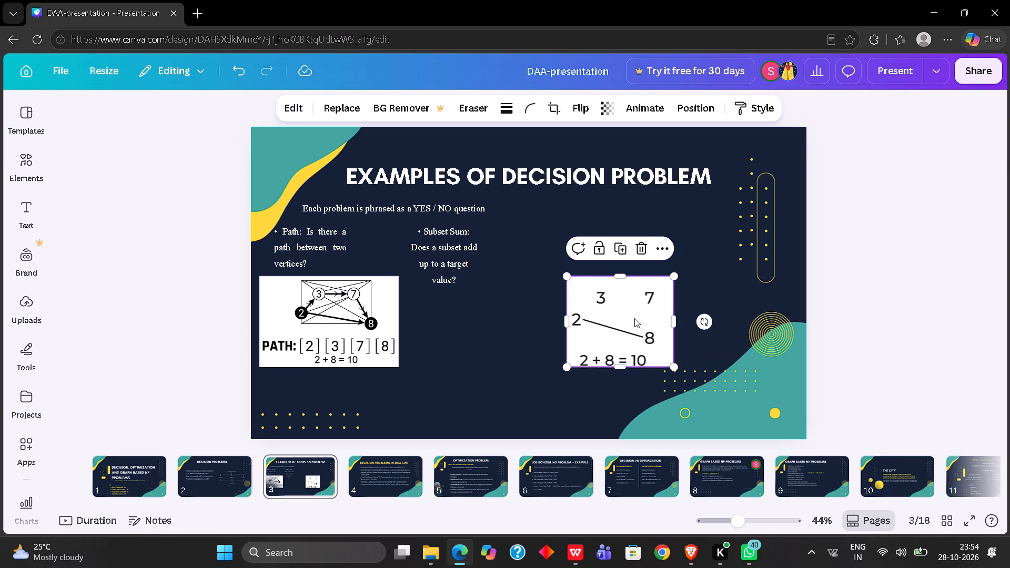
{"action": "key", "text": "shift+Left"}
{"action": "key", "text": "shift+Left"}
{"action": "key", "text": "shift+Left"}
{"action": "key", "text": "shift+Left"}
{"action": "key", "text": "shift+Left"}
{"action": "key", "text": "shift+Left"}
{"action": "key", "text": "shift+Left"}
{"action": "key", "text": "shift+Left"}
{"action": "key", "text": "shift+Left"}
{"action": "key", "text": "shift+Left"}
{"action": "key", "text": "shift+Left"}
{"action": "key", "text": "shift+Left"}
{"action": "key", "text": "shift+Left"}
{"action": "key", "text": "shift+Left"}
{"action": "key", "text": "shift+Left"}
{"action": "key", "text": "shift+Left"}
{"action": "key", "text": "shift+Left"}
{"action": "key", "text": "shift+Left"}
{"action": "key", "text": "shift+Left"}
{"action": "key", "text": "shift+Left"}
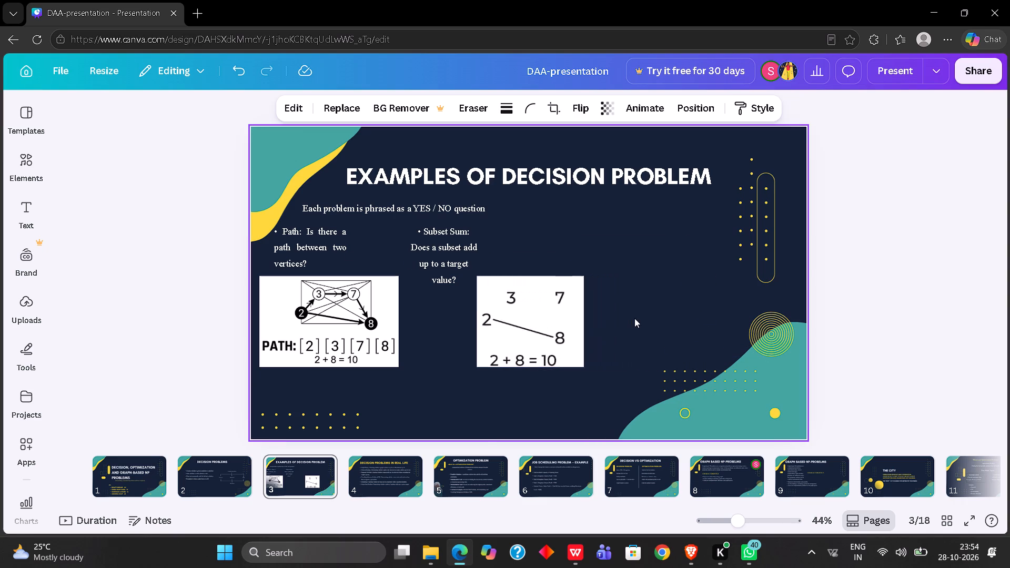
{"action": "key", "text": "shift+Left"}
{"action": "key", "text": "shift+Left"}
{"action": "key", "text": "shift+Left"}
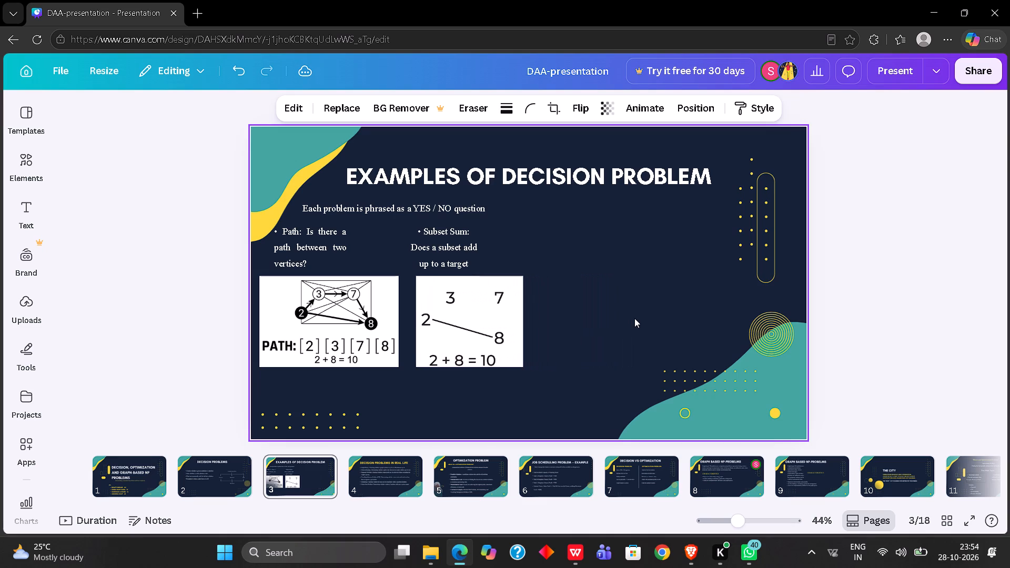
{"action": "key", "text": "shift+Down"}
{"action": "key", "text": "shift+Down"}
{"action": "key", "text": "shift+Down"}
{"action": "key", "text": "shift+Down"}
{"action": "key", "text": "shift+Down"}
{"action": "key", "text": "shift+Left"}
{"action": "key", "text": "shift+Left"}
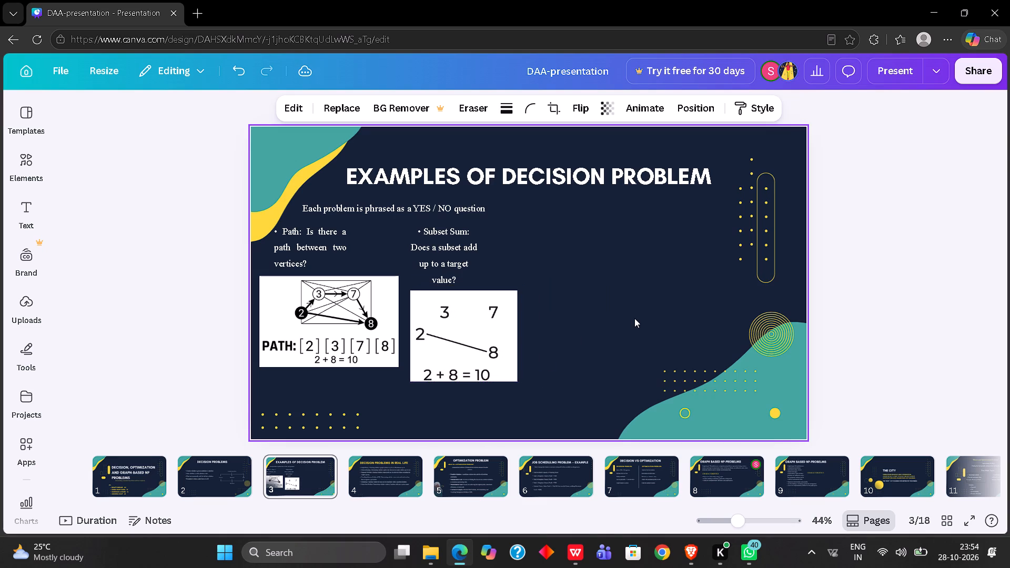
{"action": "key", "text": "shift+Up"}
{"action": "key", "text": "shift+Left"}
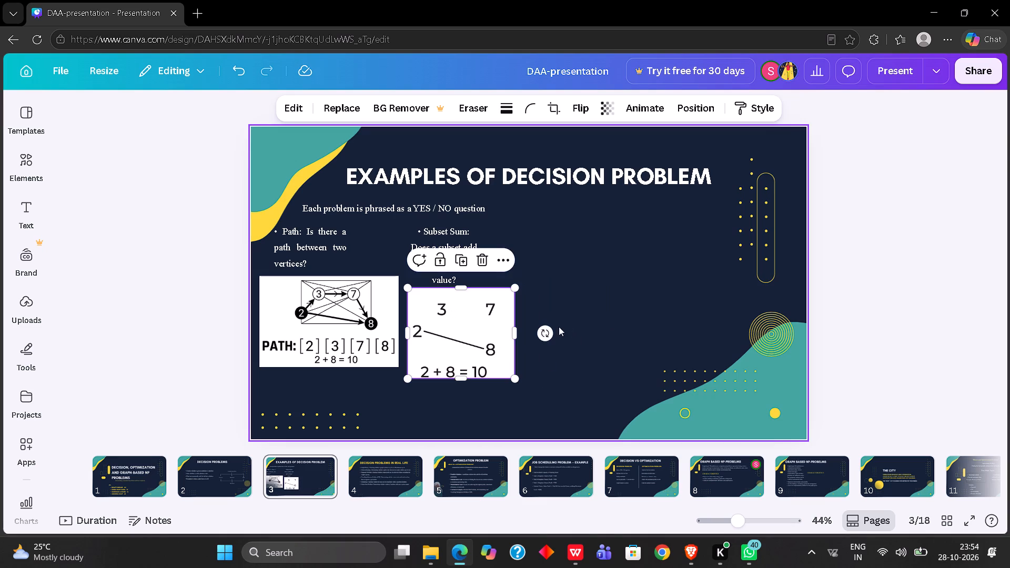
Move the Path diagram down until it is level with the Subset Sum diagram.
{"action": "left_click", "coordinate": [347, 317]}
{"action": "key", "text": "shift+Down"}
{"action": "key", "text": "shift+Down"}
{"action": "key", "text": "shift+Down"}
{"action": "key", "text": "shift+Down"}
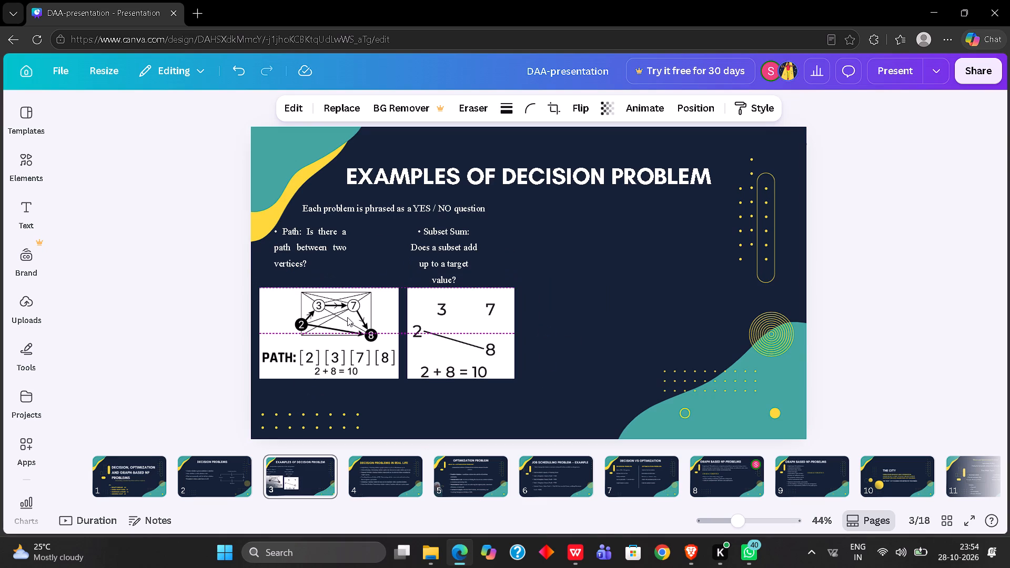
Extend the Subset Sum diagram's right edge slightly to restore some white margin beside the numbers.
{"action": "left_click", "coordinate": [486, 330]}
{"action": "left_click_drag", "start_coordinate": [518, 333], "coordinate": [523, 333]}
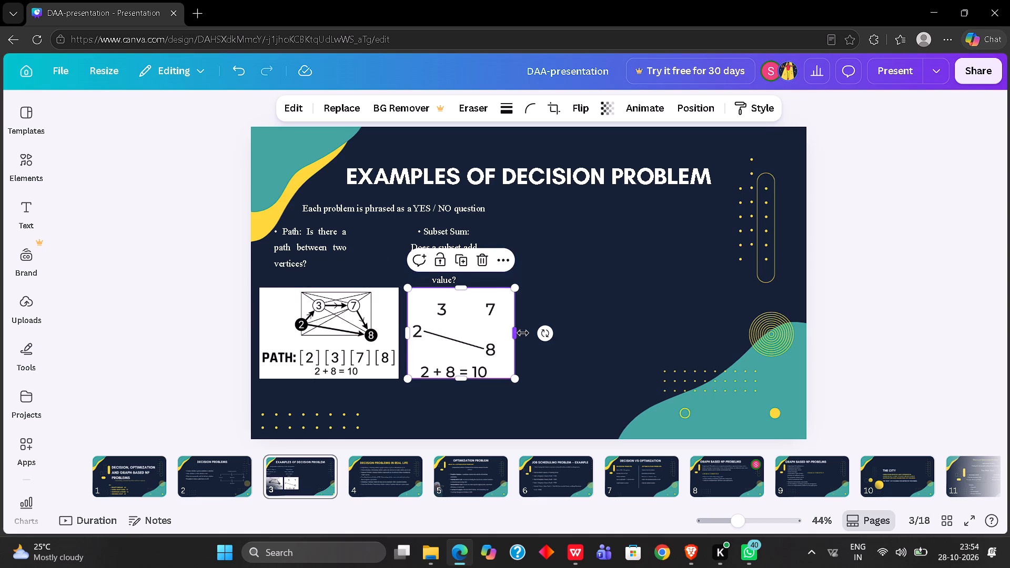
{"action": "left_click_drag", "start_coordinate": [523, 333], "coordinate": [530, 333]}
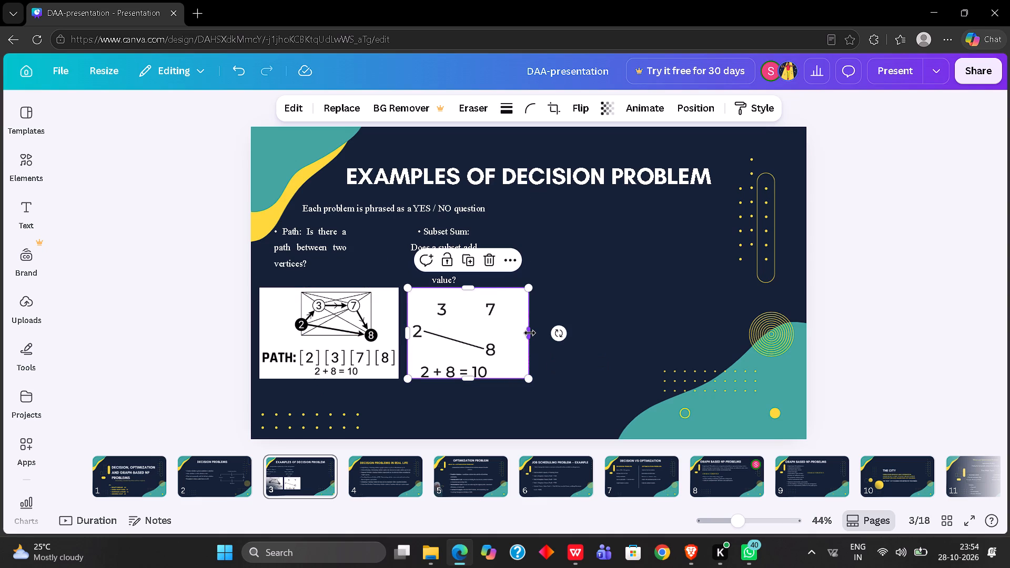
{"action": "left_click", "coordinate": [641, 282]}
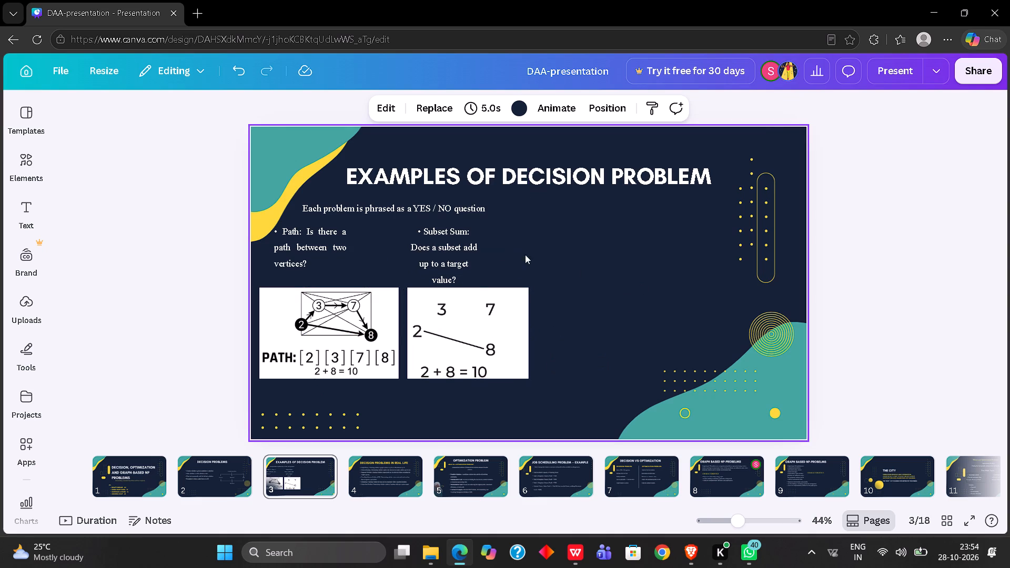
Shift the Subset Sum text right until it is roughly centred above its diagram.
{"action": "left_click", "coordinate": [462, 237]}
{"action": "key", "text": "shift+Right"}
{"action": "key", "text": "shift+Right"}
{"action": "key", "text": "shift+Right"}
{"action": "key", "text": "shift+Right"}
{"action": "key", "text": "shift+Right"}
{"action": "key", "text": "shift+Right"}
{"action": "key", "text": "shift+Right"}
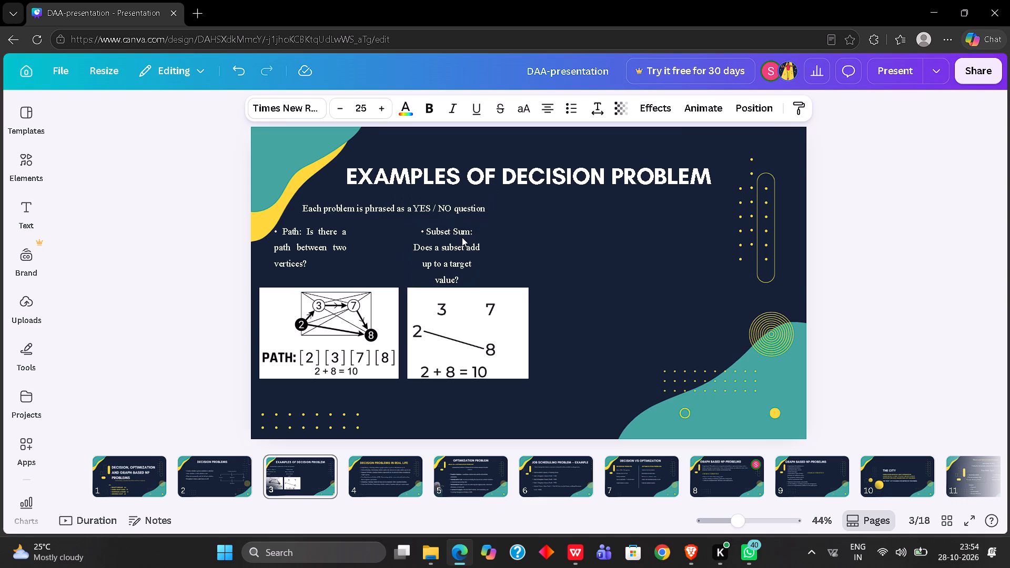
{"action": "key", "text": "shift+Left"}
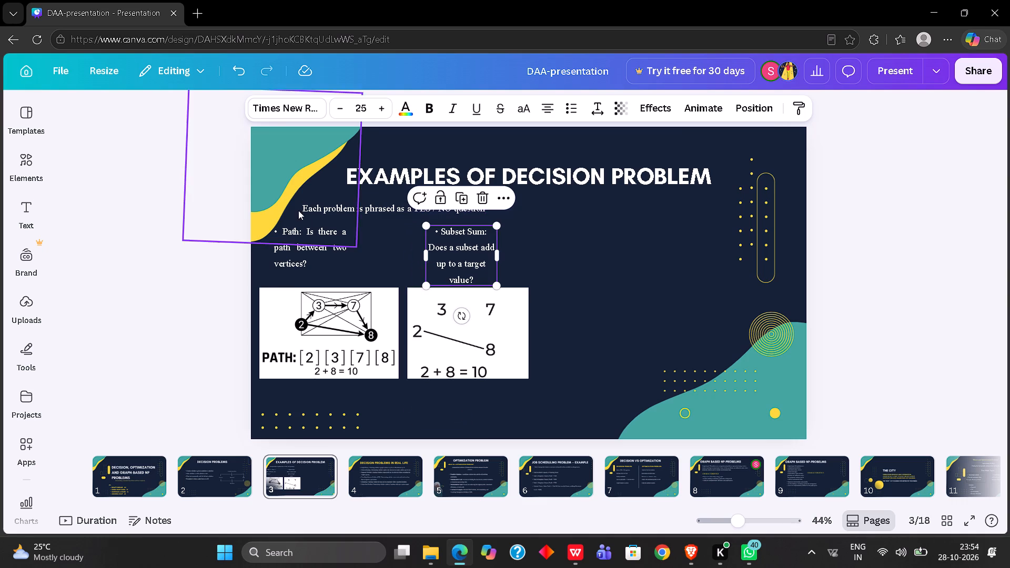
Shift the Path text right until it is roughly centred above the Path diagram, keeping it level with the Subset Sum text.
{"action": "left_click", "coordinate": [314, 247]}
{"action": "key", "text": "shift+Right"}
{"action": "key", "text": "shift+Right"}
{"action": "key", "text": "shift+Right"}
{"action": "key", "text": "shift+Right"}
{"action": "key", "text": "shift+Right"}
{"action": "key", "text": "shift+Right"}
{"action": "key", "text": "shift+Right"}
{"action": "key", "text": "shift+Right"}
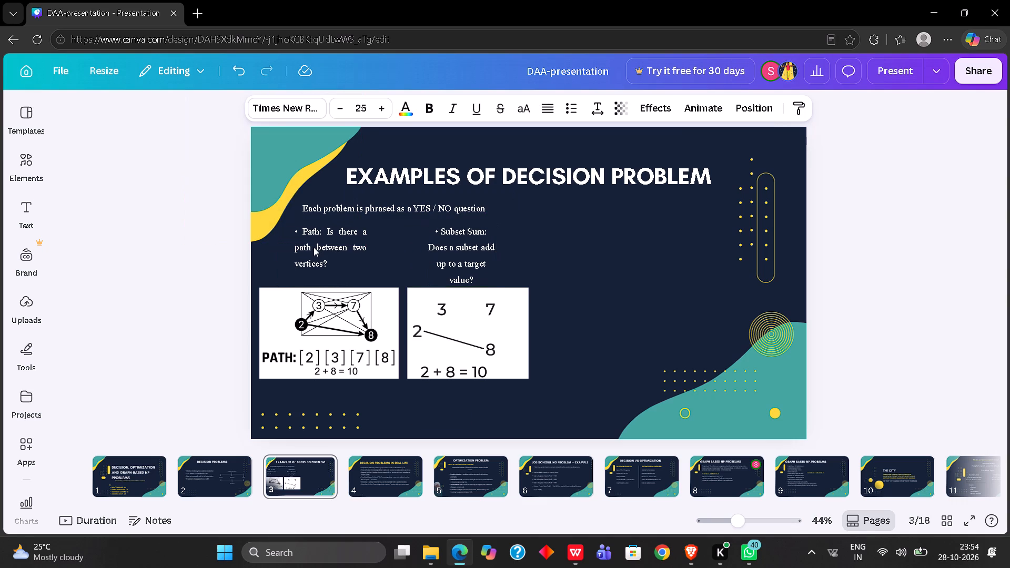
{"action": "key", "text": "shift+Down"}
{"action": "key", "text": "shift+Up"}
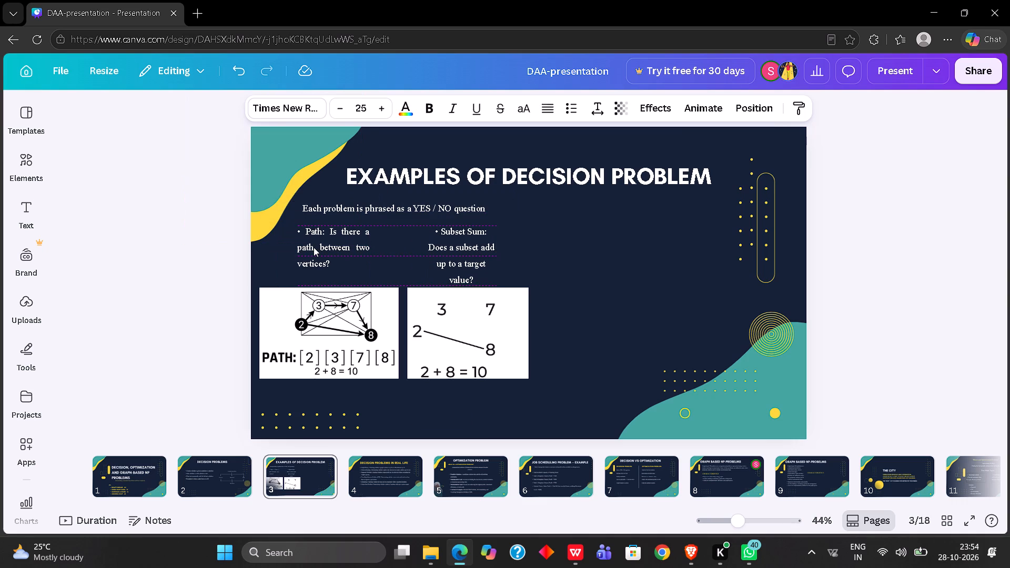
{"action": "left_click", "coordinate": [650, 306]}
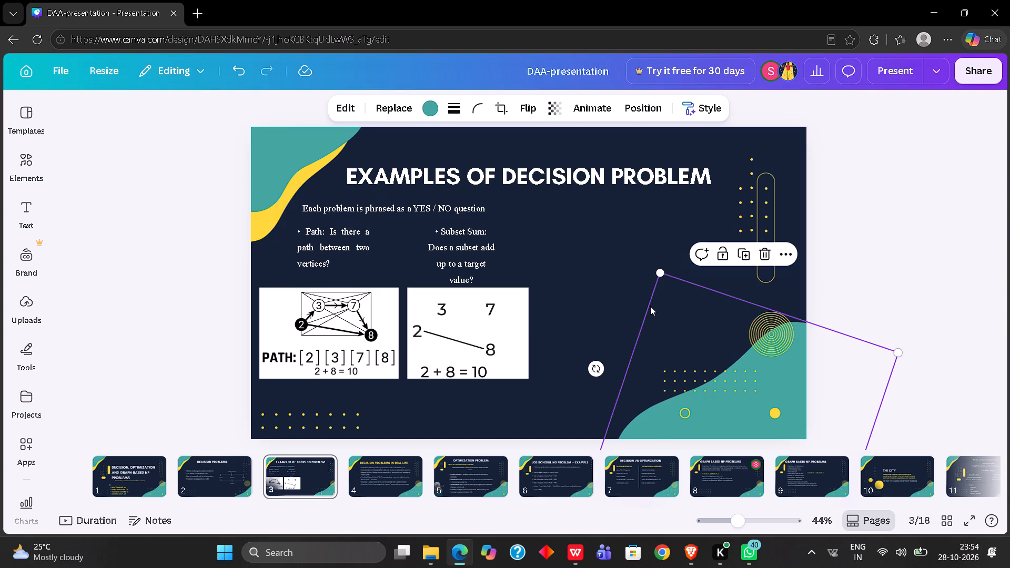
Copy the bullet "Knapsack: Can we achieve value ≥ K within capacity?" from daa_sample.pptx in WPS Office and paste it onto the Canva examples slide.
{"action": "left_click", "coordinate": [573, 560]}
{"action": "left_click", "coordinate": [618, 317]}
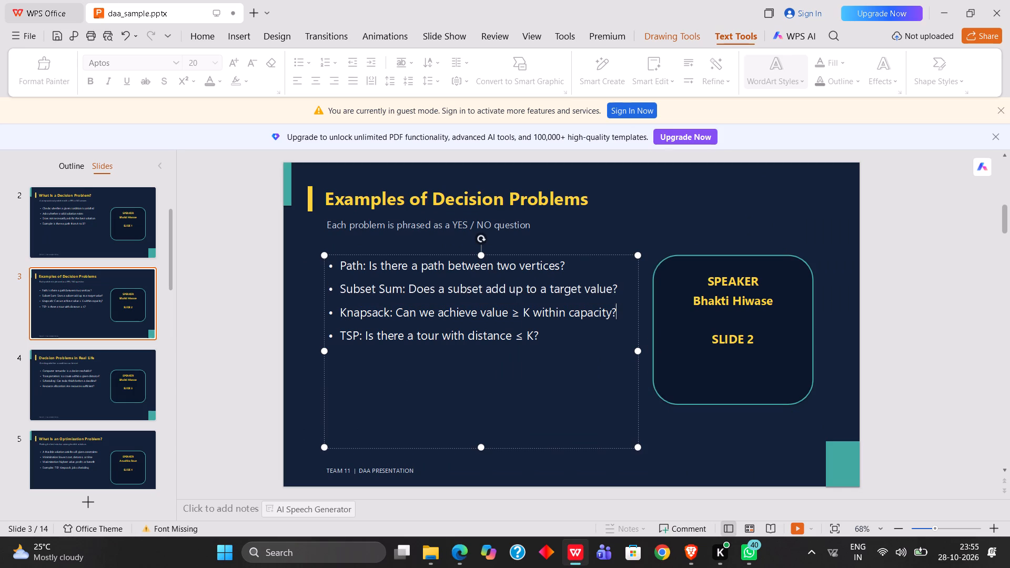
{"action": "left_click_drag", "start_coordinate": [618, 317], "coordinate": [606, 316]}
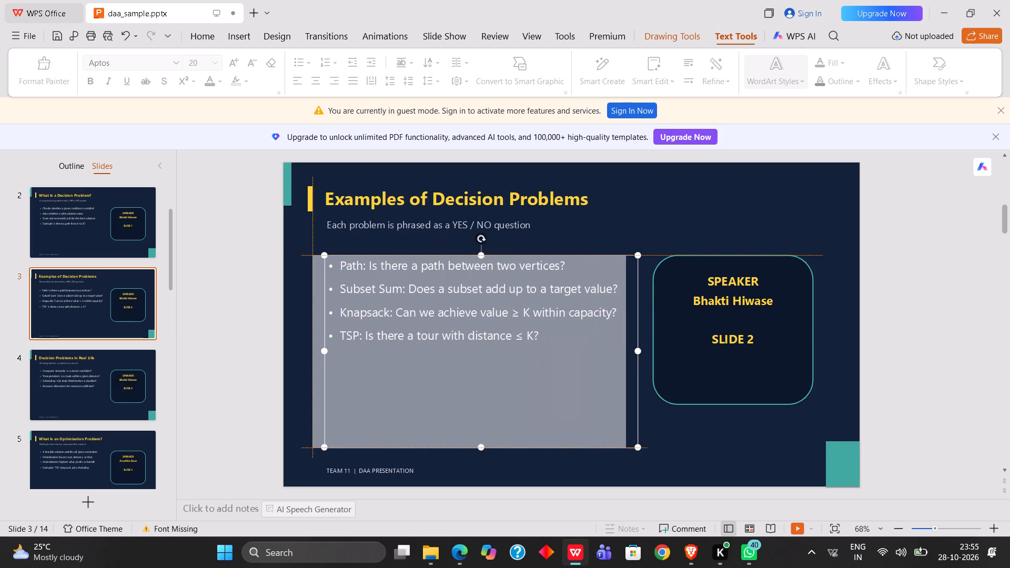
{"action": "left_click_drag", "start_coordinate": [603, 313], "coordinate": [500, 312]}
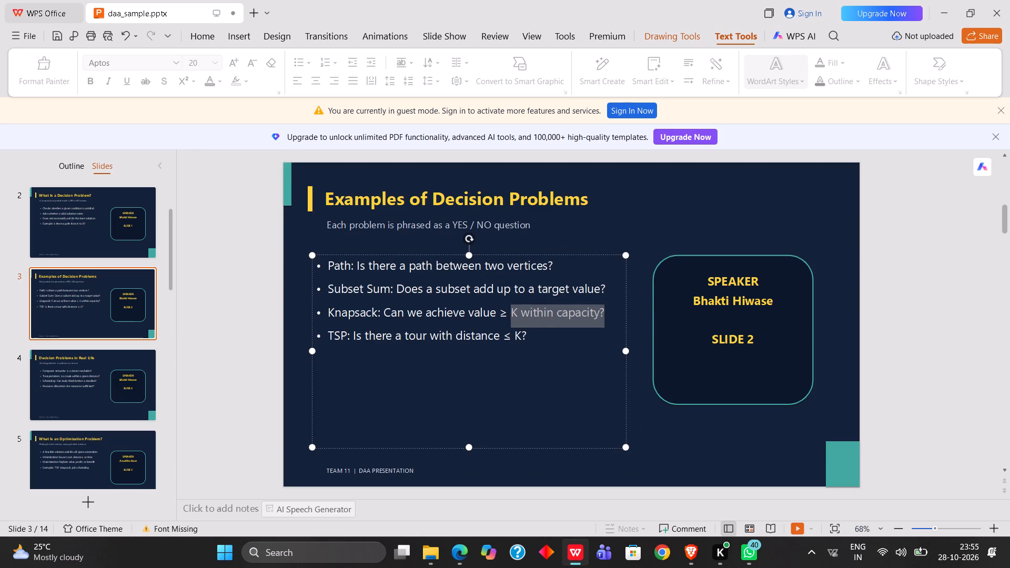
{"action": "left_click_drag", "start_coordinate": [500, 312], "coordinate": [318, 312]}
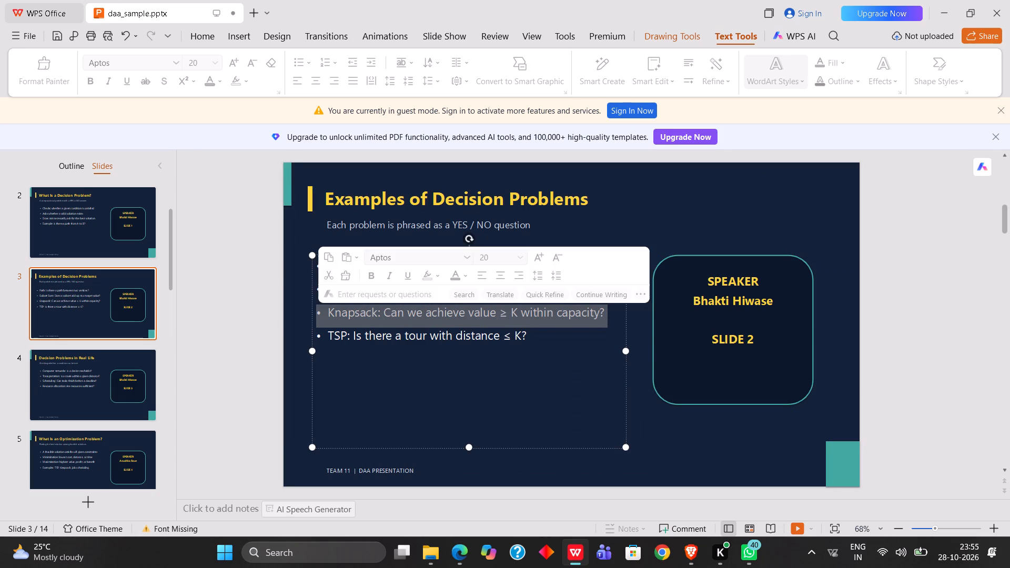
{"action": "key", "text": "ctrl+c"}
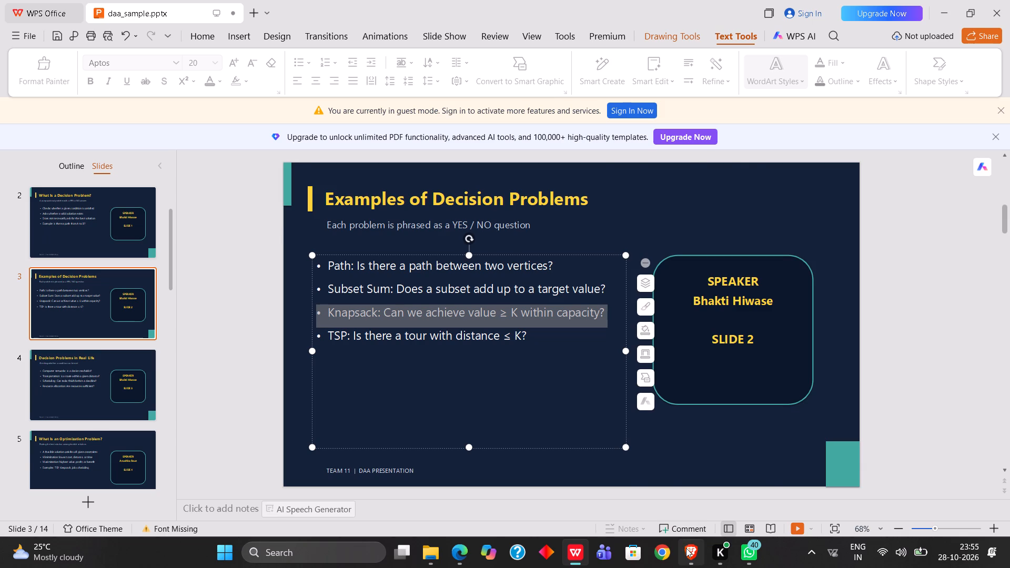
{"action": "left_click", "coordinate": [686, 548]}
{"action": "left_click", "coordinate": [466, 555]}
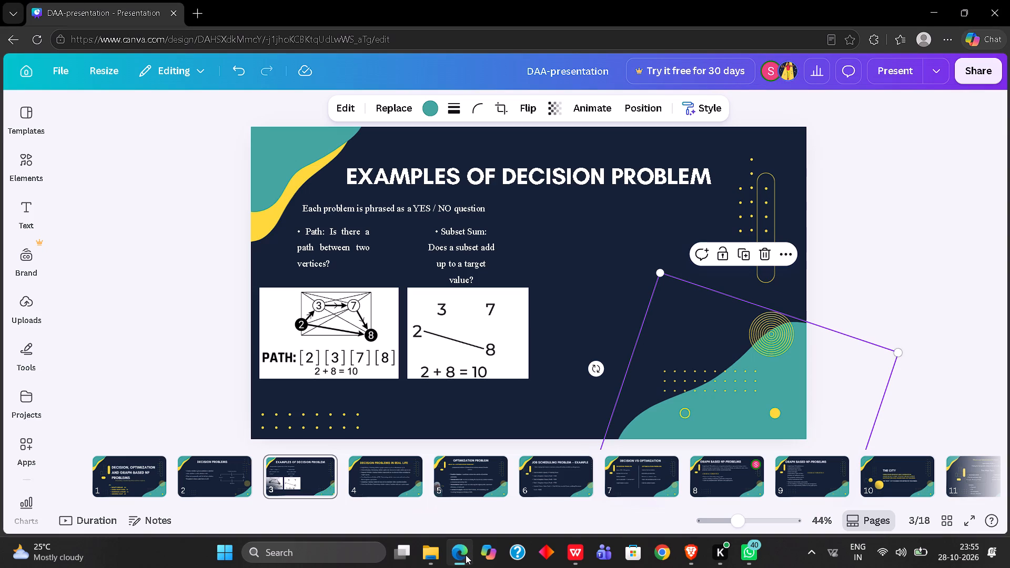
{"action": "key", "text": "ctrl+v"}
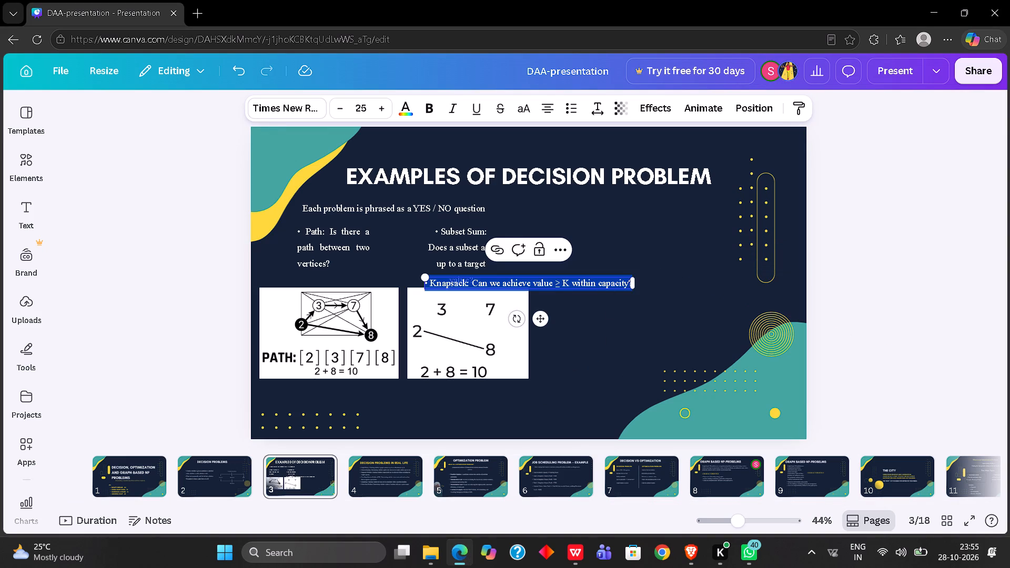
Move the pasted Knapsack text up until it is level with the first lines of the Path and Subset Sum texts.
{"action": "left_click", "coordinate": [623, 283]}
{"action": "left_click", "coordinate": [679, 289]}
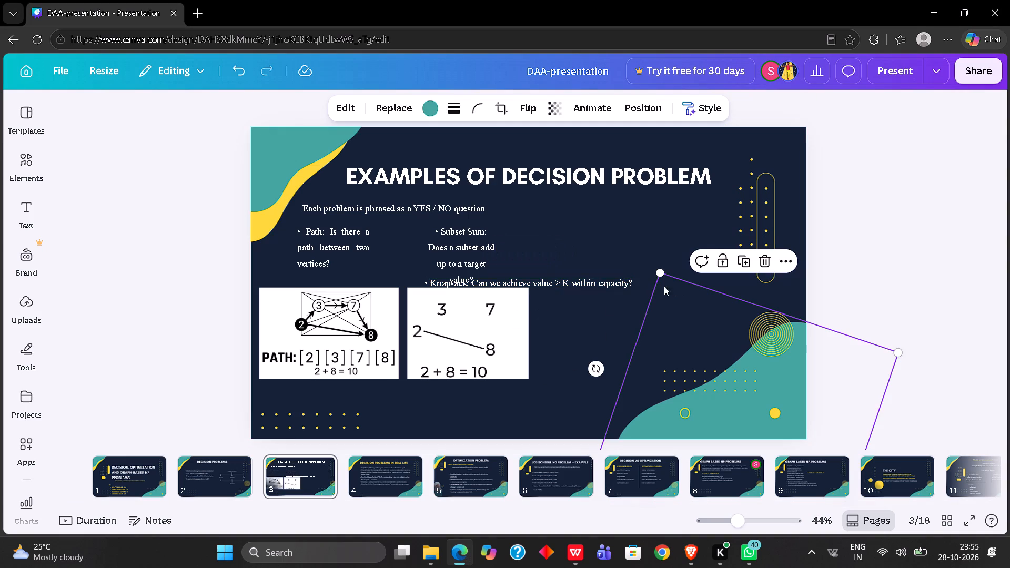
{"action": "left_click", "coordinate": [616, 282]}
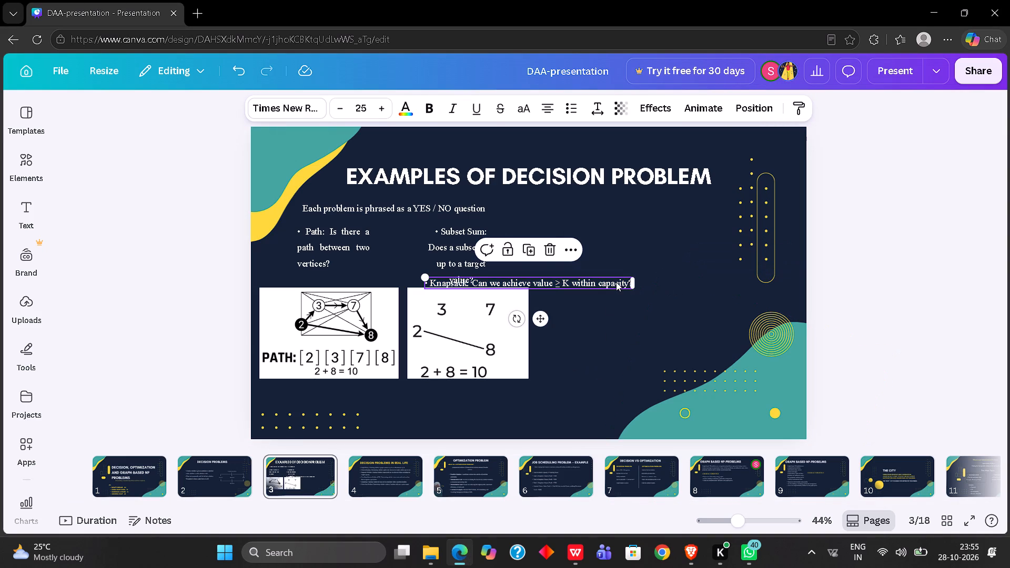
{"action": "key", "text": "shift+Up"}
{"action": "key", "text": "shift+Up"}
{"action": "key", "text": "shift+Up"}
{"action": "key", "text": "shift+Up"}
{"action": "key", "text": "shift+Up"}
{"action": "key", "text": "shift+Up"}
{"action": "key", "text": "shift+Up"}
{"action": "key", "text": "shift+Up"}
{"action": "key", "text": "shift+Up"}
{"action": "key", "text": "shift+Up"}
{"action": "key", "text": "shift+Up"}
{"action": "key", "text": "shift+Up"}
{"action": "key", "text": "shift+Up"}
{"action": "key", "text": "shift+Up"}
{"action": "key", "text": "shift+Up"}
{"action": "key", "text": "shift+Up"}
{"action": "key", "text": "shift+Up"}
{"action": "key", "text": "Up"}
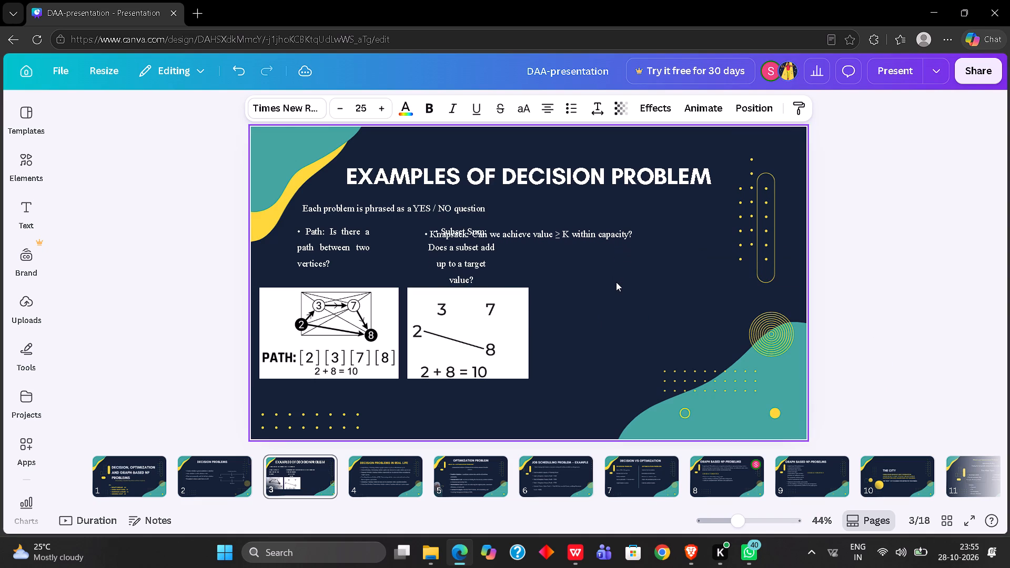
{"action": "key", "text": "Up"}
{"action": "key", "text": "Up"}
{"action": "key", "text": "Up"}
{"action": "key", "text": "Up"}
{"action": "key", "text": "Up"}
{"action": "key", "text": "Up"}
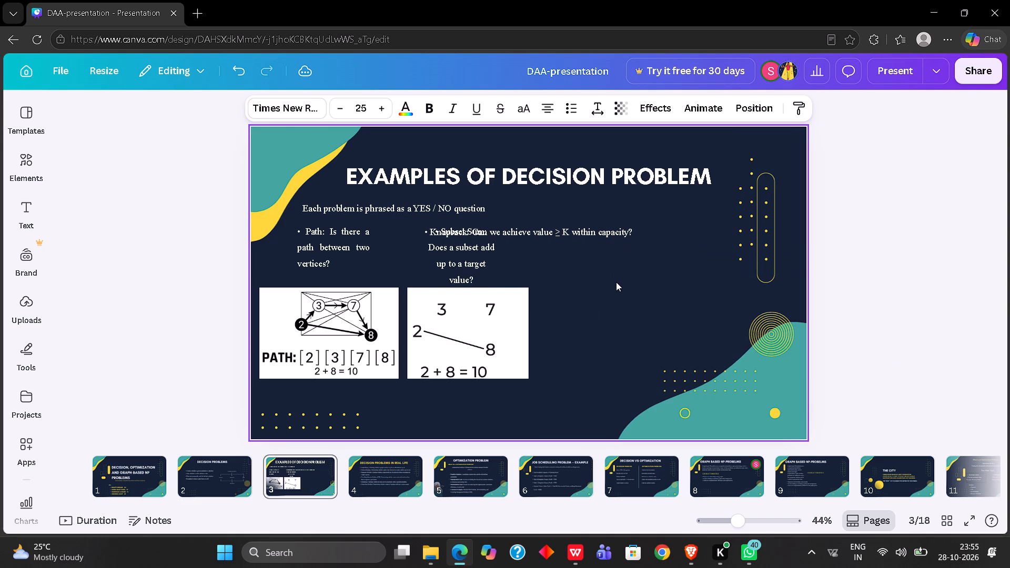
{"action": "key", "text": "Up"}
{"action": "key", "text": "Up"}
{"action": "key", "text": "Up"}
{"action": "key", "text": "Up"}
{"action": "key", "text": "Down"}
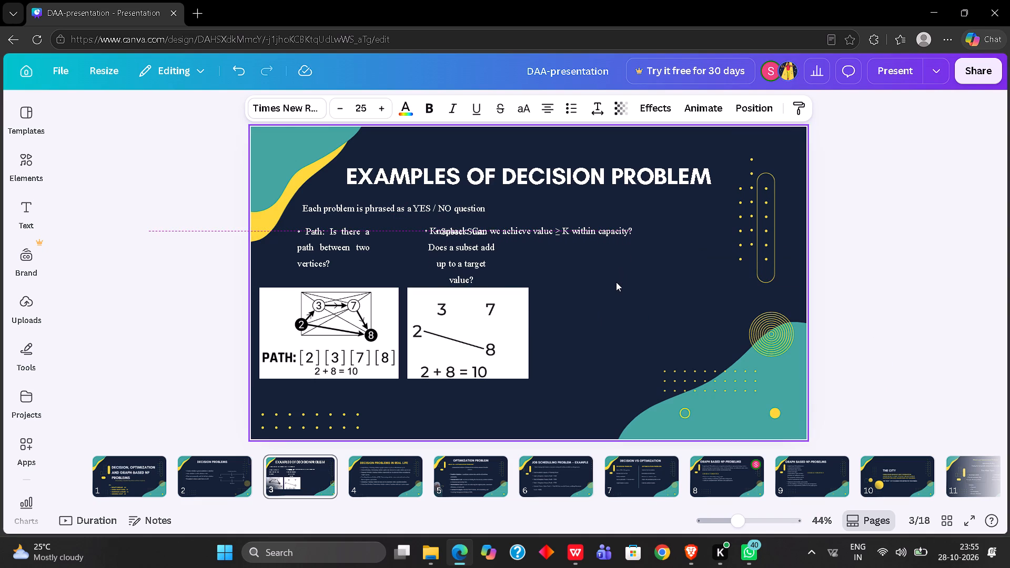
Shift the Knapsack text right until it sits clear of the Subset Sum text as a third column.
{"action": "key", "text": "shift+Right"}
{"action": "key", "text": "shift+Right"}
{"action": "key", "text": "shift+Right"}
{"action": "key", "text": "shift+Right"}
{"action": "key", "text": "shift+Right"}
{"action": "key", "text": "shift+Right"}
{"action": "key", "text": "shift+Right"}
{"action": "key", "text": "shift+Right"}
{"action": "key", "text": "shift+Right"}
{"action": "key", "text": "shift+Right"}
{"action": "key", "text": "shift+Right"}
{"action": "key", "text": "shift+Right"}
{"action": "key", "text": "shift+Right"}
{"action": "key", "text": "shift+Right"}
{"action": "key", "text": "shift+Right"}
{"action": "key", "text": "shift+Right"}
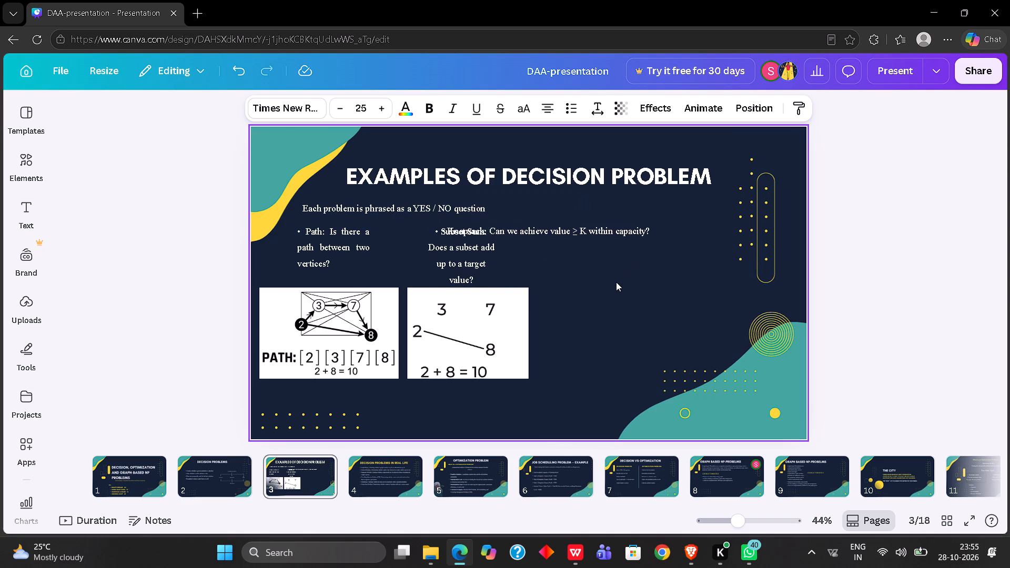
{"action": "key", "text": "shift+Right"}
{"action": "key", "text": "shift+Right"}
{"action": "key", "text": "shift+Right"}
{"action": "key", "text": "shift+Right"}
{"action": "key", "text": "shift+Right"}
{"action": "key", "text": "shift+Right"}
{"action": "key", "text": "shift+Right"}
{"action": "key", "text": "shift+Right"}
{"action": "key", "text": "shift+Right"}
{"action": "key", "text": "shift+Right"}
{"action": "key", "text": "shift+Right"}
{"action": "key", "text": "shift+Right"}
{"action": "key", "text": "shift+Right"}
{"action": "key", "text": "shift+Right"}
{"action": "key", "text": "shift+Right"}
{"action": "key", "text": "shift+Right"}
{"action": "key", "text": "shift+Right"}
{"action": "key", "text": "shift+Right"}
{"action": "key", "text": "shift+Right"}
{"action": "key", "text": "shift+Right"}
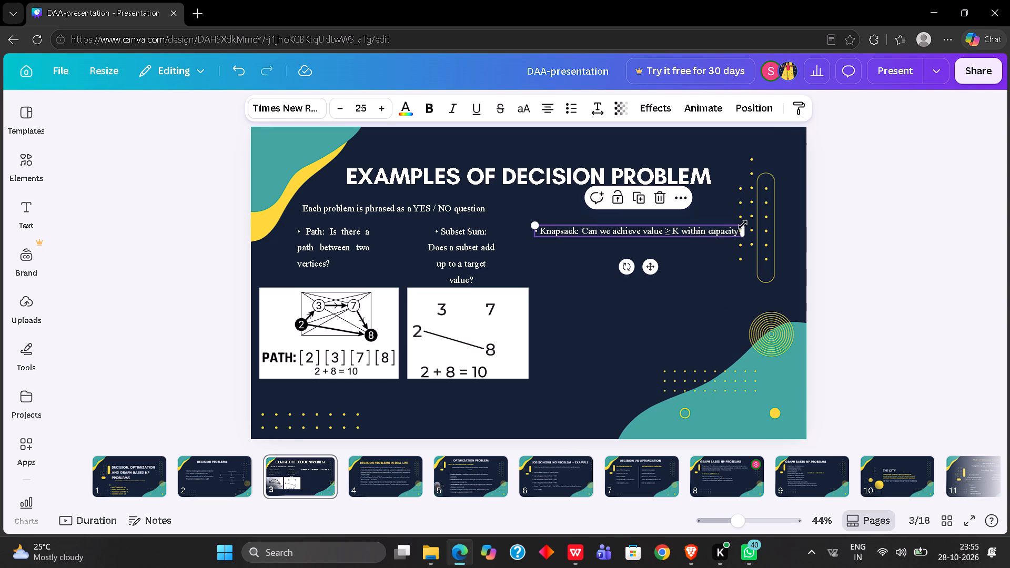
Narrow the Knapsack text box to a width of about 304 so the text wraps onto three lines.
{"action": "left_click_drag", "start_coordinate": [743, 230], "coordinate": [681, 235]}
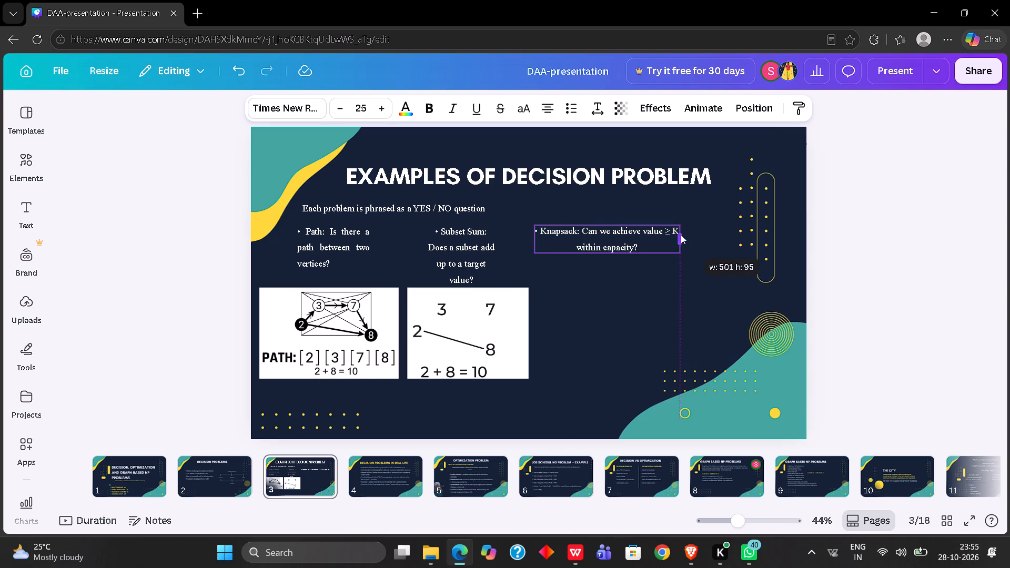
{"action": "left_click_drag", "start_coordinate": [681, 235], "coordinate": [630, 241]}
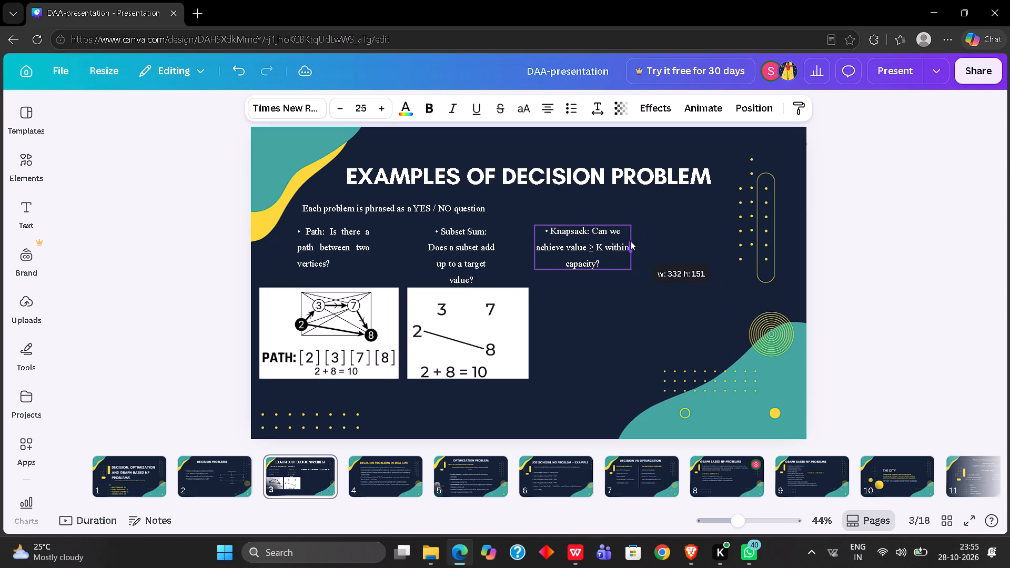
{"action": "left_click_drag", "start_coordinate": [630, 241], "coordinate": [621, 243]}
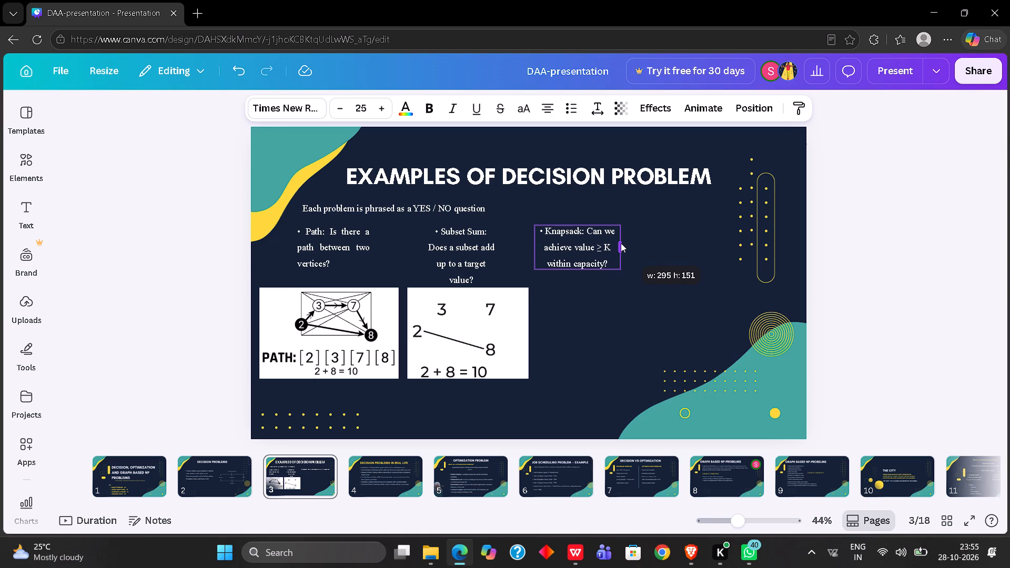
{"action": "left_click_drag", "start_coordinate": [621, 243], "coordinate": [623, 245]}
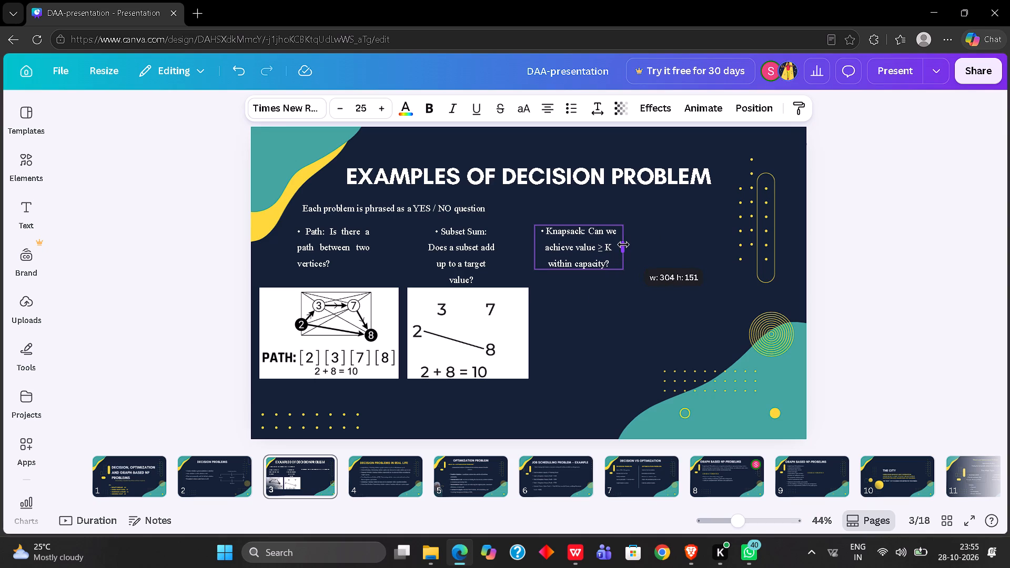
{"action": "left_click", "coordinate": [592, 256]}
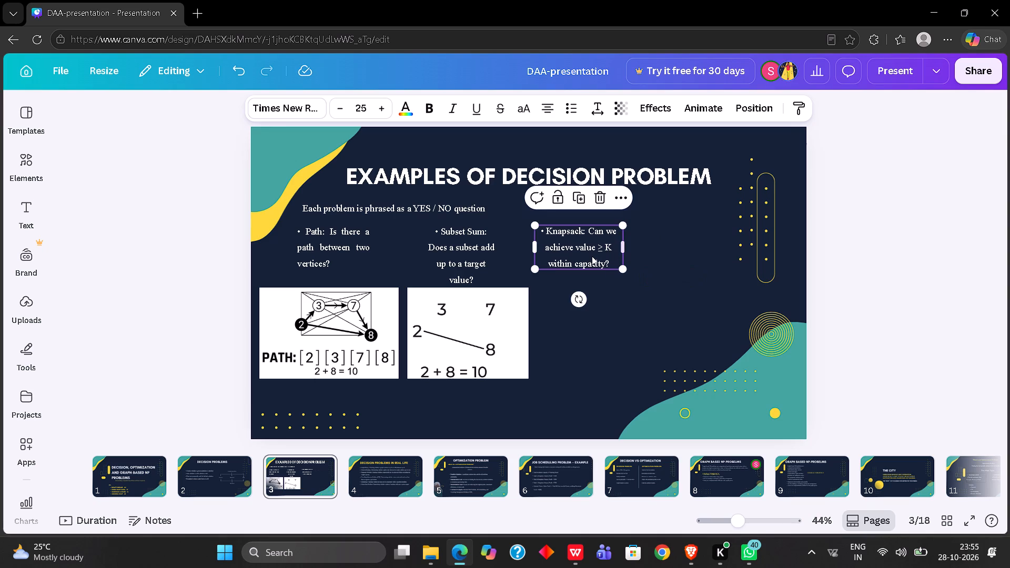
{"action": "left_click", "coordinate": [670, 296]}
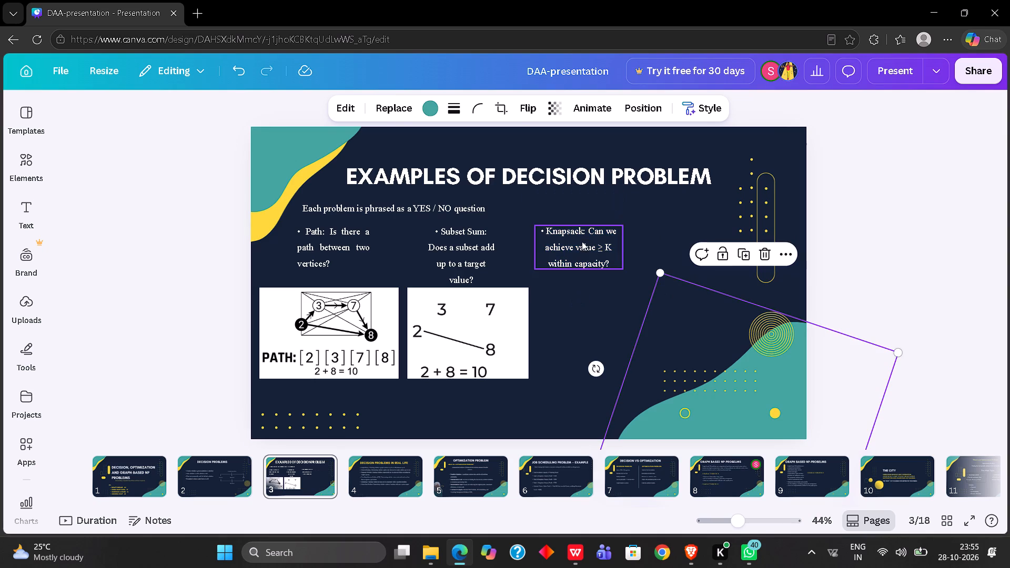
Nudge the Knapsack text slightly further right, keeping it roughly level with the Path and Subset Sum texts.
{"action": "left_click", "coordinate": [578, 240]}
{"action": "key", "text": "Down"}
{"action": "key", "text": "Down"}
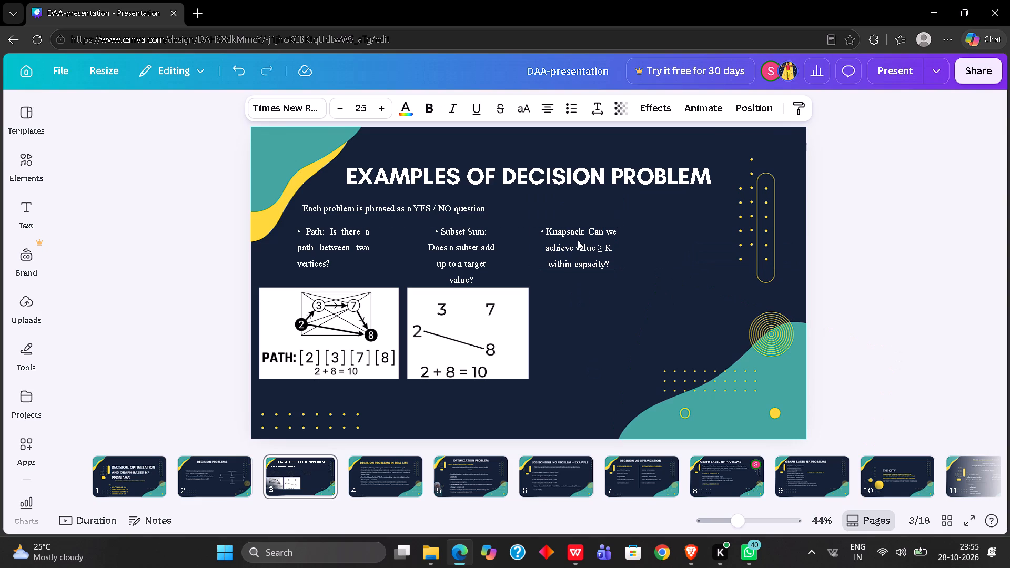
{"action": "key", "text": "Up"}
{"action": "key", "text": "Right"}
{"action": "key", "text": "Right"}
{"action": "key", "text": "Right"}
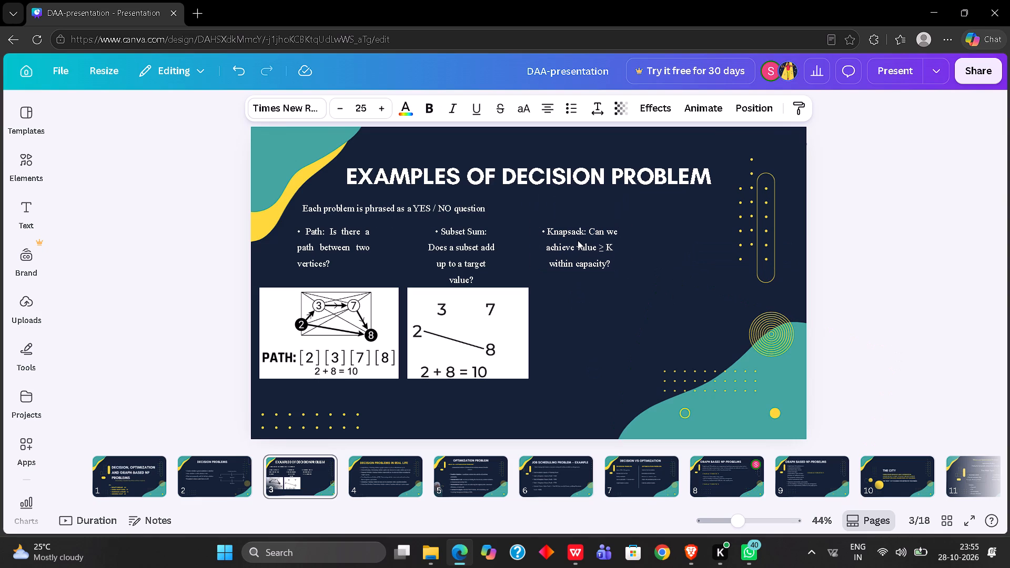
{"action": "key", "text": "shift+Right"}
{"action": "key", "text": "shift+Right"}
{"action": "key", "text": "shift+Right"}
{"action": "key", "text": "shift+Right"}
{"action": "key", "text": "shift+Right"}
{"action": "key", "text": "shift+Right"}
{"action": "key", "text": "shift+Right"}
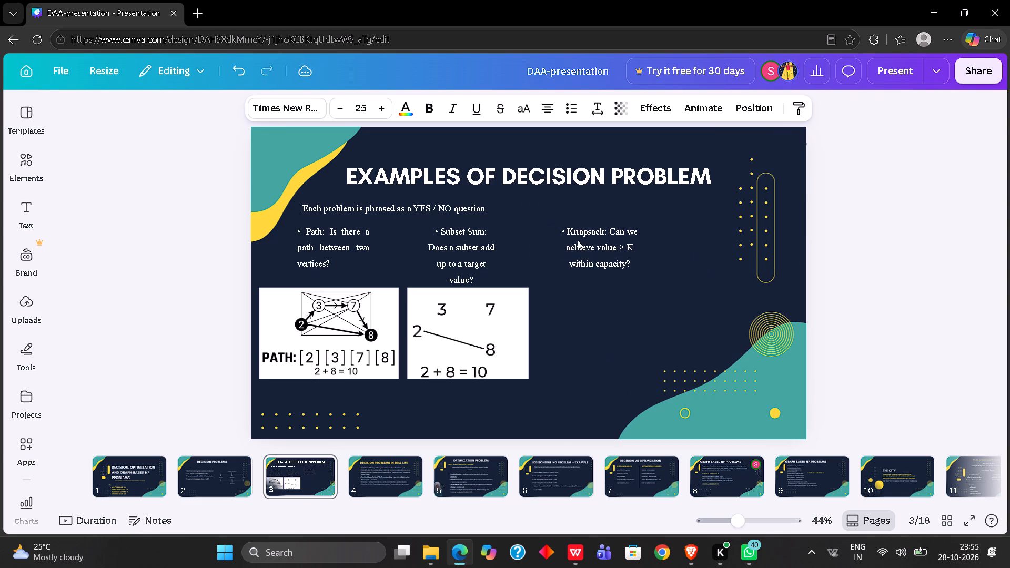
{"action": "key", "text": "shift+Right"}
{"action": "key", "text": "Up"}
{"action": "key", "text": "Up"}
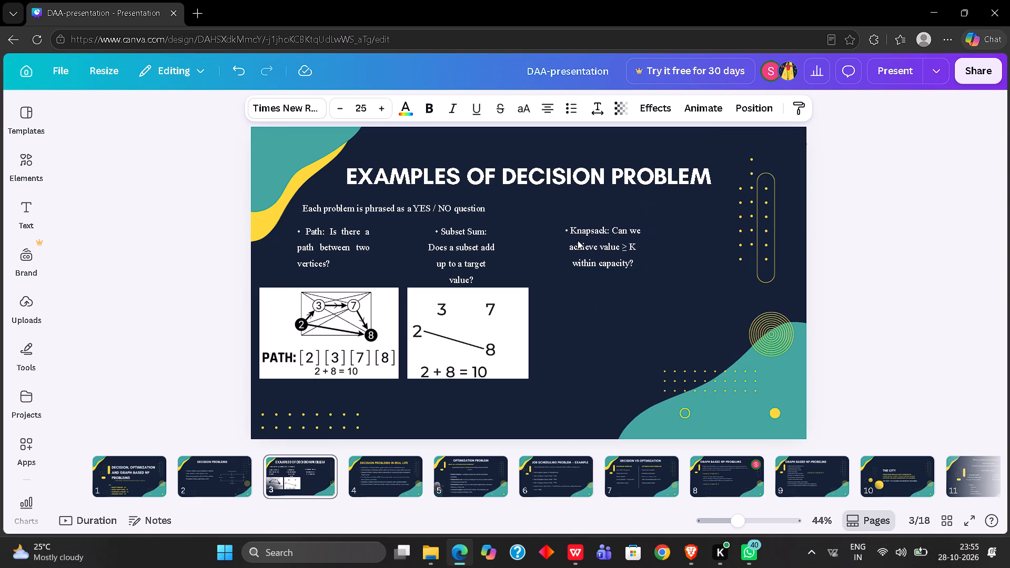
{"action": "key", "text": "Up"}
{"action": "key", "text": "Up"}
{"action": "key", "text": "Up"}
{"action": "key", "text": "Down"}
{"action": "key", "text": "Down"}
{"action": "key", "text": "shift+Right"}
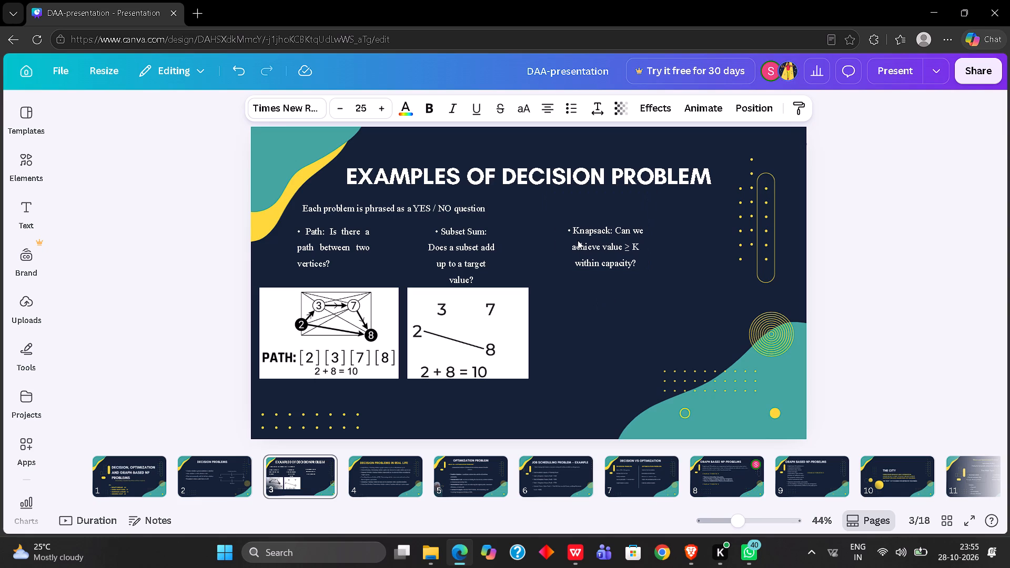
{"action": "key", "text": "shift+Left"}
{"action": "key", "text": "shift+Left"}
{"action": "key", "text": "shift+Left"}
{"action": "key", "text": "shift+Left"}
{"action": "key", "text": "shift+Left"}
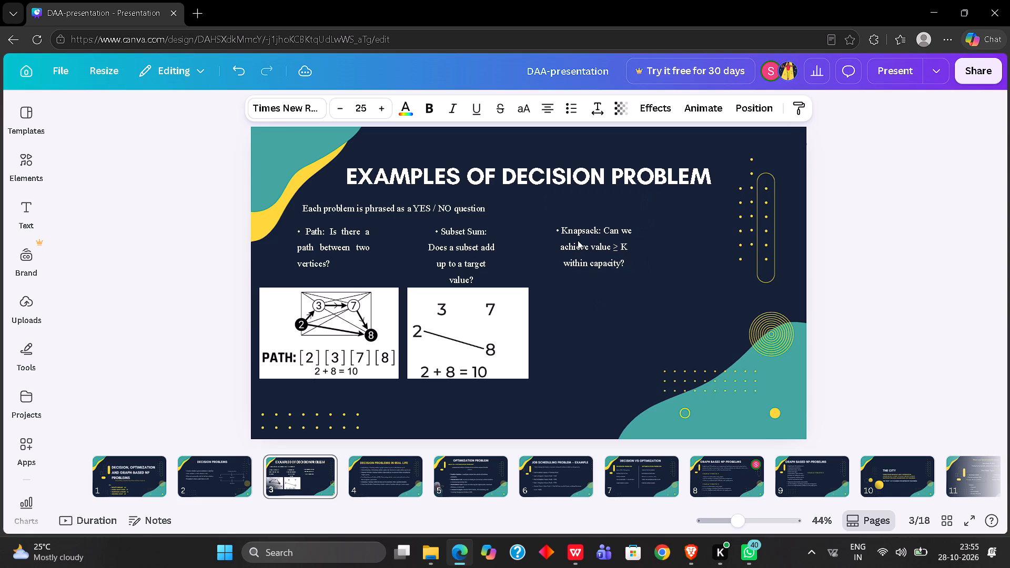
{"action": "key", "text": "shift+Right"}
{"action": "key", "text": "shift+Left"}
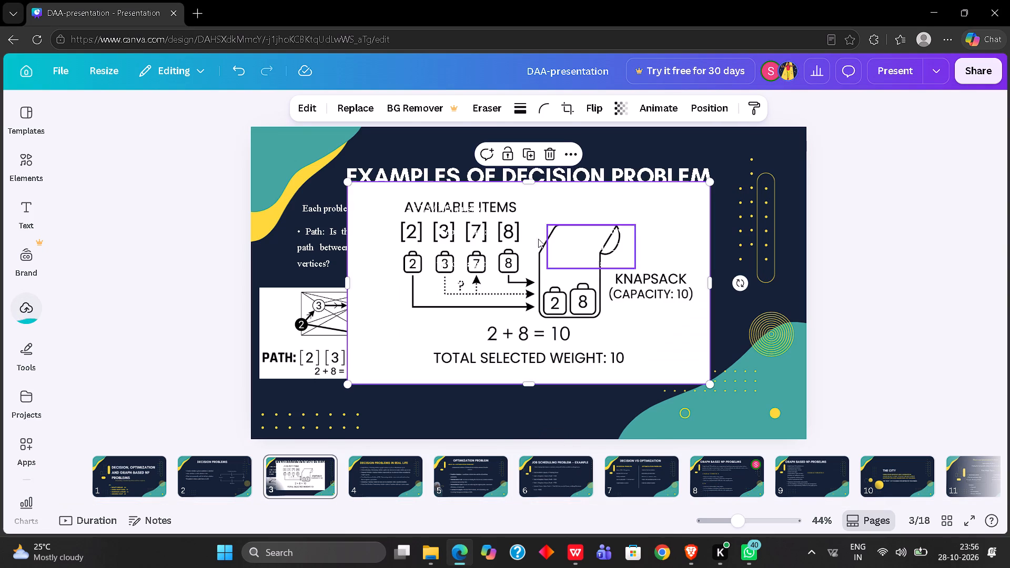
Scale the Knapsack diagram down to about 598 × 334, with its top edge aligned to the other two diagrams.
{"action": "left_click_drag", "start_coordinate": [349, 185], "coordinate": [497, 270]}
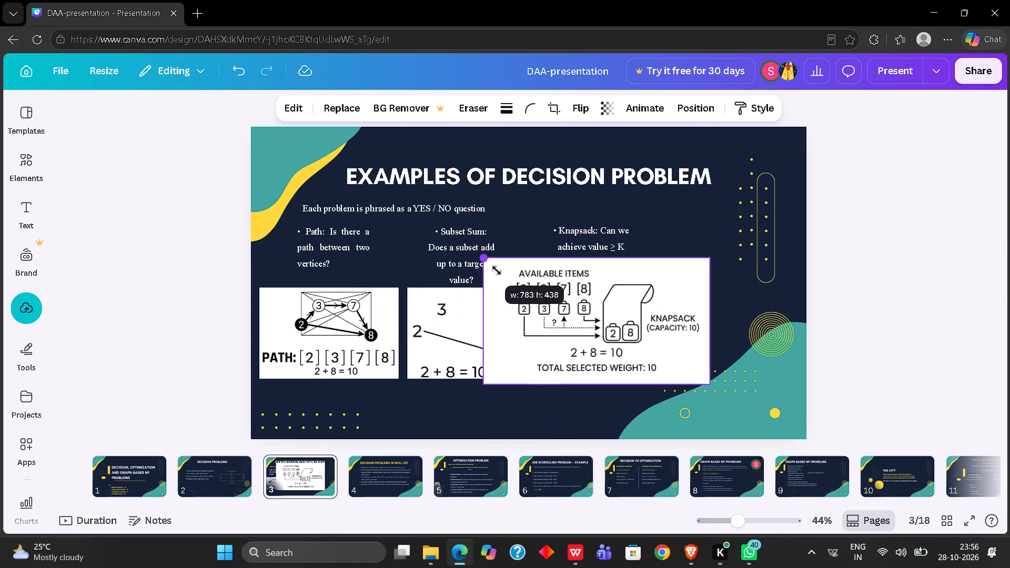
{"action": "left_click_drag", "start_coordinate": [497, 270], "coordinate": [540, 285]}
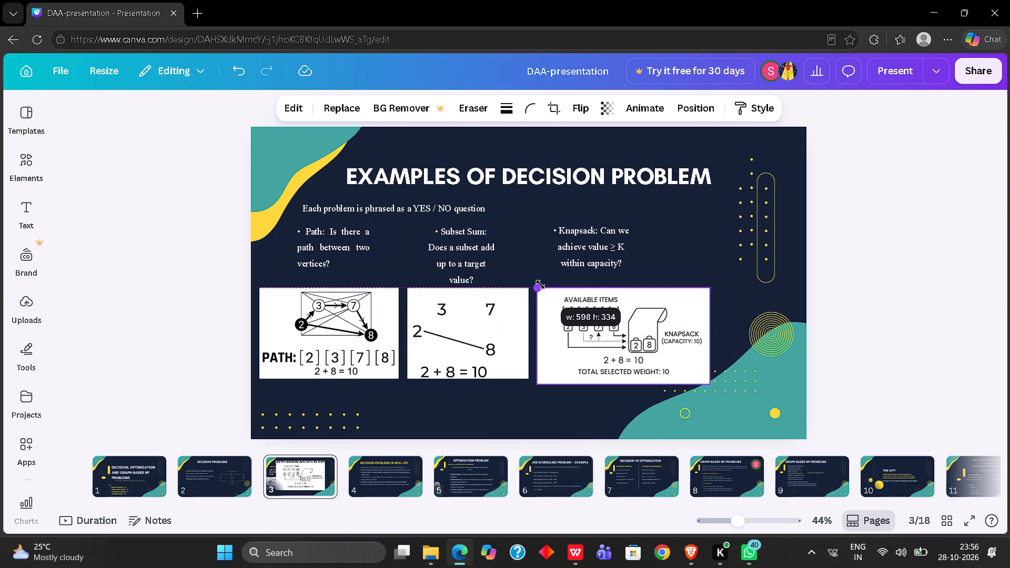
{"action": "left_click_drag", "start_coordinate": [540, 285], "coordinate": [542, 284]}
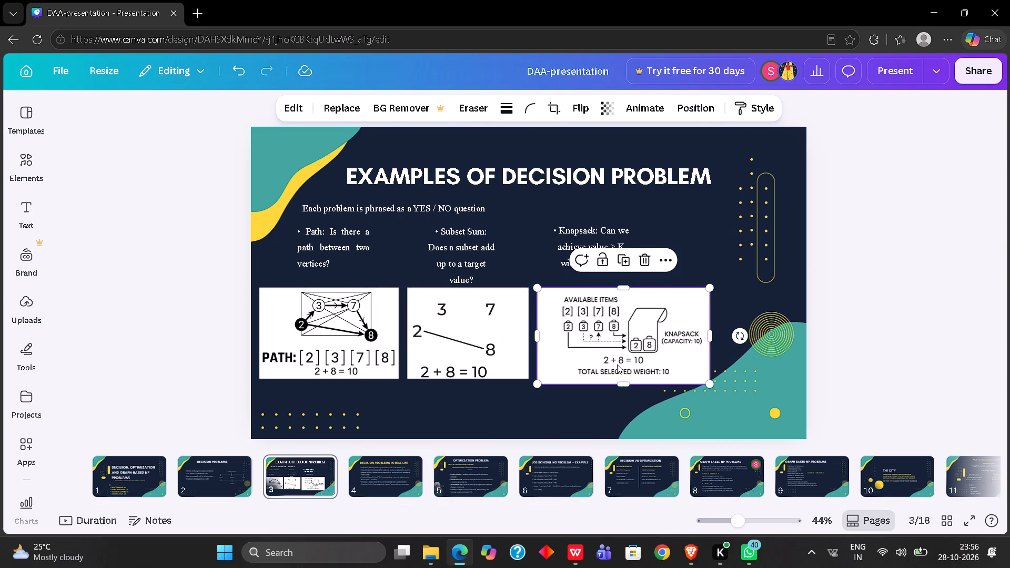
Crop the Knapsack diagram's bottom edge level with the other diagrams and trim the white margins on both sides.
{"action": "left_click", "coordinate": [623, 381]}
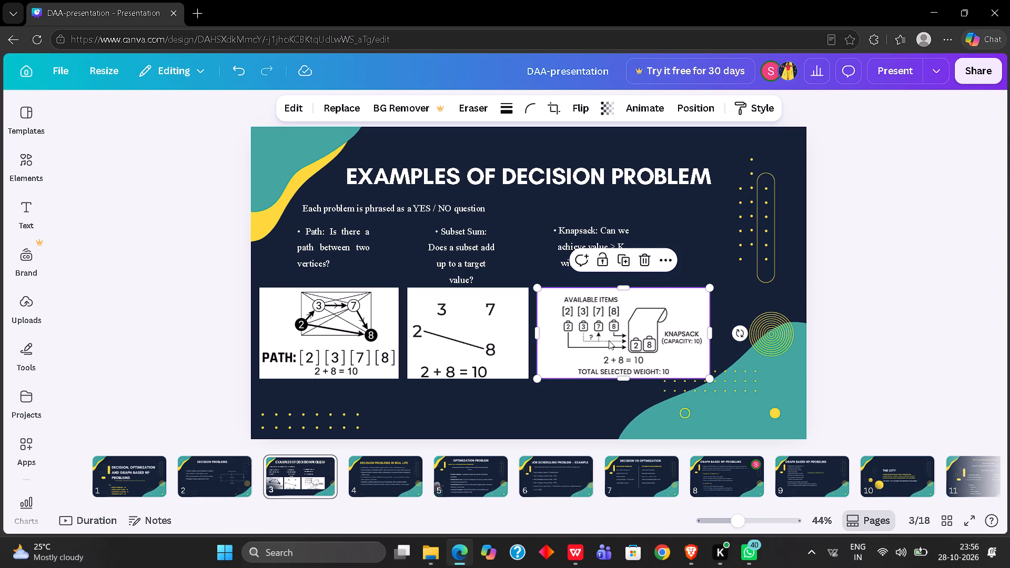
{"action": "left_click_drag", "start_coordinate": [710, 330], "coordinate": [703, 330]}
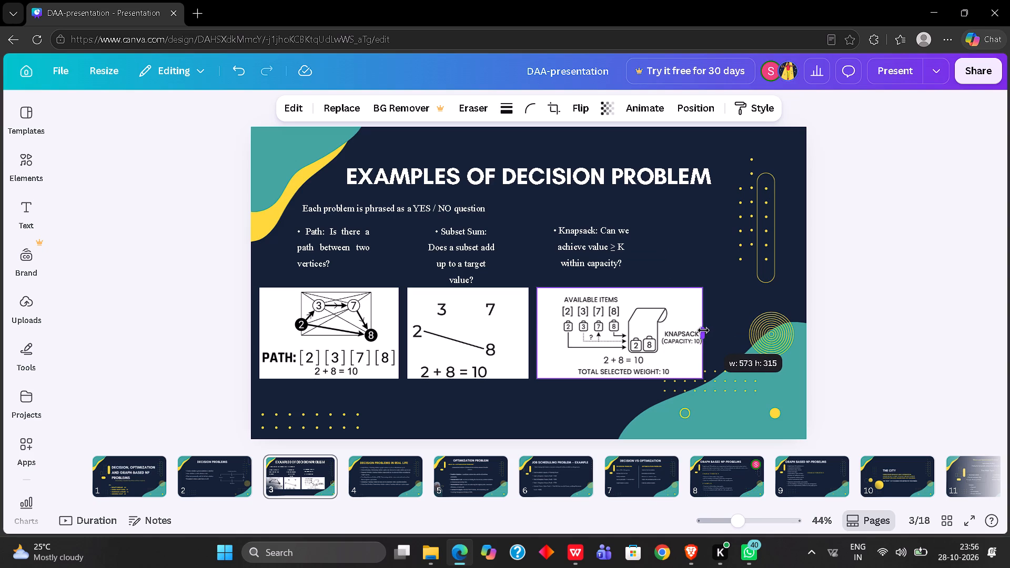
{"action": "left_click_drag", "start_coordinate": [703, 330], "coordinate": [704, 330]}
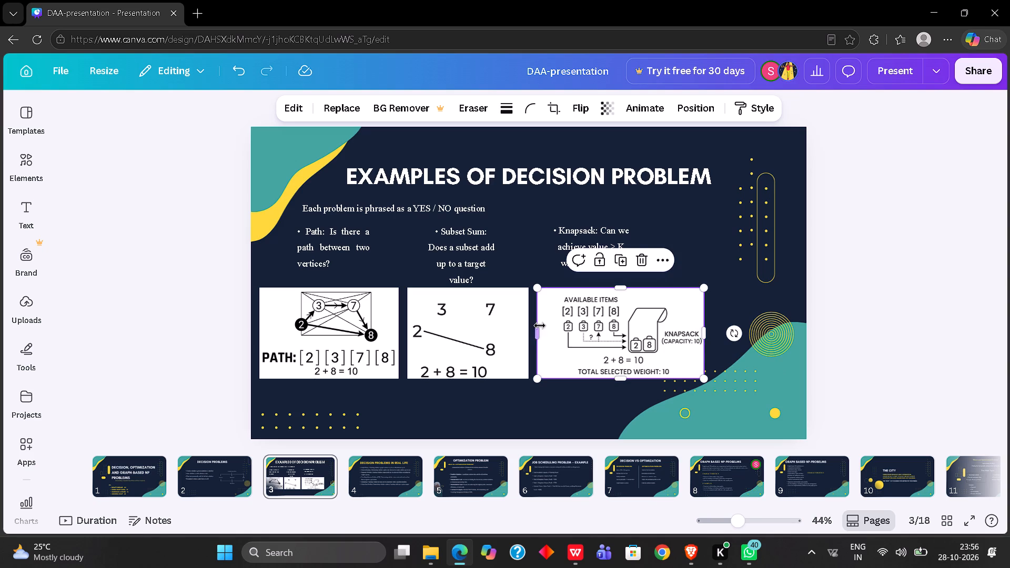
{"action": "left_click_drag", "start_coordinate": [539, 326], "coordinate": [558, 330]}
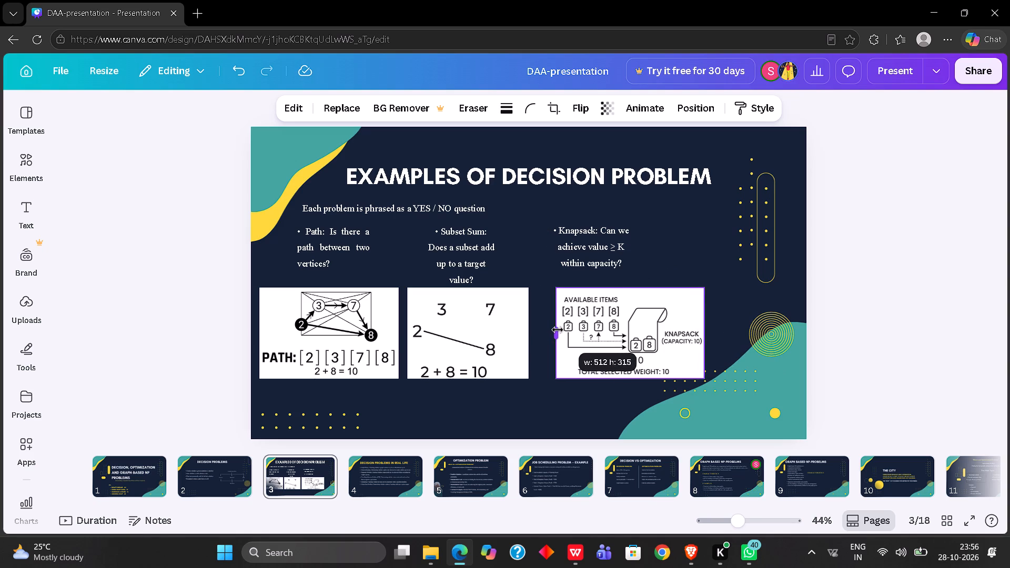
{"action": "left_click_drag", "start_coordinate": [558, 330], "coordinate": [562, 331]}
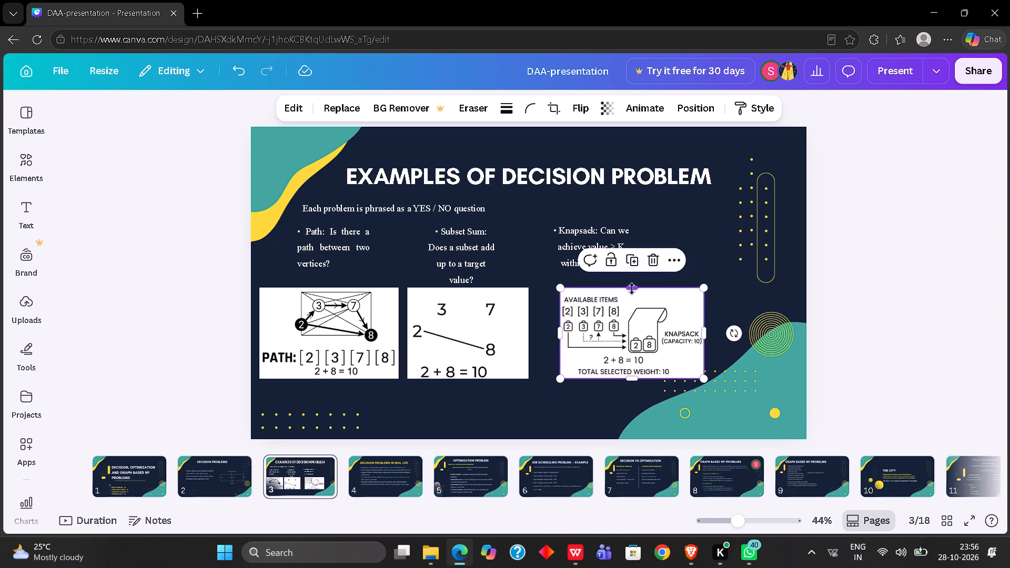
Shift the Knapsack diagram left until it sits just beside the Subset Sum diagram, keeping it level with the other diagrams.
{"action": "left_click", "coordinate": [637, 334]}
{"action": "key", "text": "shift+Left"}
{"action": "key", "text": "shift+Left"}
{"action": "key", "text": "shift+Left"}
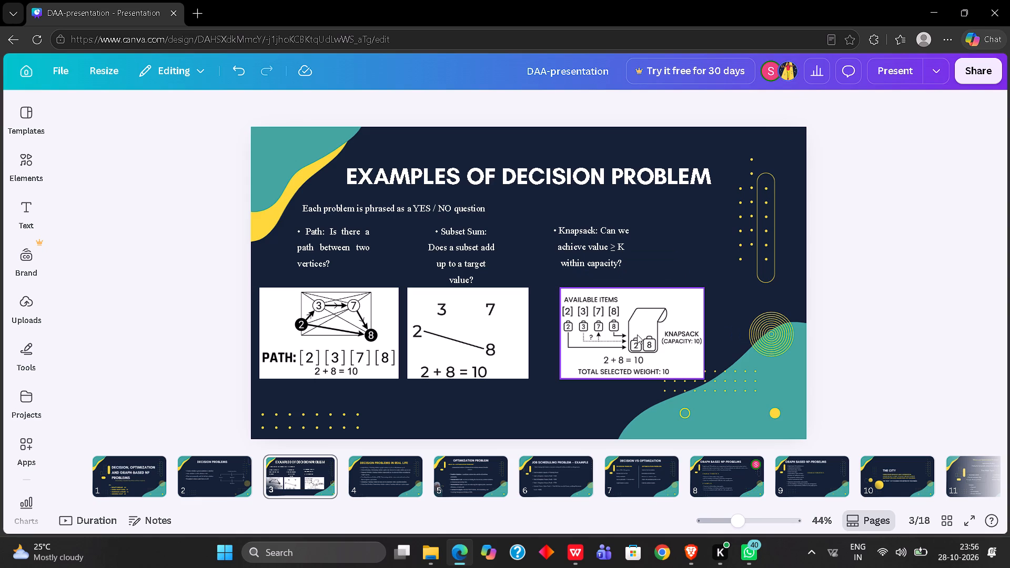
{"action": "key", "text": "shift+Left"}
{"action": "left_click", "coordinate": [637, 334]}
{"action": "key", "text": "shift+Left"}
{"action": "key", "text": "shift+Left"}
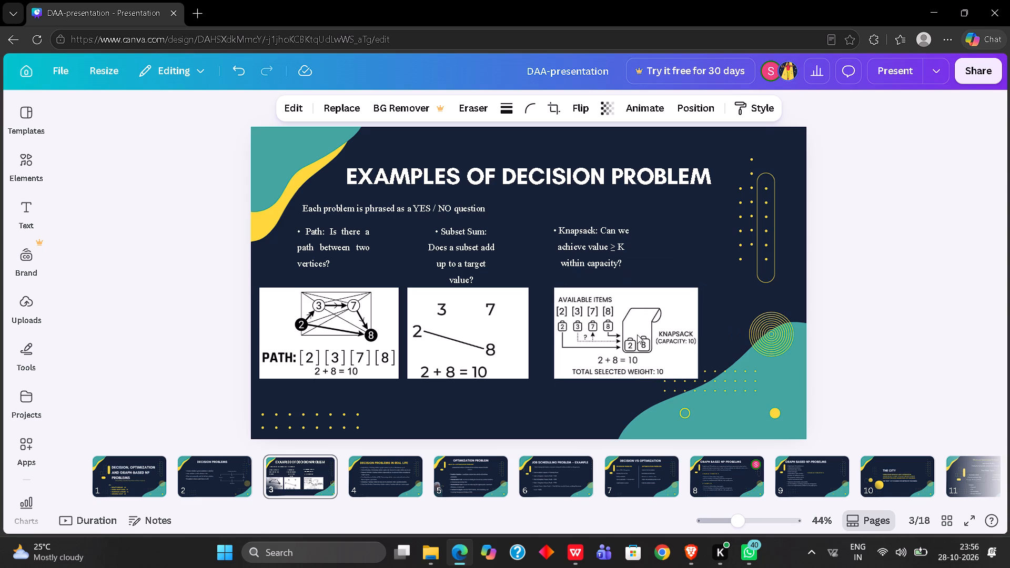
{"action": "key", "text": "shift+Left"}
{"action": "key", "text": "shift+Left"}
{"action": "key", "text": "shift+Left"}
{"action": "key", "text": "shift+Left"}
{"action": "key", "text": "shift+Left"}
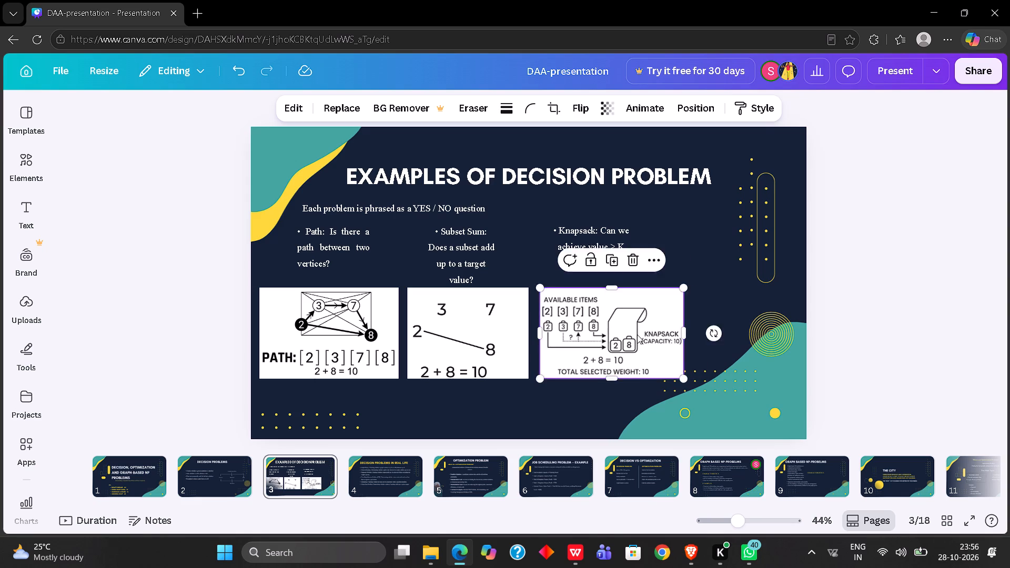
{"action": "key", "text": "shift+Up"}
{"action": "key", "text": "shift+Left"}
{"action": "key", "text": "shift+Down"}
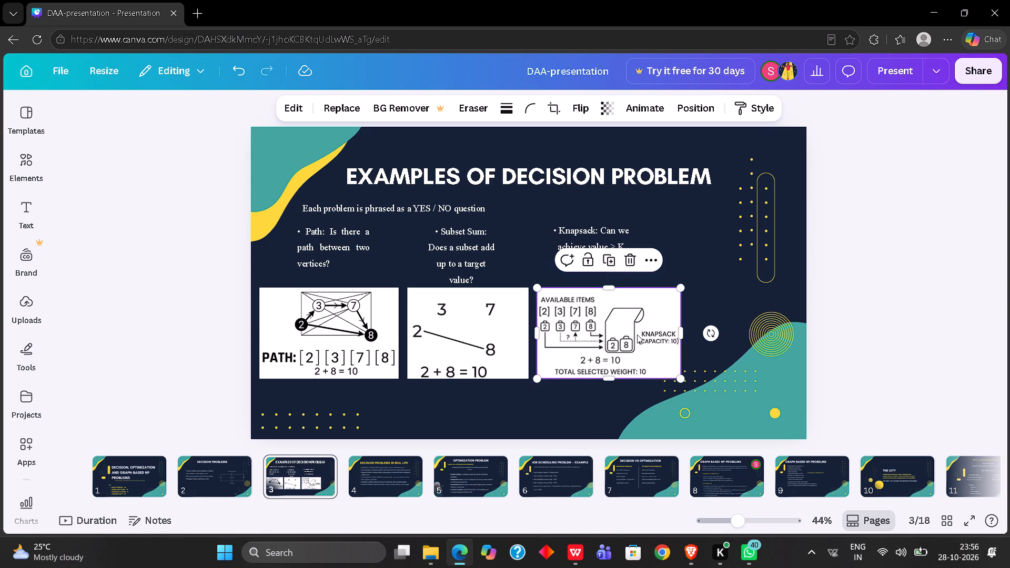
{"action": "left_click", "coordinate": [934, 315]}
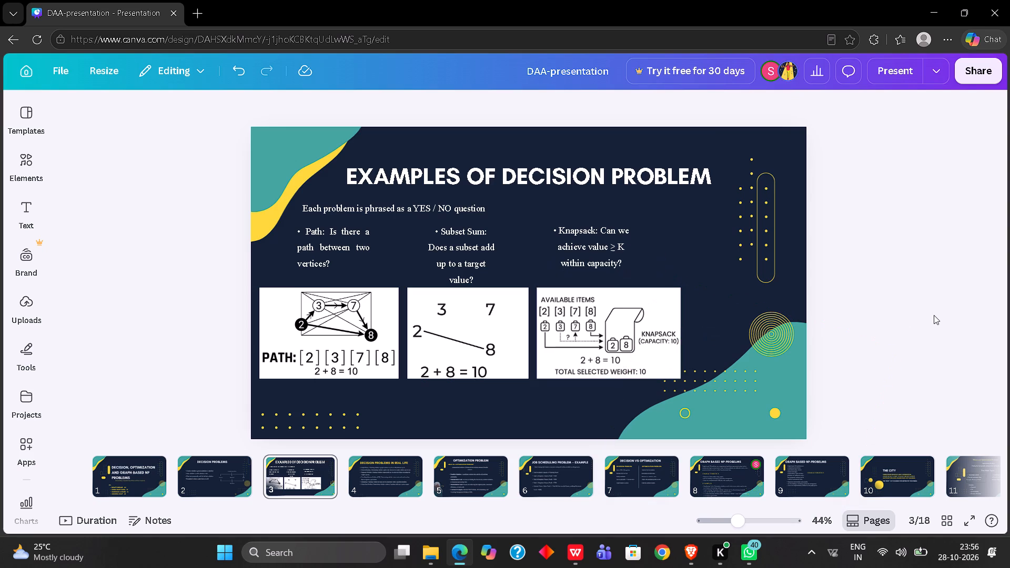
Move the Knapsack text slightly right so it sits centred above its diagram, keeping its height.
{"action": "left_click", "coordinate": [609, 252]}
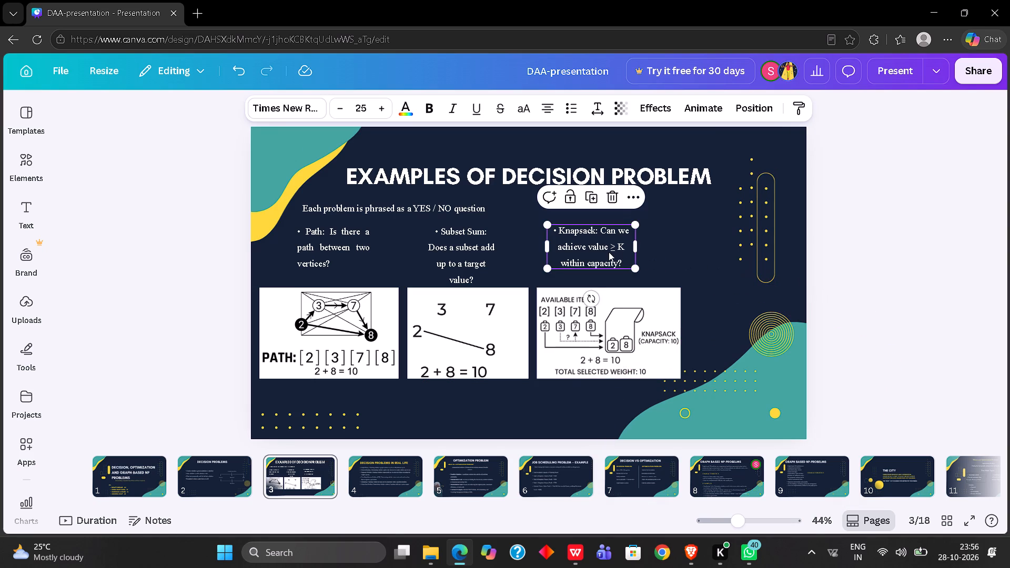
{"action": "key", "text": "shift+Right"}
{"action": "key", "text": "shift+Right"}
{"action": "key", "text": "shift+Right"}
{"action": "key", "text": "shift+Right"}
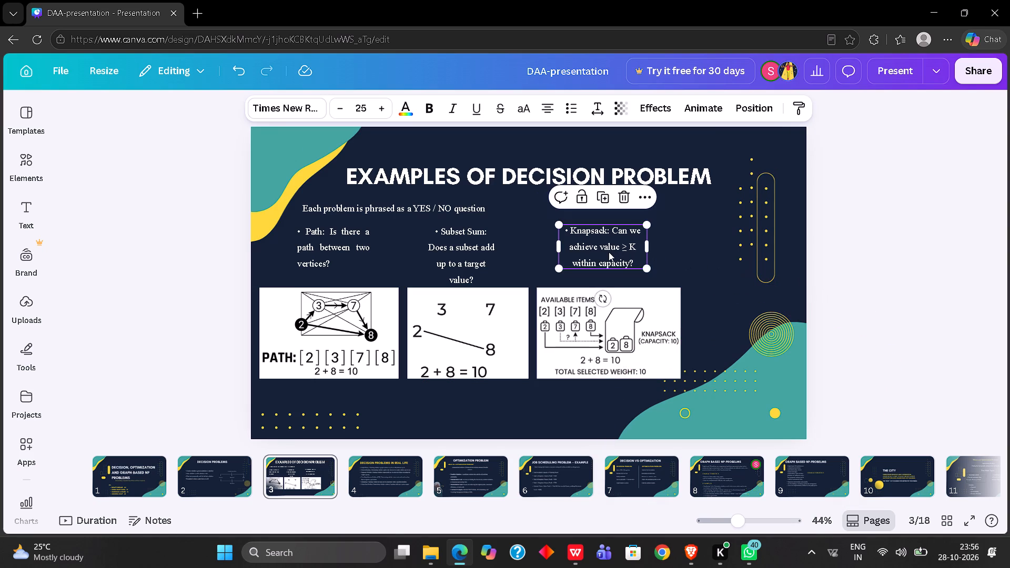
{"action": "key", "text": "shift+Right"}
{"action": "key", "text": "shift+Down"}
{"action": "key", "text": "shift+Up"}
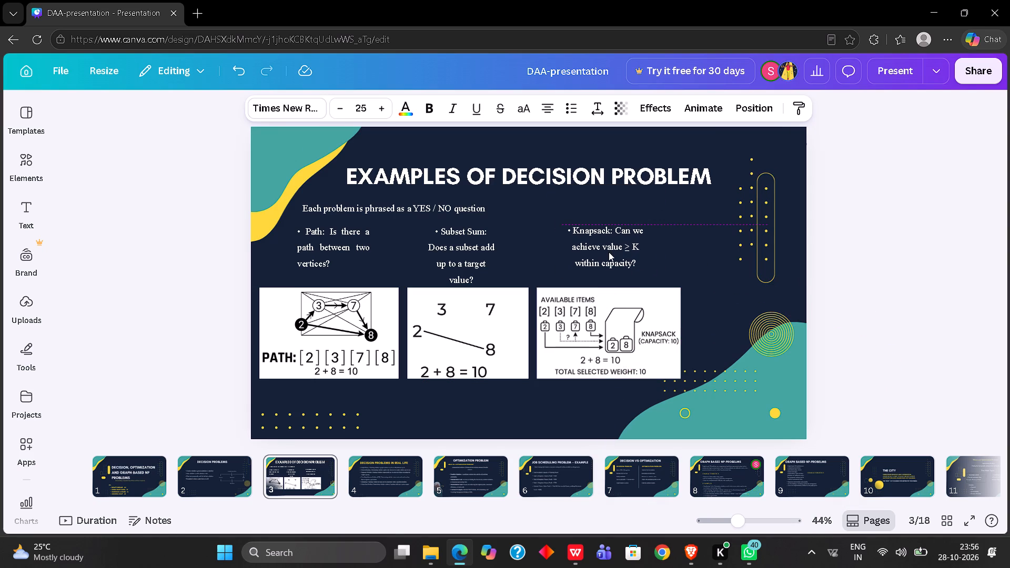
{"action": "left_click", "coordinate": [910, 307]}
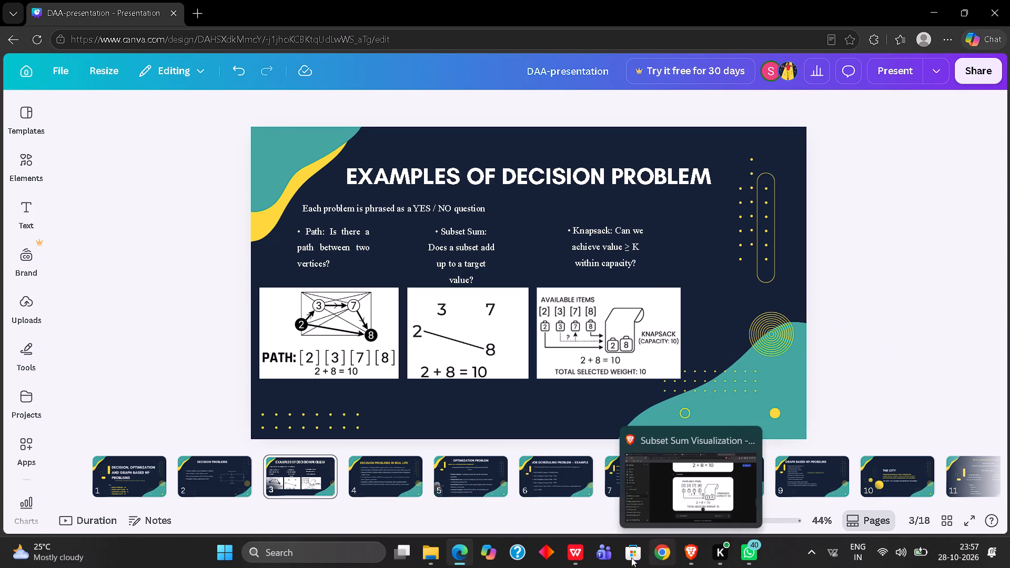
Copy the bullet "TSP: Is there a tour with distance ≤ K?" from daa_sample.pptx in WPS Office and paste it onto the Canva examples slide.
{"action": "left_click", "coordinate": [568, 565]}
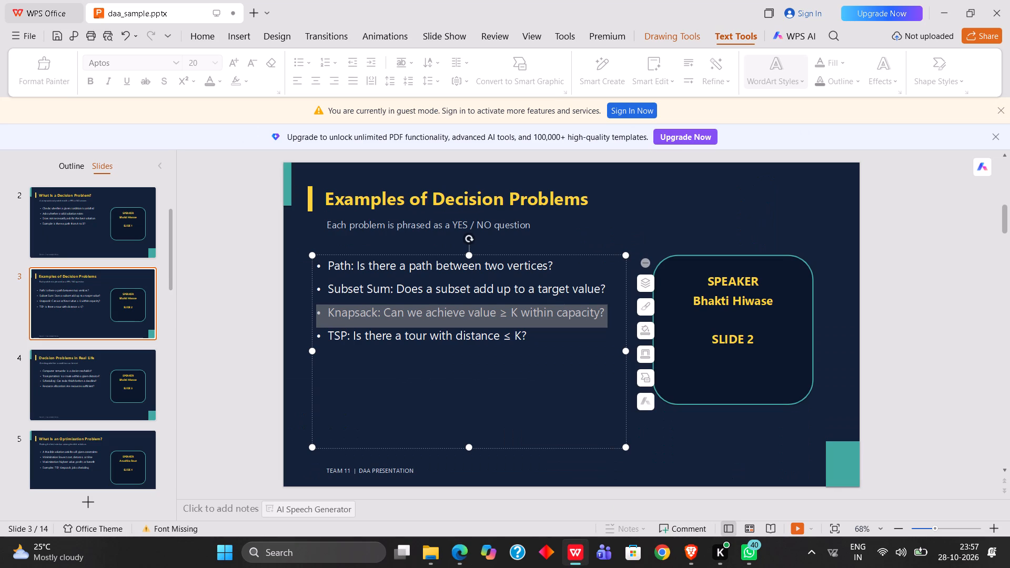
{"action": "left_click", "coordinate": [553, 346]}
{"action": "left_click", "coordinate": [537, 337]}
{"action": "left_click_drag", "start_coordinate": [537, 337], "coordinate": [483, 333]}
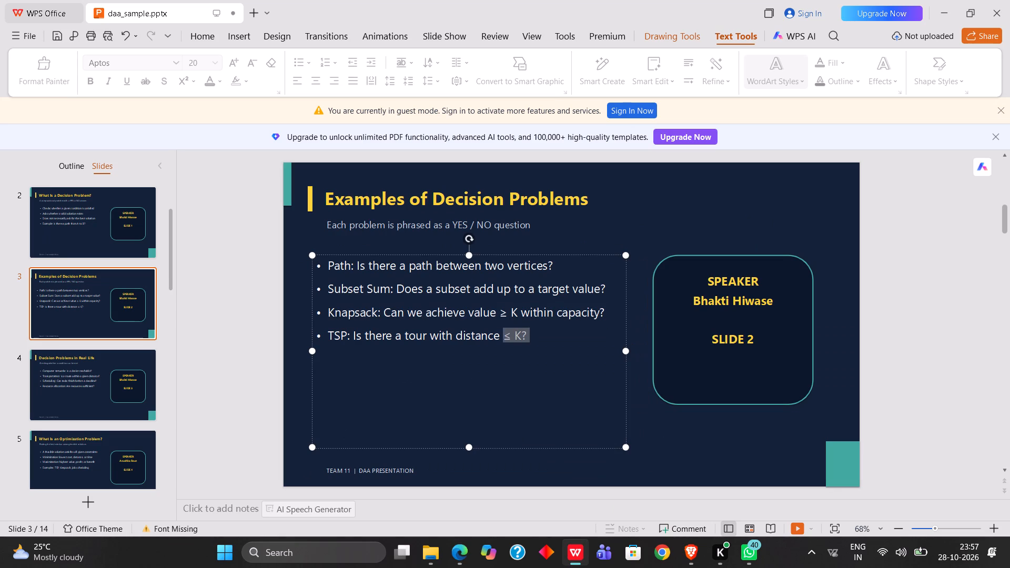
{"action": "left_click_drag", "start_coordinate": [483, 333], "coordinate": [314, 340]}
{"action": "key", "text": "ctrl+c"}
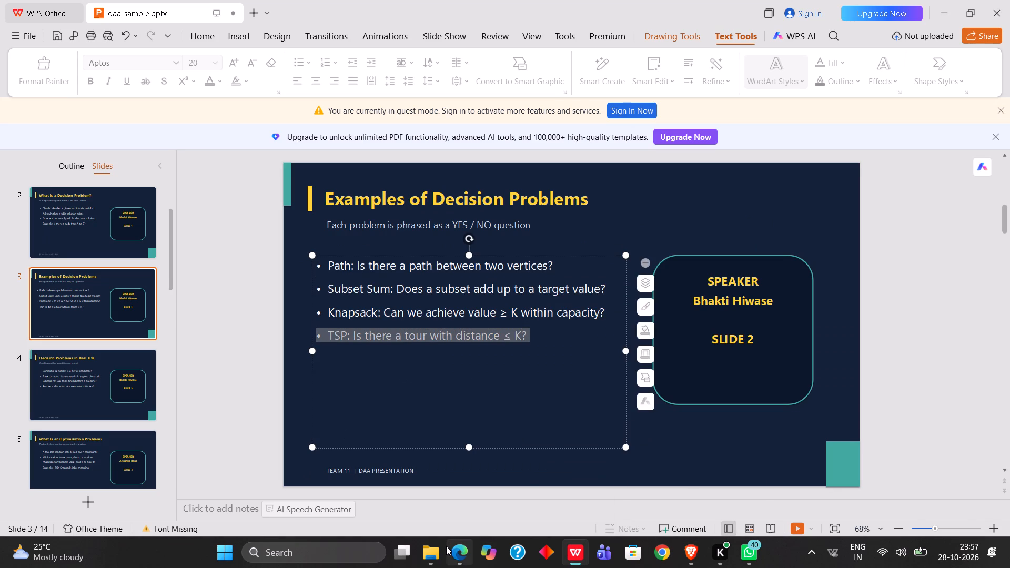
{"action": "left_click", "coordinate": [462, 551]}
{"action": "key", "text": "ctrl+v"}
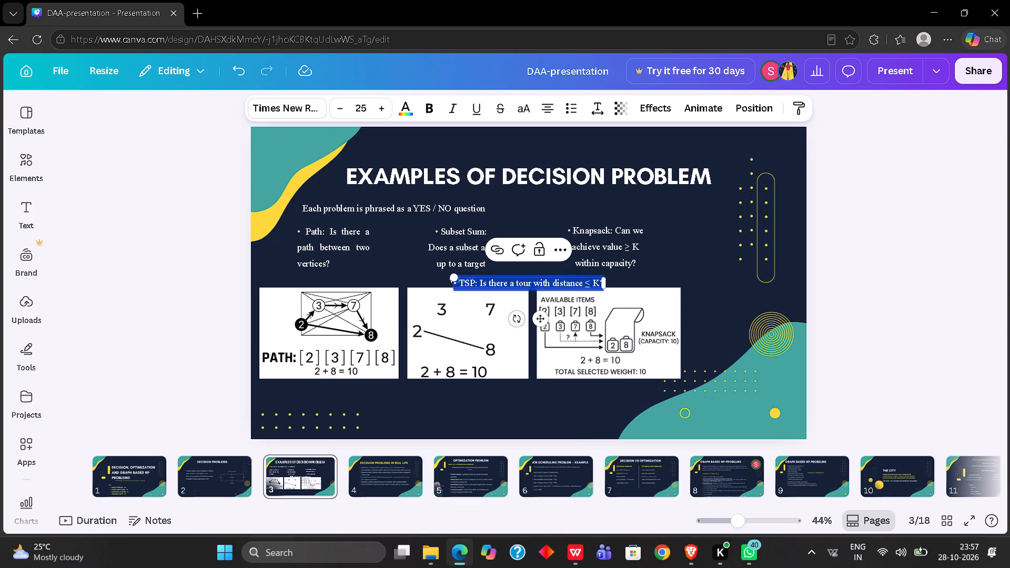
{"action": "left_click", "coordinate": [855, 315]}
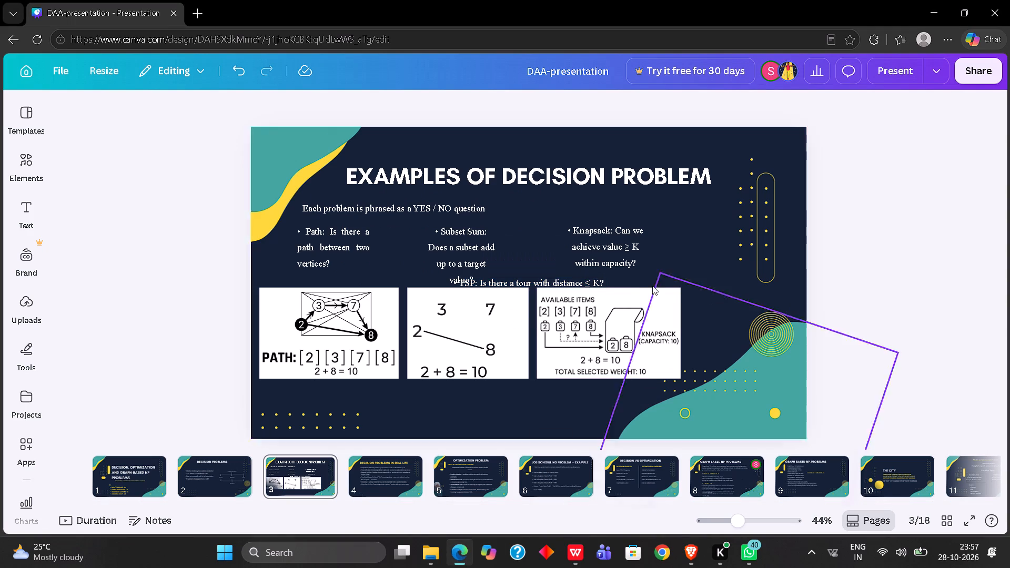
Raise the TSP text until it is level with the first line of the Knapsack text.
{"action": "left_click", "coordinate": [591, 285]}
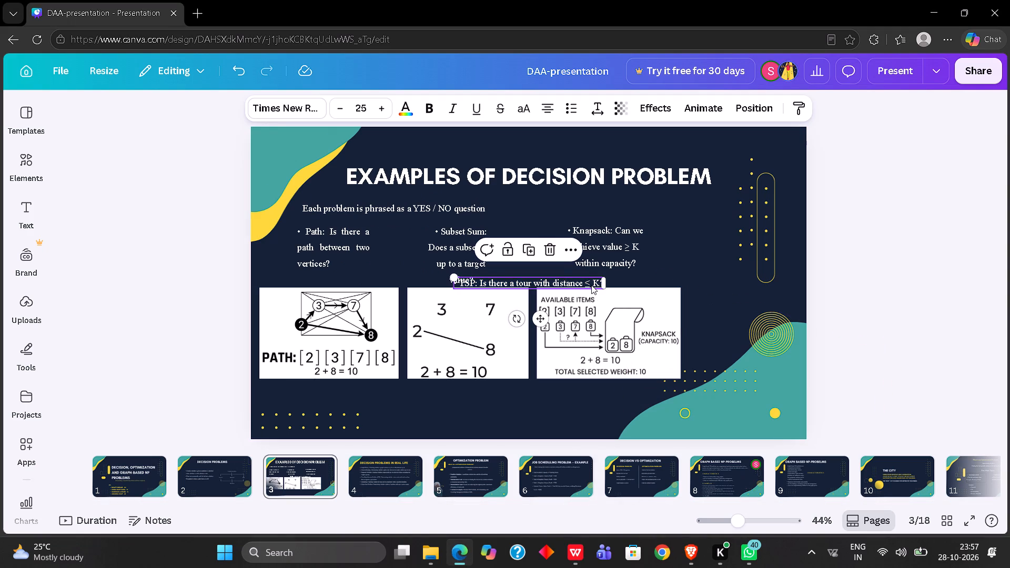
{"action": "key", "text": "shift+Up"}
{"action": "key", "text": "shift+Up"}
{"action": "key", "text": "shift+Up"}
{"action": "key", "text": "shift+Up"}
{"action": "key", "text": "shift+Up"}
{"action": "key", "text": "shift+Up"}
{"action": "key", "text": "shift+Up"}
{"action": "key", "text": "shift+Up"}
{"action": "key", "text": "shift+Up"}
{"action": "key", "text": "shift+Up"}
{"action": "key", "text": "shift+Up"}
{"action": "key", "text": "shift+Up"}
{"action": "key", "text": "shift+Up"}
{"action": "key", "text": "shift+Up"}
{"action": "key", "text": "shift+Up"}
{"action": "key", "text": "shift+Up"}
{"action": "key", "text": "shift+Up"}
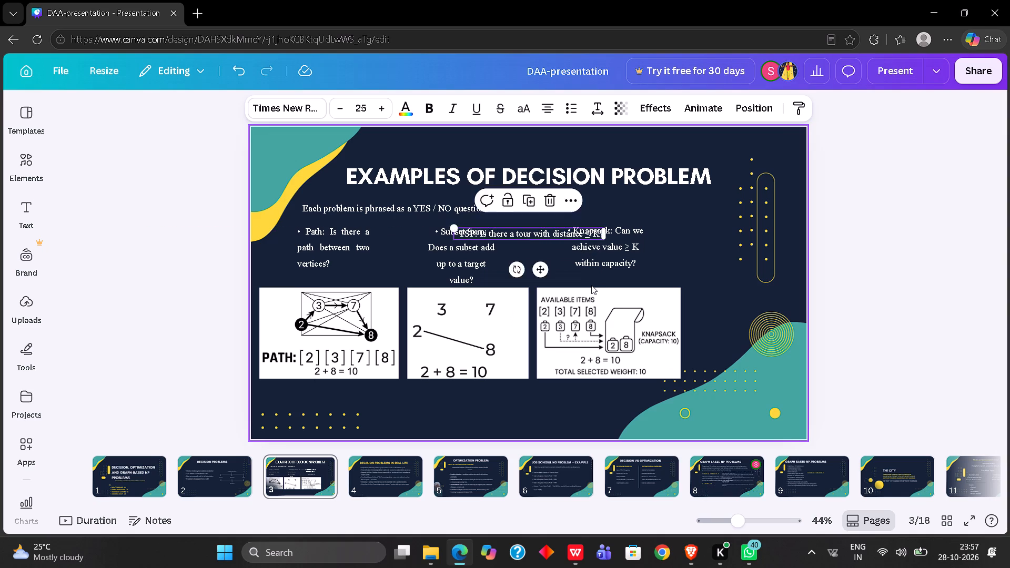
{"action": "key", "text": "Up"}
{"action": "key", "text": "Up"}
{"action": "key", "text": "Up"}
{"action": "key", "text": "Up"}
{"action": "key", "text": "Up"}
{"action": "key", "text": "Up"}
{"action": "key", "text": "Up"}
{"action": "key", "text": "Up"}
{"action": "key", "text": "Up"}
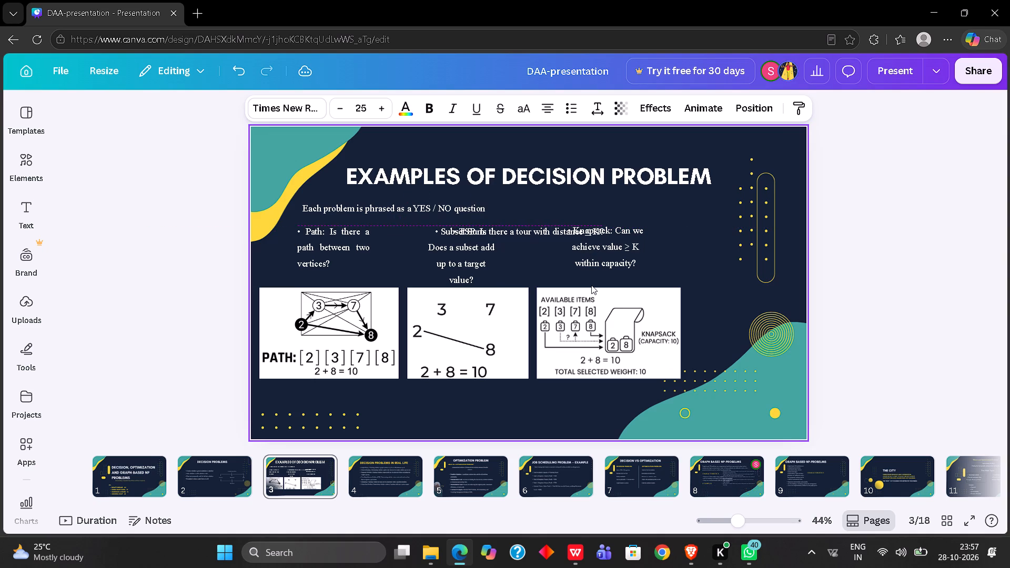
{"action": "key", "text": "Up"}
{"action": "key", "text": "Up"}
{"action": "key", "text": "Up"}
{"action": "key", "text": "Up"}
{"action": "key", "text": "Down"}
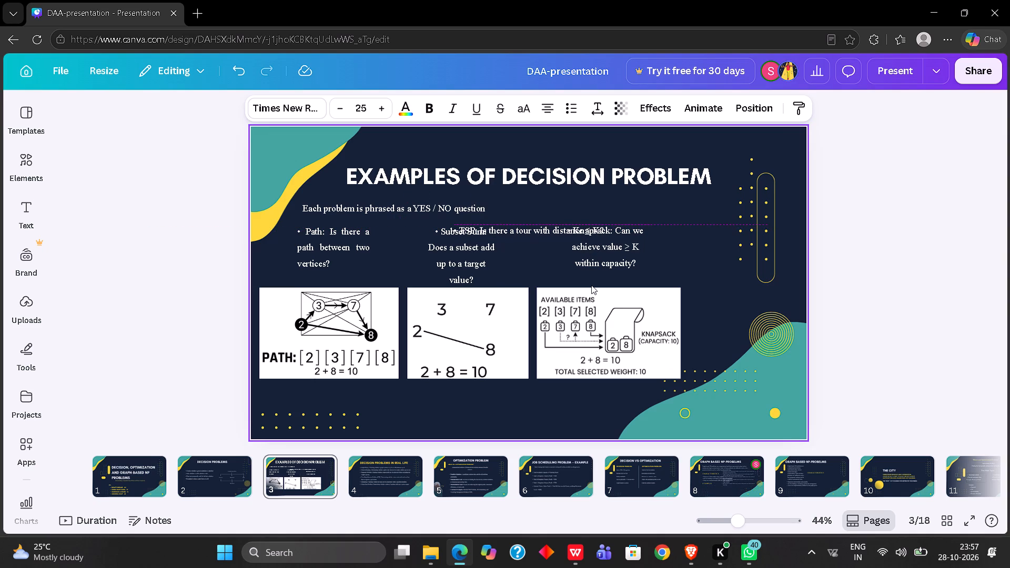
Move the TSP text right until it clears the Knapsack text while staying within the slide's right edge.
{"action": "key", "text": "shift+Right"}
{"action": "key", "text": "shift+Right"}
{"action": "key", "text": "shift+Right"}
{"action": "key", "text": "shift+Right"}
{"action": "key", "text": "shift+Right"}
{"action": "key", "text": "shift+Right"}
{"action": "key", "text": "shift+Right"}
{"action": "key", "text": "shift+Right"}
{"action": "key", "text": "shift+Right"}
{"action": "key", "text": "shift+Right"}
{"action": "key", "text": "shift+Right"}
{"action": "key", "text": "shift+Right"}
{"action": "key", "text": "shift+Right"}
{"action": "key", "text": "shift+Right"}
{"action": "key", "text": "shift+Right"}
{"action": "key", "text": "shift+Right"}
{"action": "key", "text": "shift+Right"}
{"action": "key", "text": "shift+Right"}
{"action": "key", "text": "shift+Right"}
{"action": "key", "text": "shift+Right"}
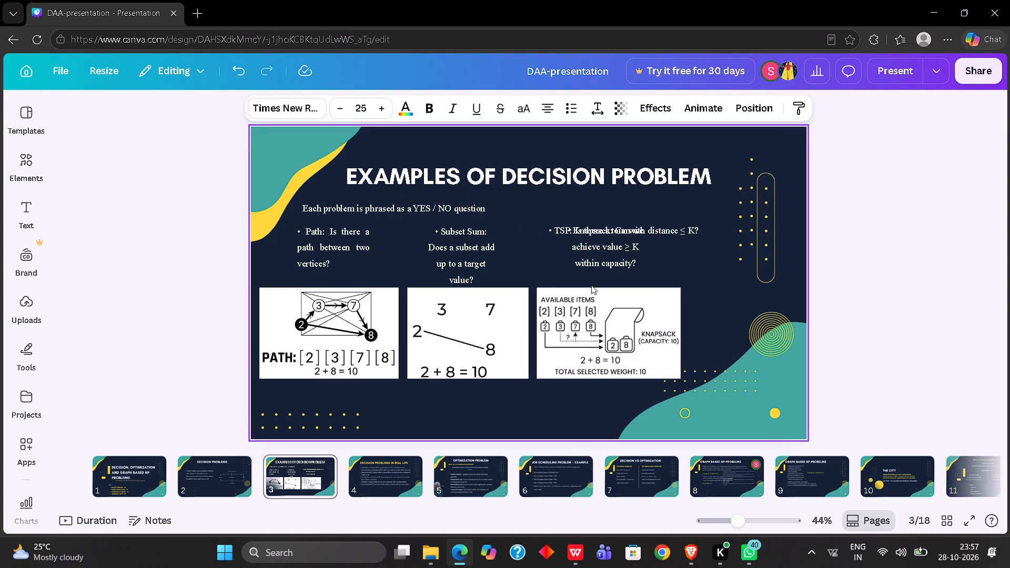
{"action": "key", "text": "shift+Right"}
{"action": "key", "text": "shift+Right"}
{"action": "key", "text": "shift+Right"}
{"action": "key", "text": "shift+Right"}
{"action": "key", "text": "shift+Right"}
{"action": "key", "text": "shift+Right"}
{"action": "key", "text": "shift+Right"}
{"action": "key", "text": "shift+Right"}
{"action": "key", "text": "shift+Right"}
{"action": "key", "text": "shift+Right"}
{"action": "key", "text": "shift+Right"}
{"action": "key", "text": "shift+Right"}
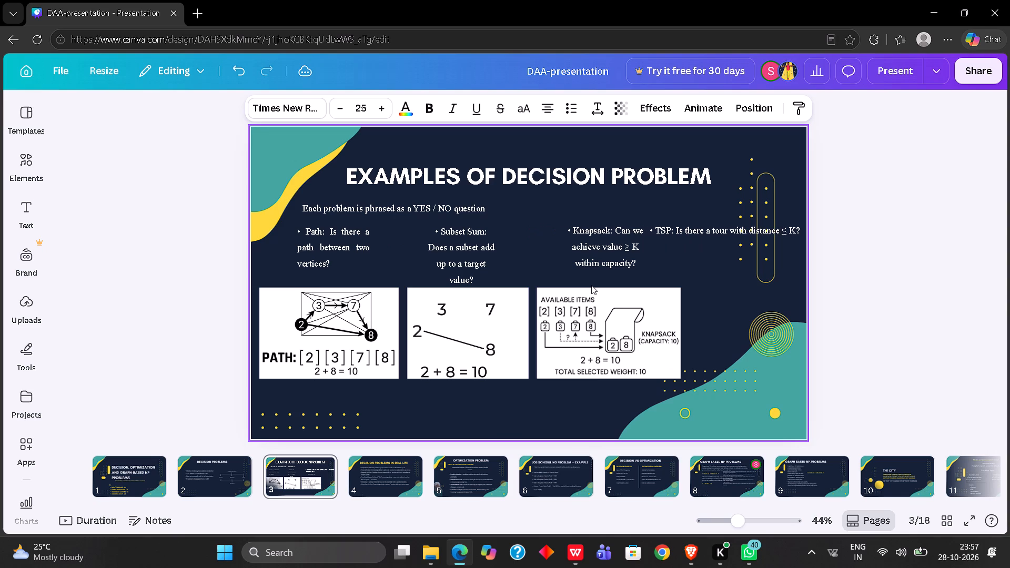
{"action": "key", "text": "shift+Right"}
{"action": "key", "text": "shift+Right"}
{"action": "key", "text": "shift+Right"}
{"action": "key", "text": "shift+Left"}
{"action": "key", "text": "shift+Left"}
{"action": "key", "text": "shift+Left"}
{"action": "key", "text": "shift+Left"}
{"action": "key", "text": "shift+Left"}
{"action": "key", "text": "shift+Left"}
{"action": "key", "text": "shift+Left"}
{"action": "key", "text": "shift+Left"}
{"action": "key", "text": "shift+Left"}
{"action": "key", "text": "shift+Left"}
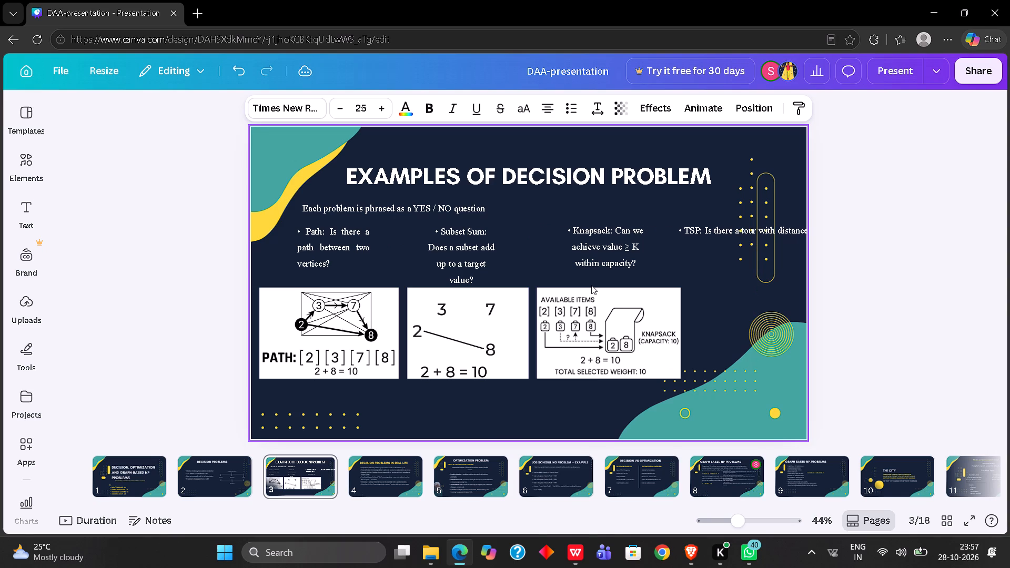
{"action": "key", "text": "shift+Left"}
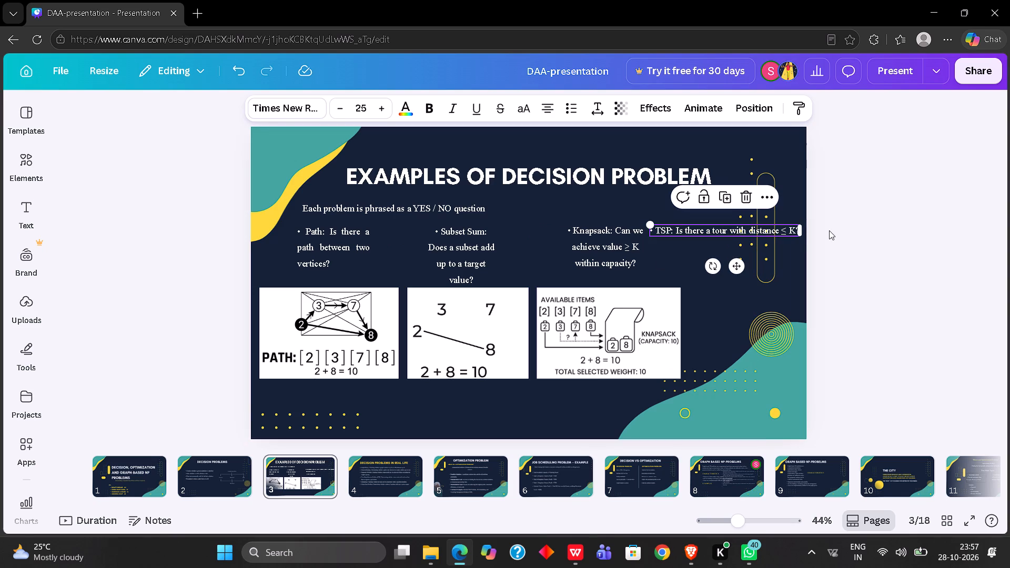
Narrow the TSP text box so its text wraps onto three lines.
{"action": "left_click_drag", "start_coordinate": [801, 231], "coordinate": [750, 231]}
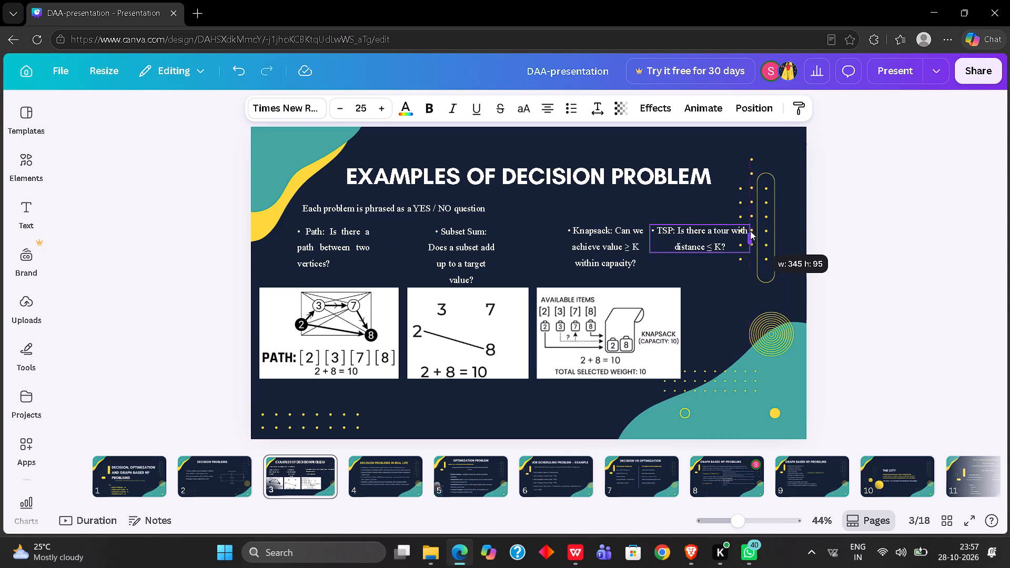
{"action": "left_click_drag", "start_coordinate": [750, 231], "coordinate": [720, 232]}
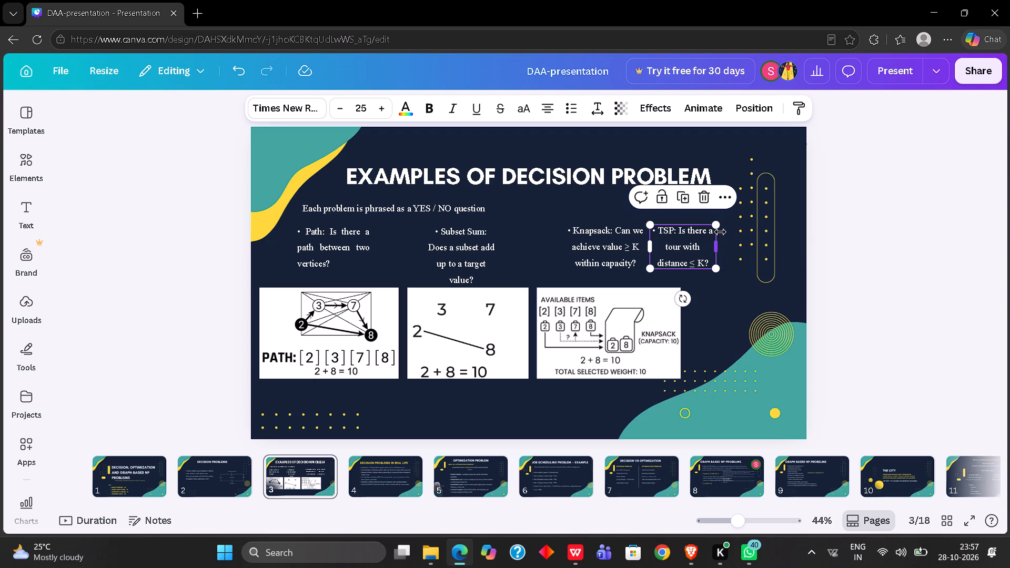
Move the wrapped TSP text further right, close to the slide's right edge, as the fourth column.
{"action": "key", "text": "shift+Right"}
{"action": "key", "text": "shift+Right"}
{"action": "key", "text": "shift+Right"}
{"action": "key", "text": "shift+Right"}
{"action": "key", "text": "shift+Right"}
{"action": "key", "text": "shift+Right"}
{"action": "key", "text": "shift+Right"}
{"action": "key", "text": "shift+Right"}
{"action": "key", "text": "shift+Right"}
{"action": "key", "text": "shift+Right"}
{"action": "key", "text": "shift+Right"}
{"action": "key", "text": "shift+Right"}
{"action": "key", "text": "shift+Right"}
{"action": "key", "text": "shift+Right"}
{"action": "key", "text": "shift+Right"}
{"action": "key", "text": "shift+Right"}
{"action": "key", "text": "shift+Right"}
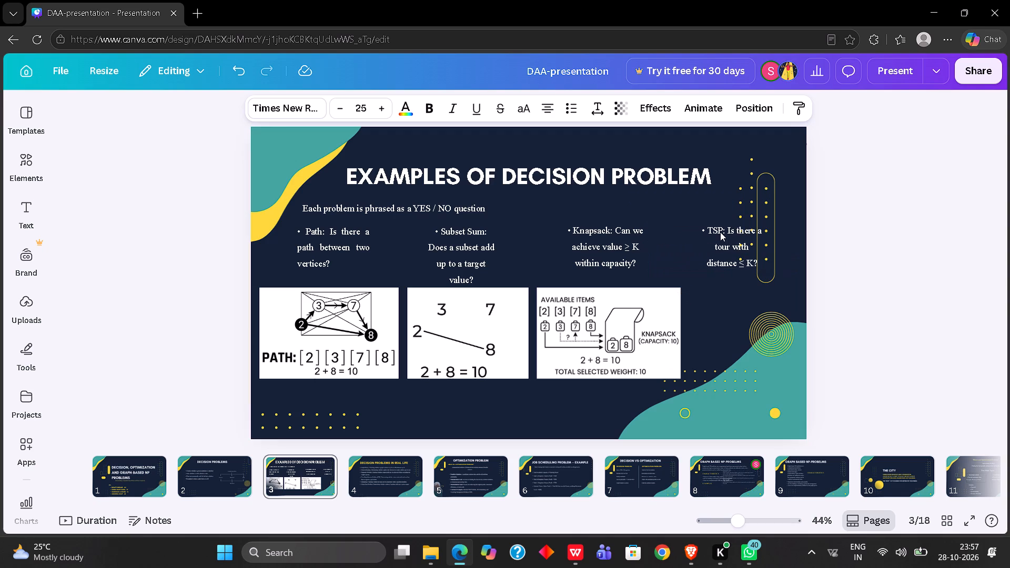
{"action": "key", "text": "shift+Right"}
{"action": "key", "text": "shift+Right"}
{"action": "key", "text": "shift+Right"}
{"action": "key", "text": "shift+Right"}
{"action": "key", "text": "shift+Right"}
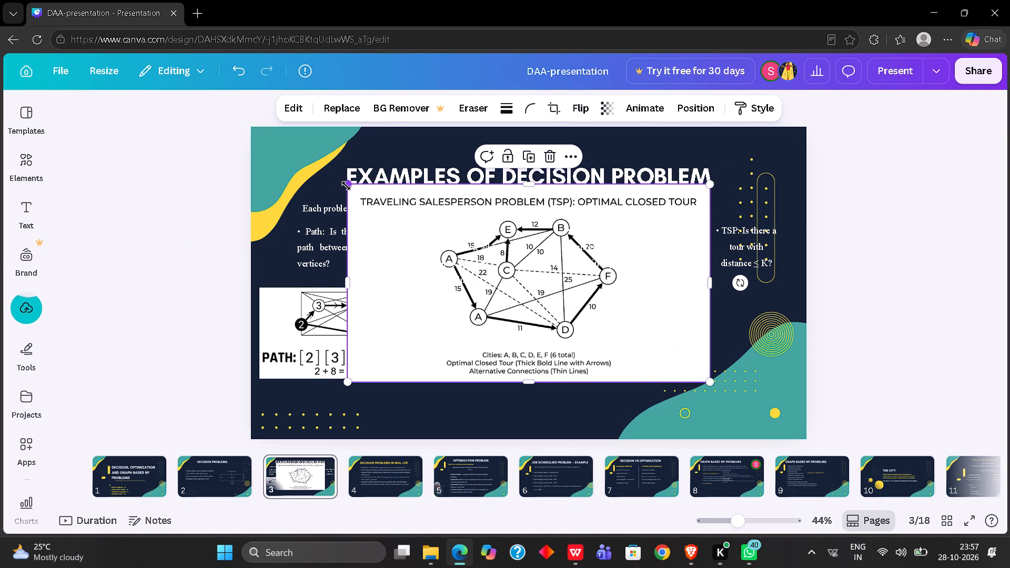
Scale the TSP diagram down to about 597 × 326, with its top edge aligned to the other diagrams.
{"action": "left_click_drag", "start_coordinate": [346, 186], "coordinate": [540, 286]}
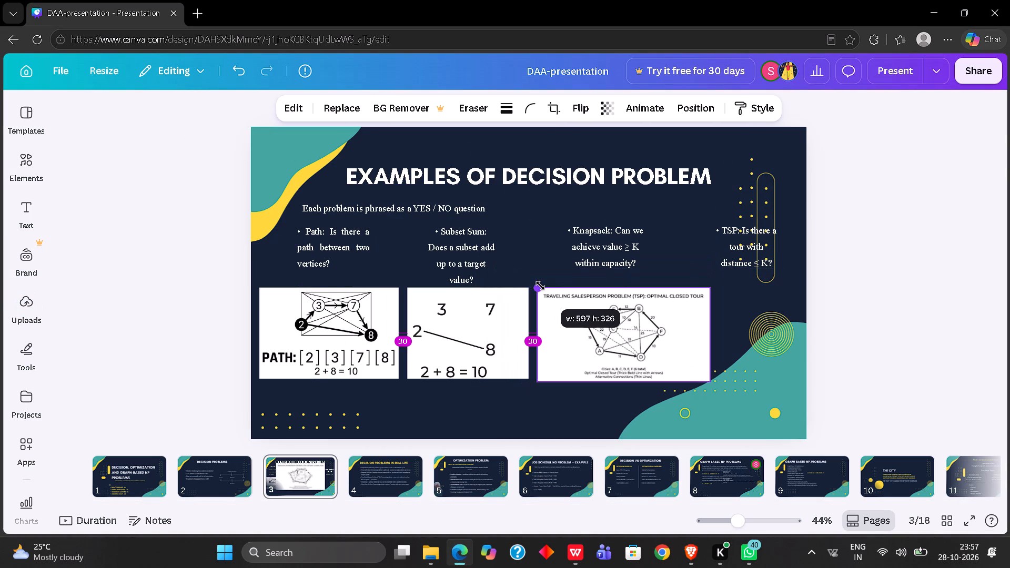
{"action": "left_click_drag", "start_coordinate": [540, 286], "coordinate": [547, 286]}
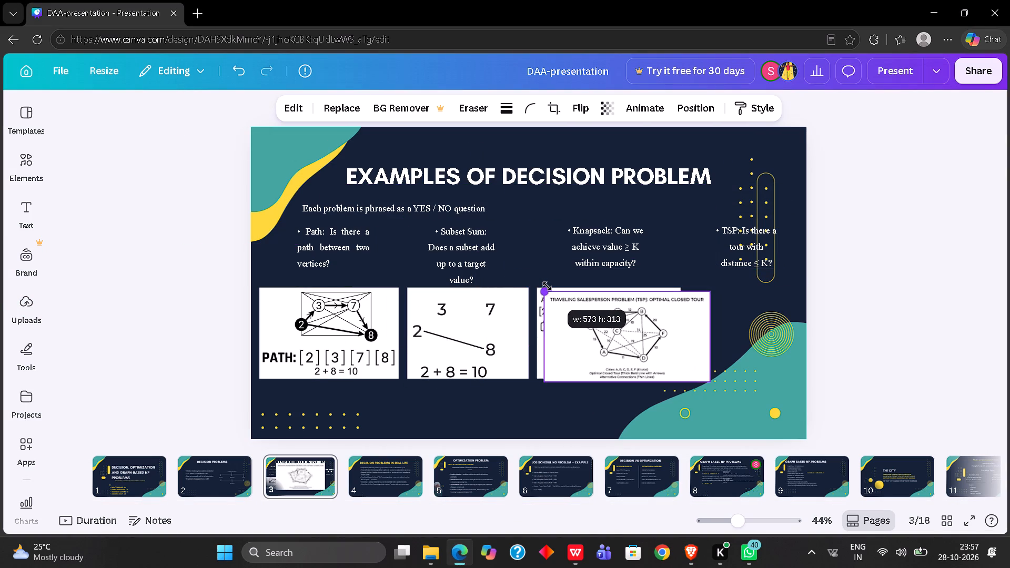
{"action": "left_click_drag", "start_coordinate": [547, 286], "coordinate": [539, 282]}
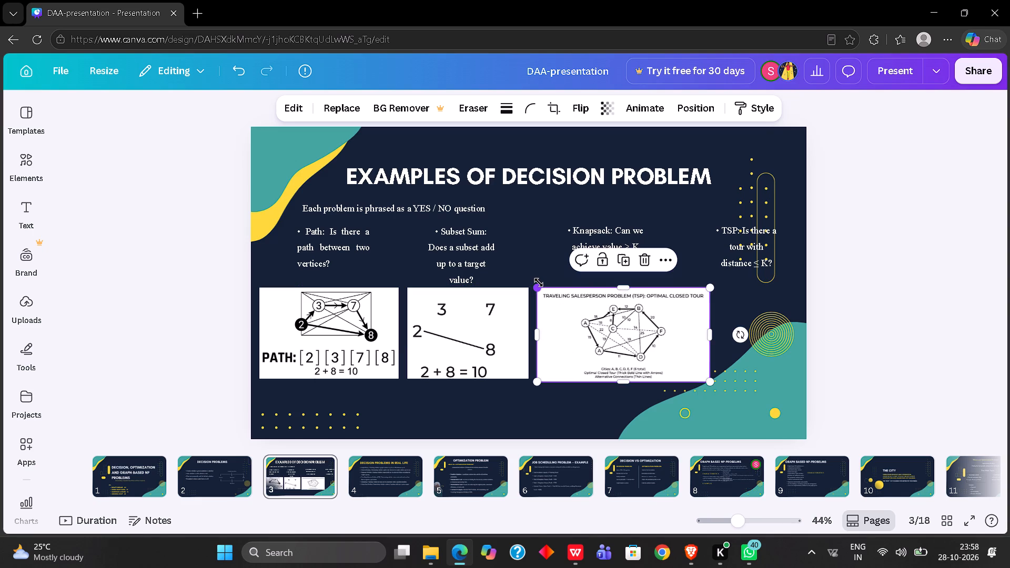
Crop the TSP diagram's bottom edge up so it lines up with the bottom of the other diagrams.
{"action": "left_click", "coordinate": [621, 379]}
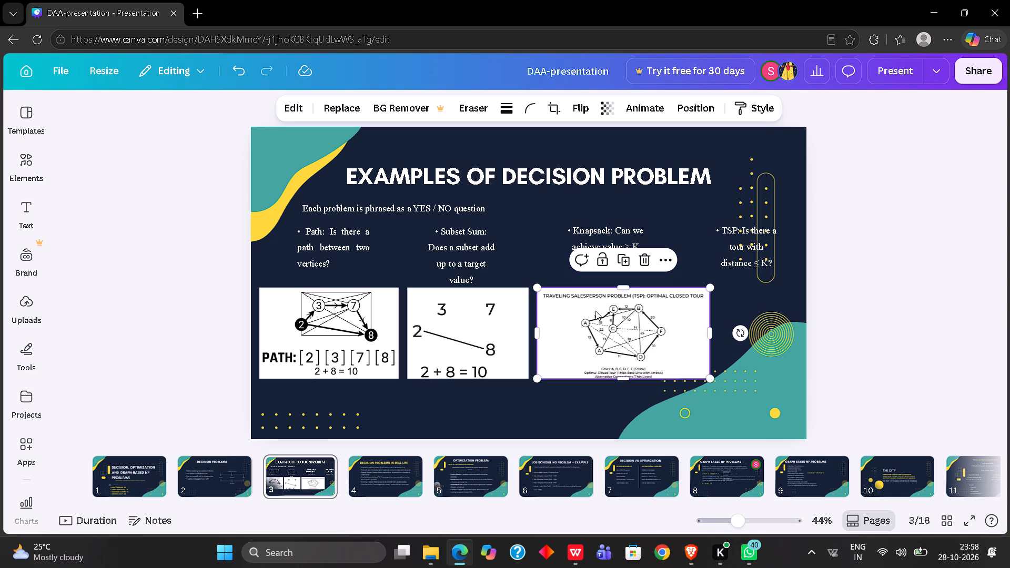
Shift the TSP diagram horizontally toward the fourth column, keeping it fully on the slide and partly overlapping the Knapsack diagram.
{"action": "key", "text": "shift+Right"}
{"action": "key", "text": "shift+Right"}
{"action": "key", "text": "shift+Right"}
{"action": "key", "text": "shift+Right"}
{"action": "key", "text": "shift+Right"}
{"action": "key", "text": "shift+Right"}
{"action": "key", "text": "shift+Right"}
{"action": "key", "text": "shift+Right"}
{"action": "key", "text": "shift+Right"}
{"action": "key", "text": "shift+Right"}
{"action": "key", "text": "shift+Right"}
{"action": "key", "text": "shift+Right"}
{"action": "key", "text": "shift+Right"}
{"action": "key", "text": "shift+Right"}
{"action": "key", "text": "shift+Right"}
{"action": "key", "text": "shift+Right"}
{"action": "key", "text": "shift+Right"}
{"action": "key", "text": "shift+Right"}
{"action": "key", "text": "shift+Right"}
{"action": "key", "text": "shift+Right"}
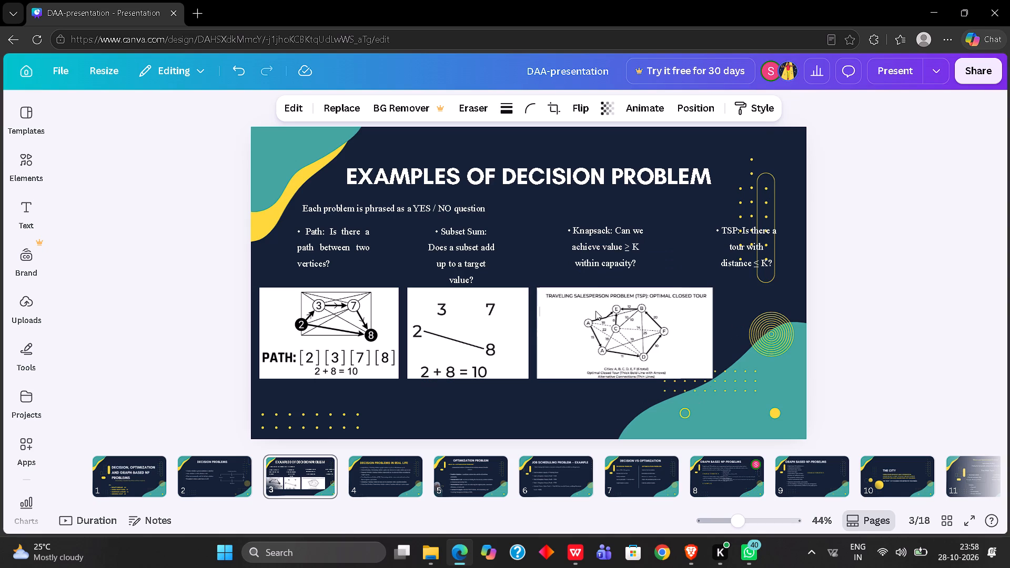
{"action": "key", "text": "shift+Right"}
{"action": "key", "text": "shift+Right"}
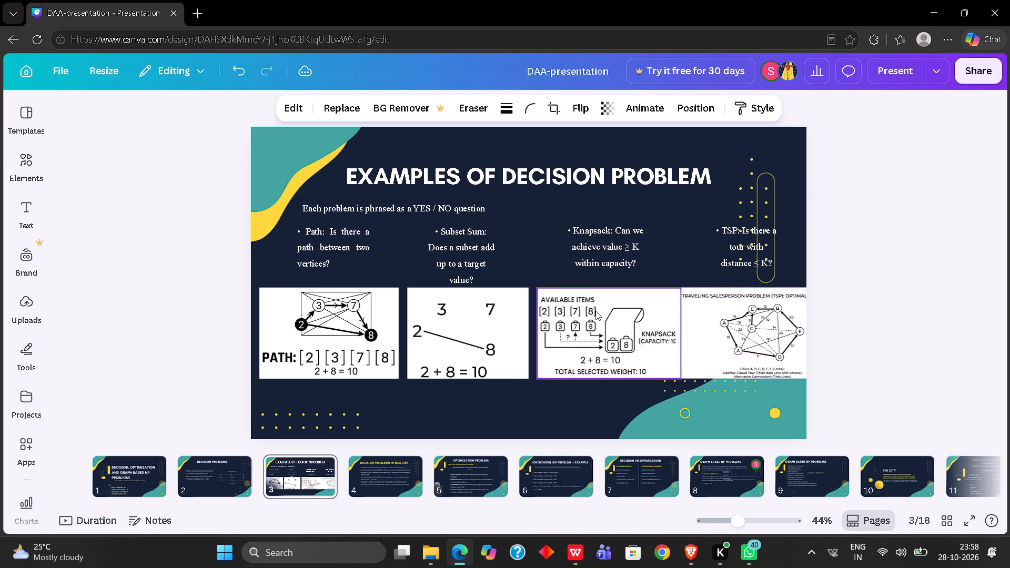
{"action": "key", "text": "shift+Left"}
{"action": "key", "text": "shift+Left"}
{"action": "key", "text": "shift+Left"}
{"action": "key", "text": "shift+Left"}
{"action": "key", "text": "shift+Left"}
{"action": "key", "text": "shift+Left"}
{"action": "key", "text": "shift+Left"}
{"action": "key", "text": "shift+Left"}
{"action": "key", "text": "shift+Left"}
{"action": "key", "text": "shift+Left"}
{"action": "key", "text": "shift+Left"}
{"action": "key", "text": "shift+Left"}
{"action": "key", "text": "shift+Left"}
{"action": "key", "text": "shift+Left"}
{"action": "key", "text": "shift+Left"}
{"action": "key", "text": "shift+Left"}
{"action": "key", "text": "shift+Left"}
{"action": "key", "text": "shift+Left"}
{"action": "key", "text": "shift+Left"}
{"action": "key", "text": "shift+Left"}
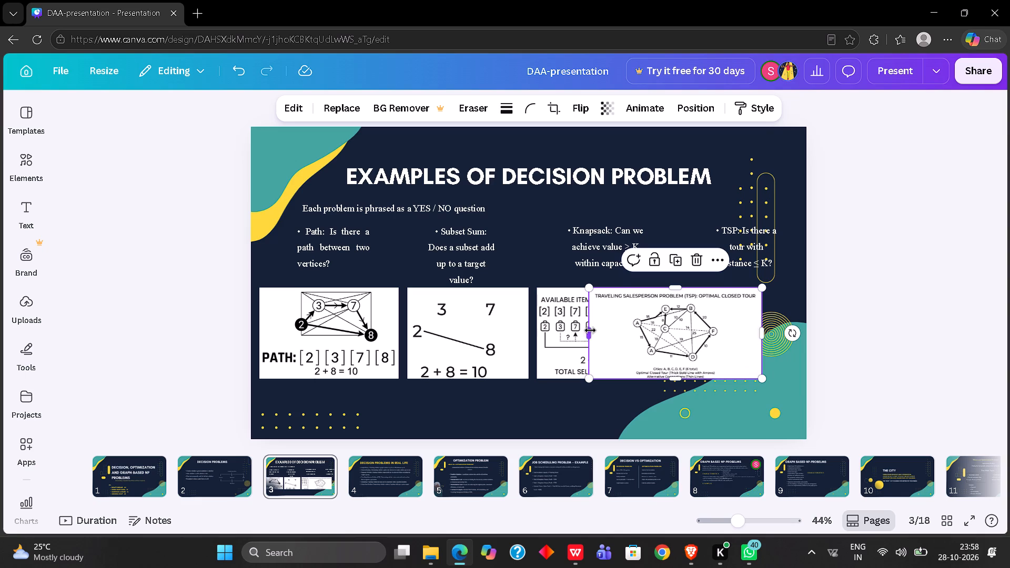
{"action": "left_click_drag", "start_coordinate": [590, 330], "coordinate": [595, 330]}
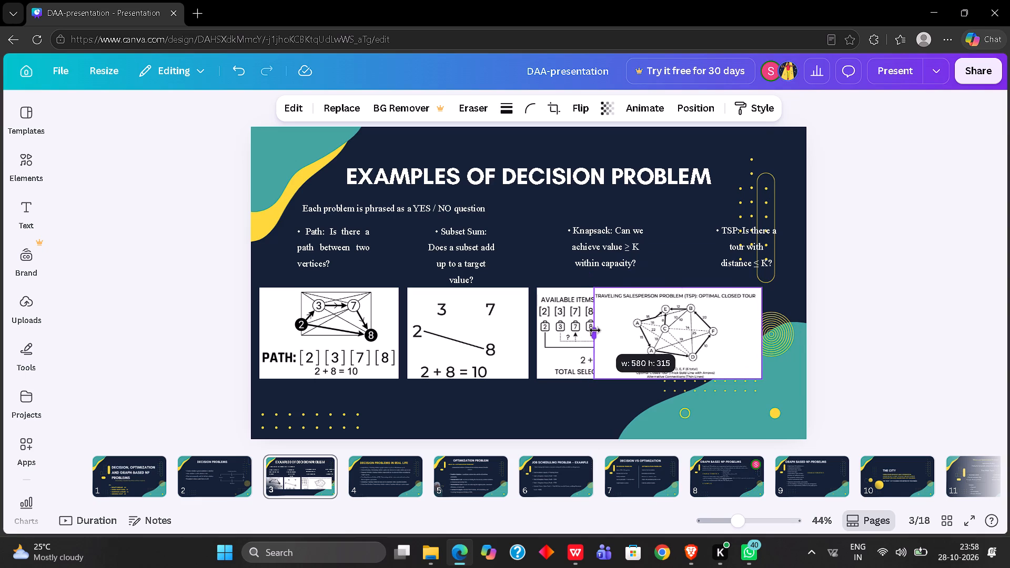
{"action": "left_click_drag", "start_coordinate": [595, 330], "coordinate": [596, 331]}
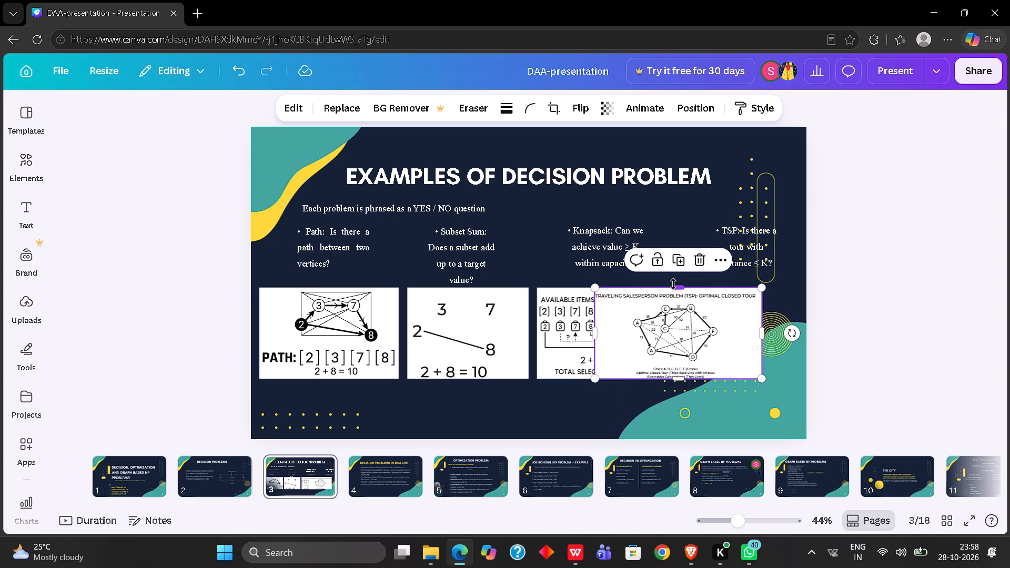
{"action": "left_click_drag", "start_coordinate": [673, 284], "coordinate": [678, 297]}
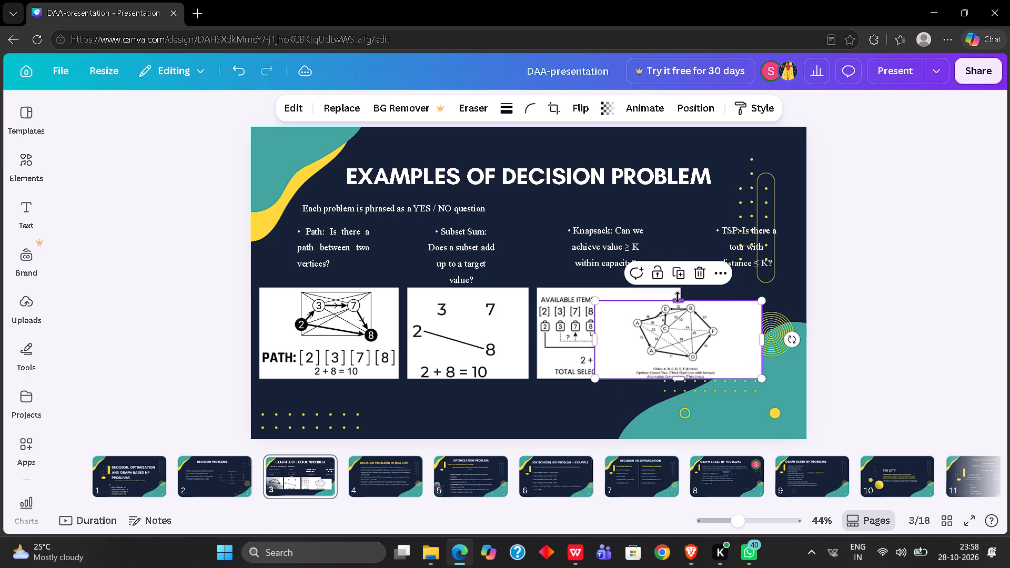
{"action": "left_click_drag", "start_coordinate": [596, 340], "coordinate": [614, 343]}
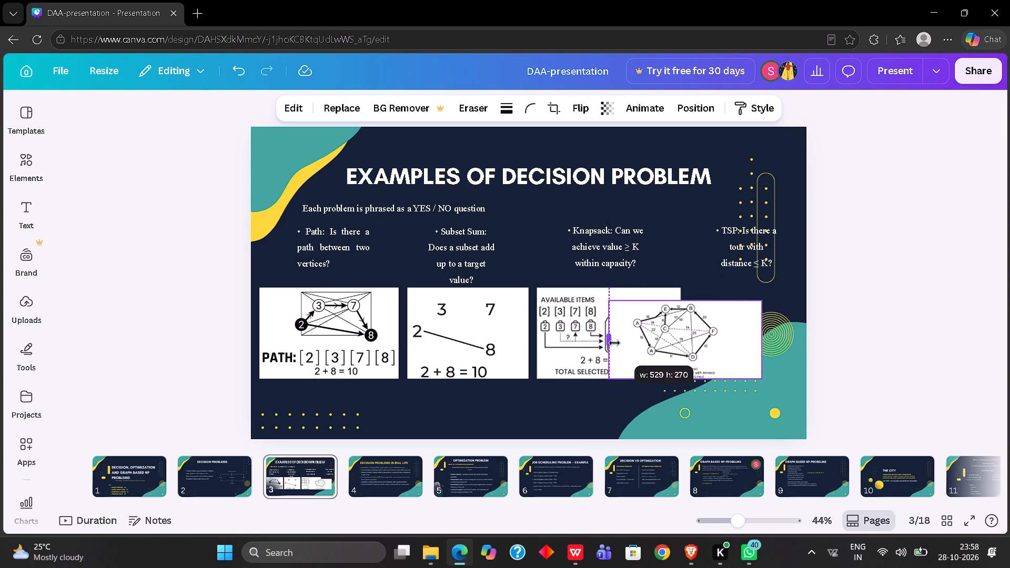
{"action": "left_click_drag", "start_coordinate": [614, 343], "coordinate": [627, 343]}
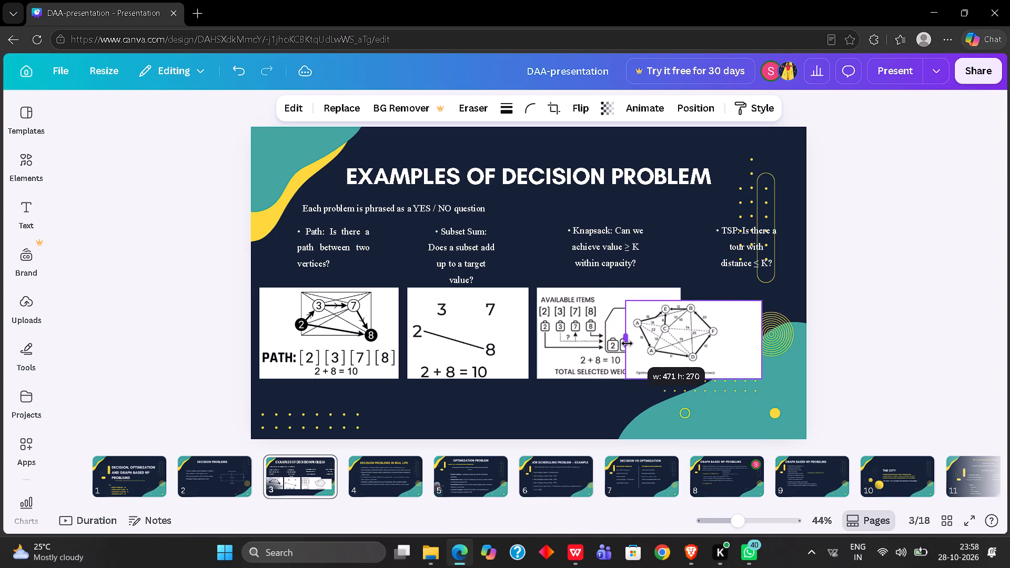
{"action": "left_click_drag", "start_coordinate": [627, 343], "coordinate": [629, 343]}
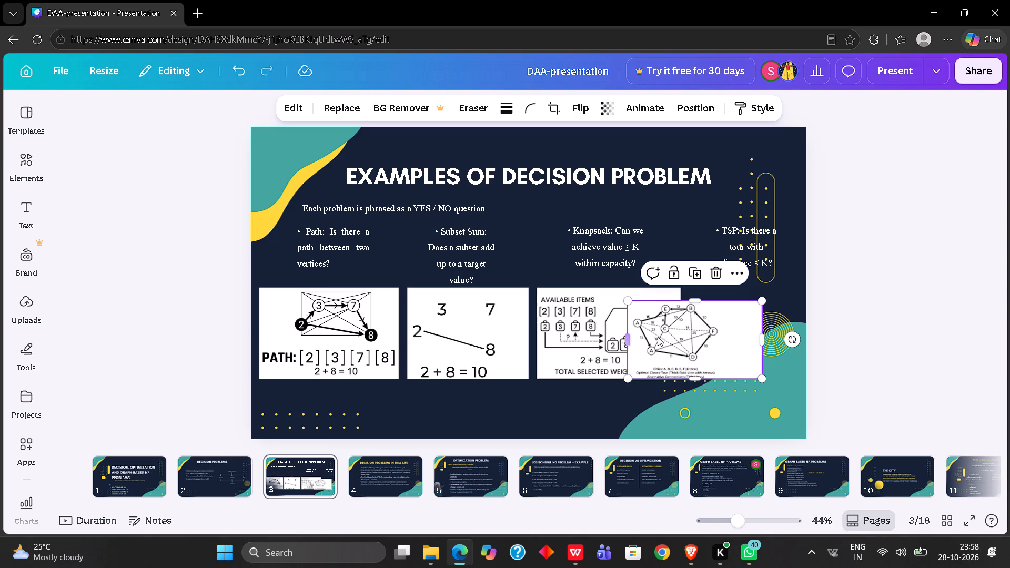
{"action": "left_click_drag", "start_coordinate": [764, 337], "coordinate": [746, 337]}
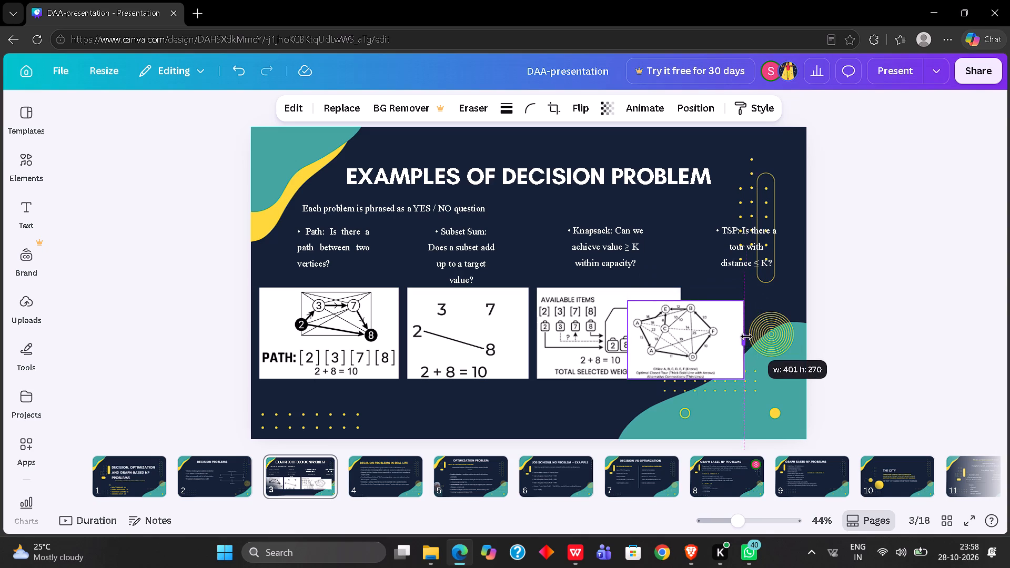
{"action": "left_click_drag", "start_coordinate": [746, 337], "coordinate": [751, 336]}
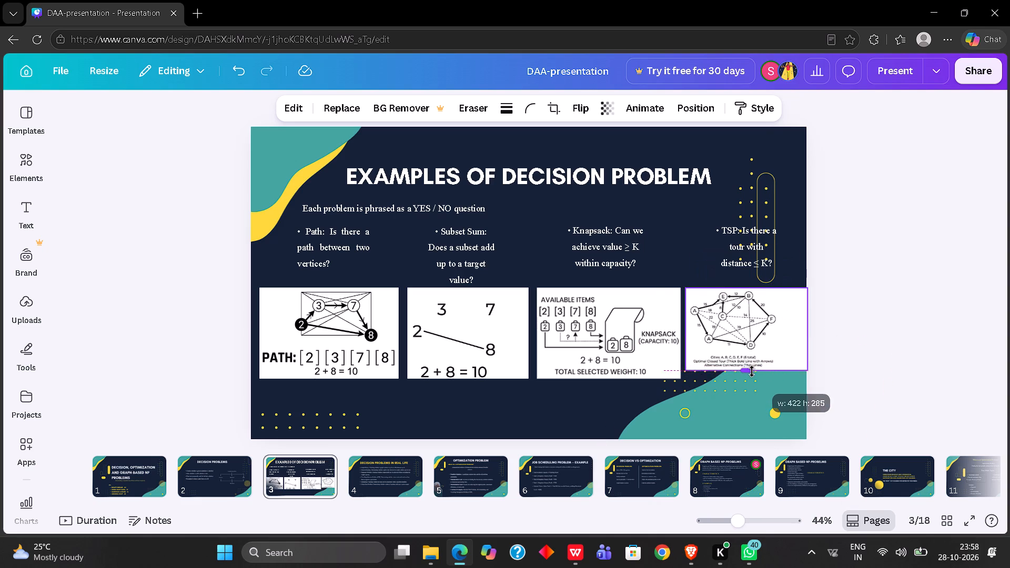
{"action": "left_click_drag", "start_coordinate": [752, 371], "coordinate": [752, 376]}
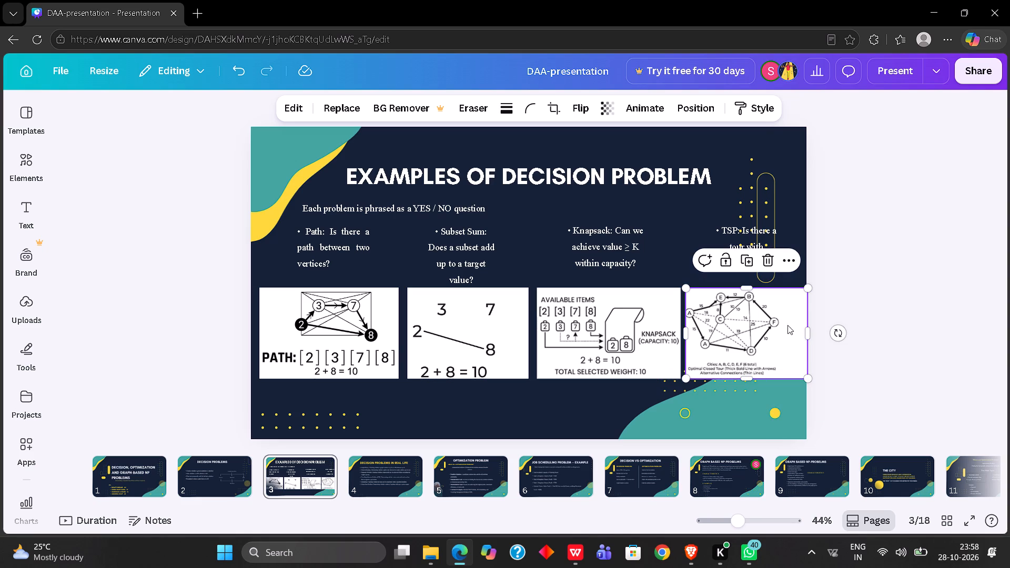
Readjust the TSP diagram's left and right crop so the whole graph fits in a narrower frame with small side margins.
{"action": "left_click", "coordinate": [738, 349]}
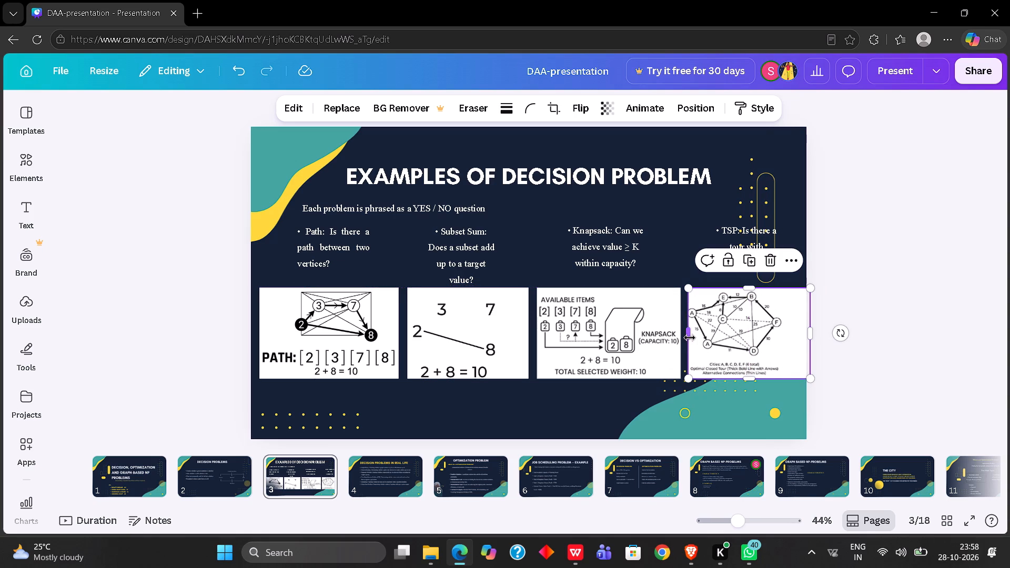
{"action": "left_click_drag", "start_coordinate": [690, 338], "coordinate": [657, 336]}
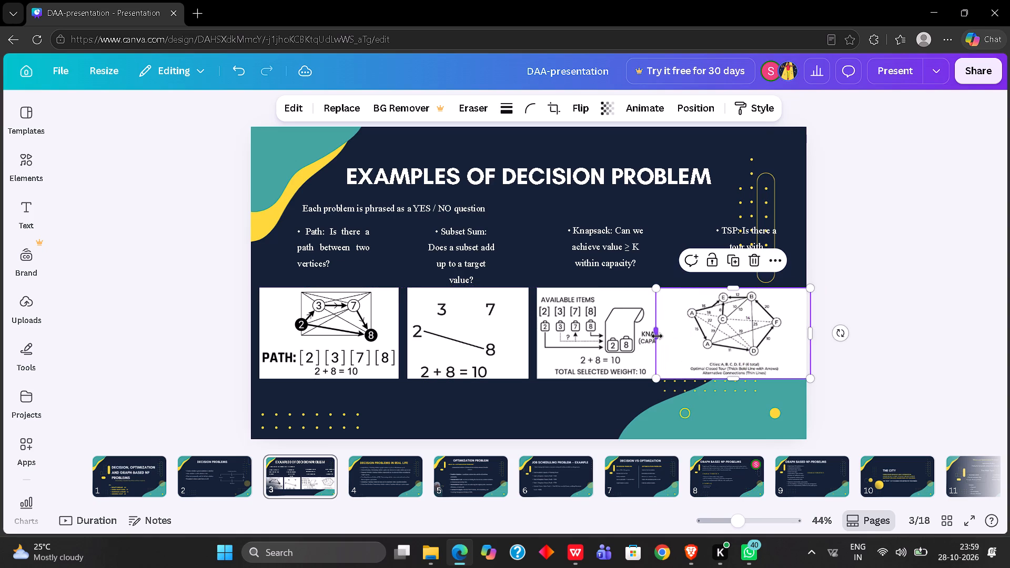
{"action": "left_click_drag", "start_coordinate": [811, 334], "coordinate": [790, 334]}
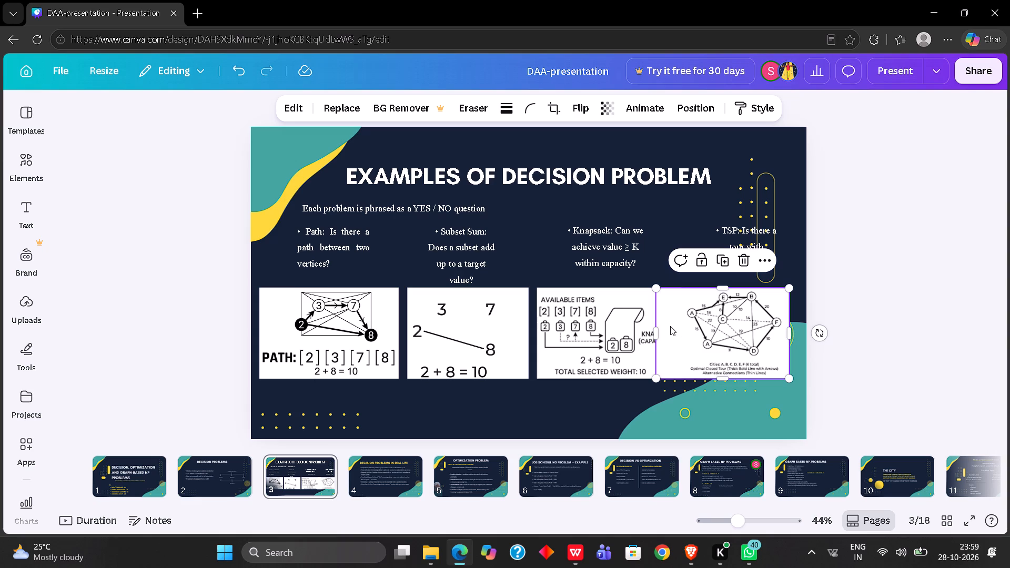
{"action": "left_click_drag", "start_coordinate": [659, 327], "coordinate": [680, 328]}
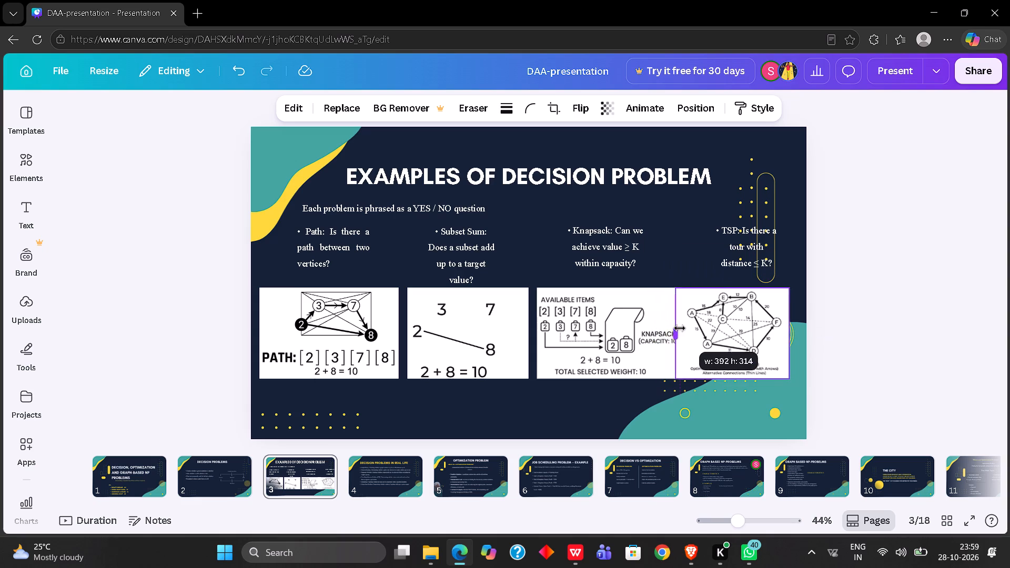
{"action": "left_click_drag", "start_coordinate": [680, 328], "coordinate": [682, 328]}
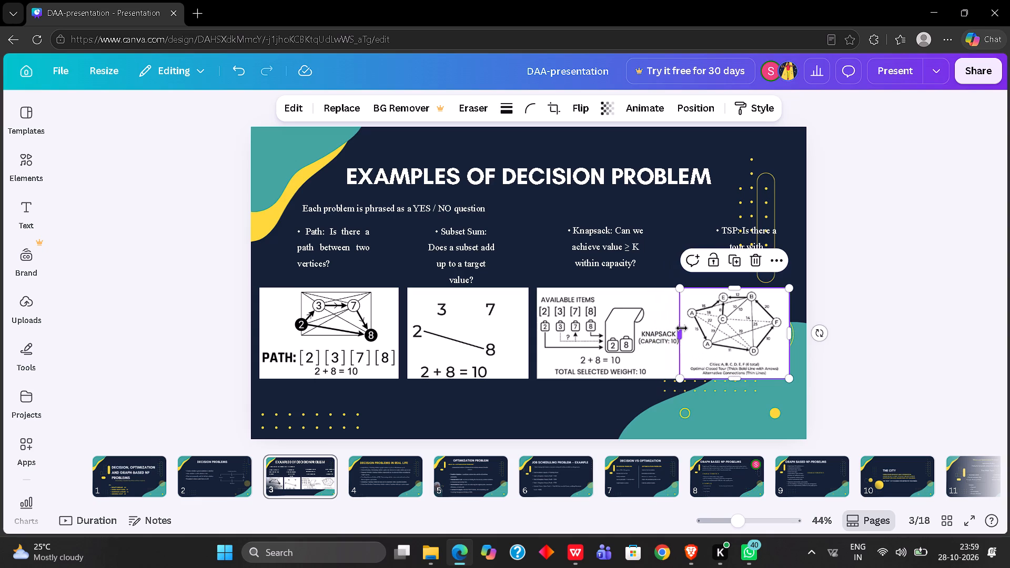
Nudge the TSP diagram right so it sits evenly between the Knapsack diagram and the slide's right edge, and deselect it.
{"action": "key", "text": "shift+Right"}
{"action": "key", "text": "shift+Right"}
{"action": "key", "text": "shift+Right"}
{"action": "key", "text": "shift+Right"}
{"action": "key", "text": "shift+Right"}
{"action": "key", "text": "shift+Right"}
{"action": "key", "text": "shift+Right"}
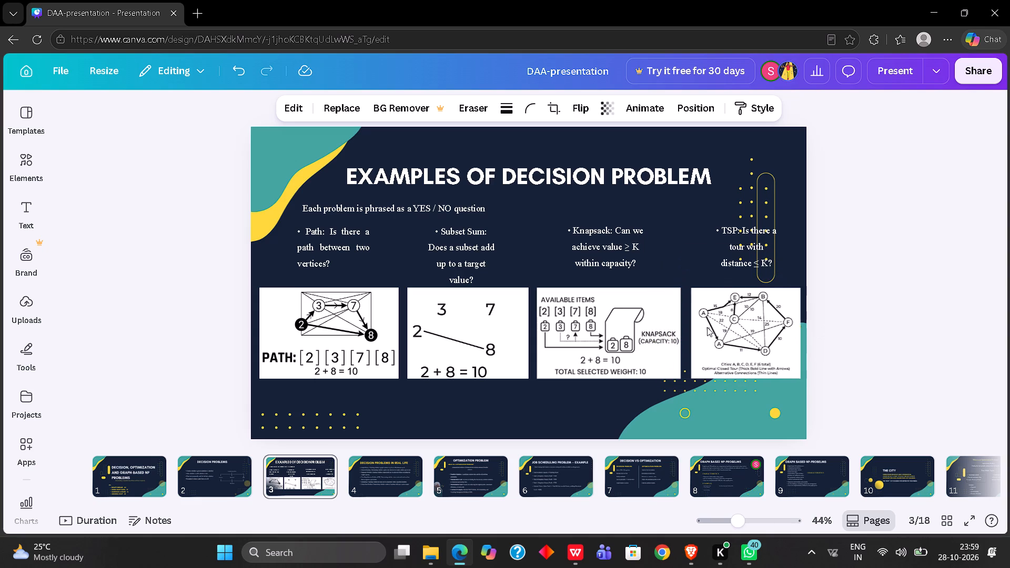
{"action": "key", "text": "shift+Left"}
{"action": "key", "text": "shift+Left"}
{"action": "key", "text": "shift+Left"}
{"action": "key", "text": "shift+Left"}
{"action": "key", "text": "shift+Right"}
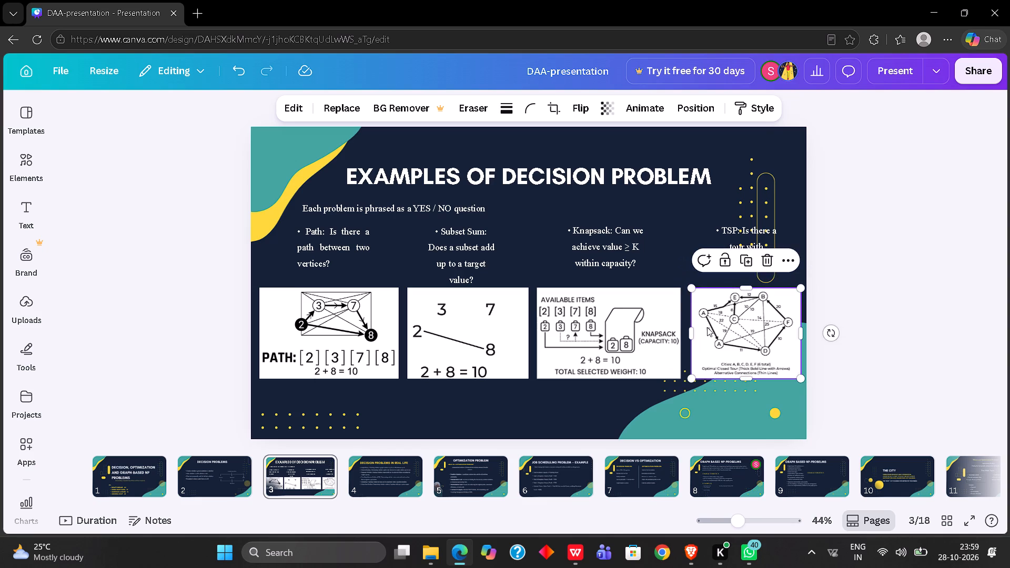
{"action": "key", "text": "shift+Left"}
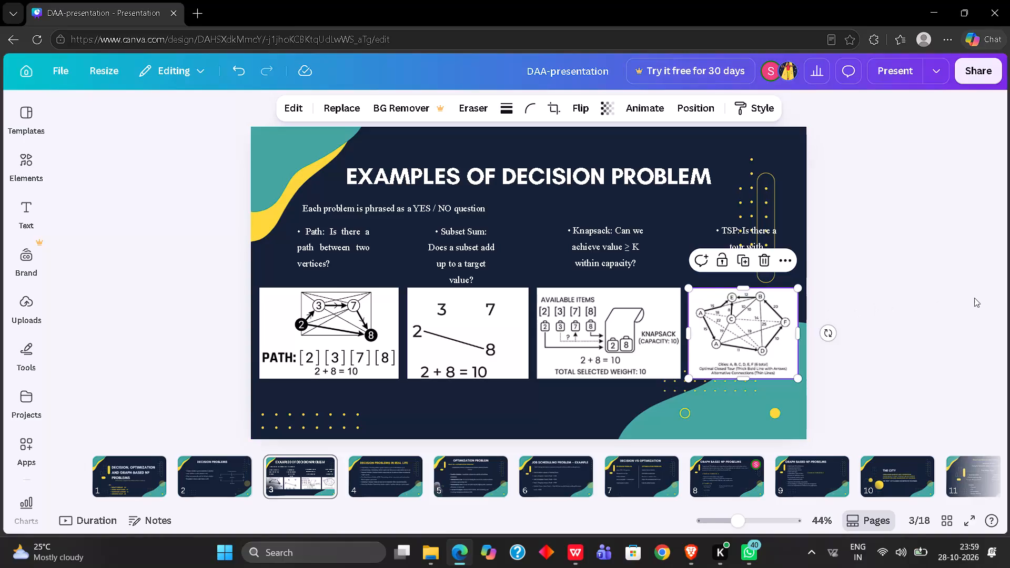
{"action": "left_click", "coordinate": [974, 298]}
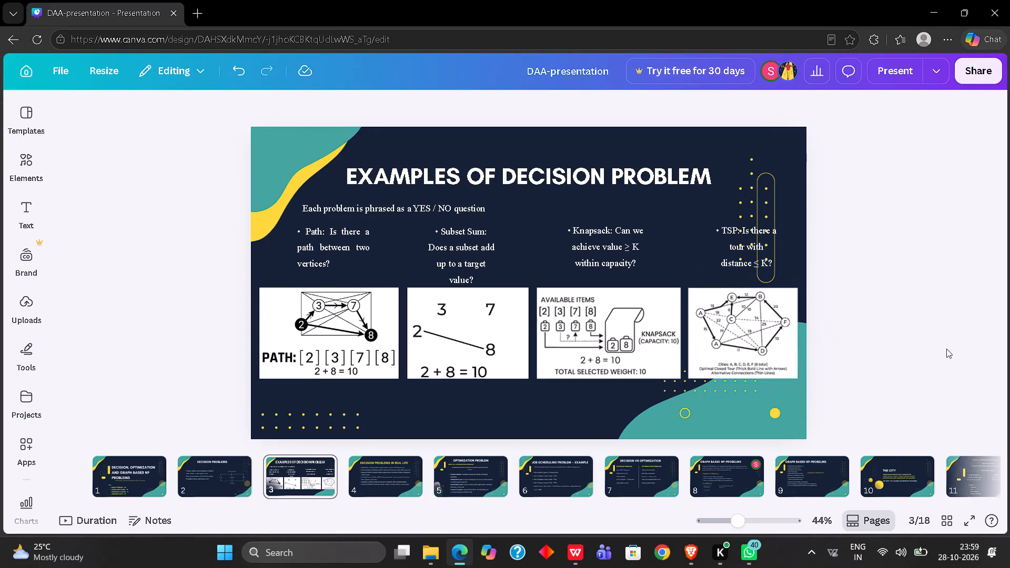
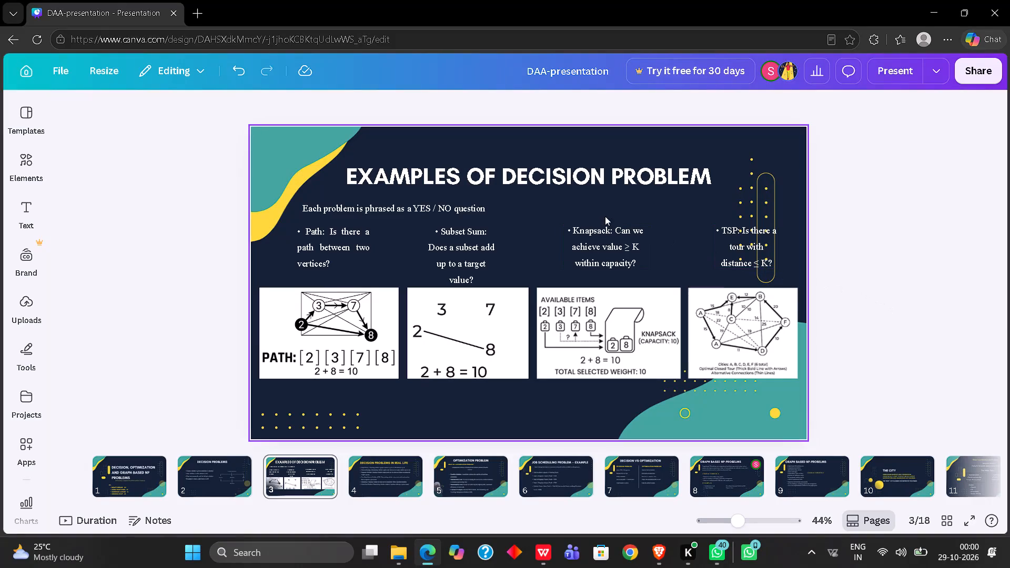
Move the "Each problem is phrased as a YES / NO question" line right until it is centred under the slide title.
{"action": "left_click", "coordinate": [477, 205]}
{"action": "key", "text": "Right"}
{"action": "key", "text": "Right"}
{"action": "key", "text": "Right"}
{"action": "key", "text": "Right"}
{"action": "key", "text": "Right"}
{"action": "key", "text": "Right"}
{"action": "key", "text": "Right"}
{"action": "key", "text": "Right"}
{"action": "key", "text": "Right"}
{"action": "key", "text": "Right"}
{"action": "key", "text": "Right"}
{"action": "key", "text": "Right"}
{"action": "key", "text": "Right"}
{"action": "key", "text": "Right"}
{"action": "key", "text": "Right"}
{"action": "key", "text": "Right"}
{"action": "key", "text": "Right"}
{"action": "key", "text": "Right"}
{"action": "key", "text": "Right"}
{"action": "key", "text": "Right"}
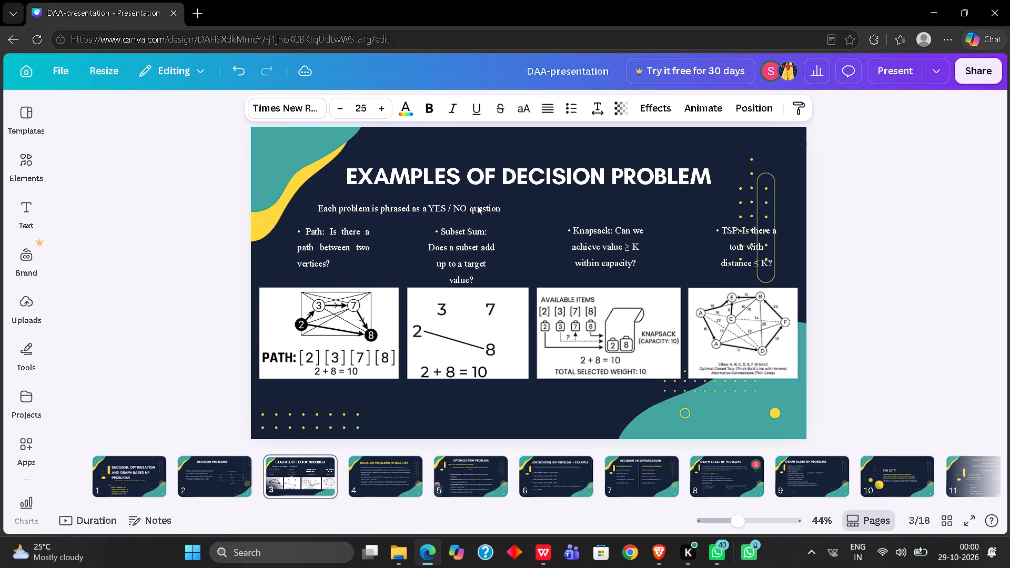
{"action": "key", "text": "shift+Right"}
{"action": "key", "text": "shift+Right"}
{"action": "key", "text": "shift+Right"}
{"action": "key", "text": "shift+Right"}
{"action": "key", "text": "shift+Right"}
{"action": "key", "text": "shift+Right"}
{"action": "key", "text": "shift+Right"}
{"action": "key", "text": "shift+Right"}
{"action": "key", "text": "shift+Right"}
{"action": "key", "text": "shift+Right"}
{"action": "key", "text": "shift+Right"}
{"action": "key", "text": "shift+Right"}
{"action": "key", "text": "shift+Right"}
{"action": "key", "text": "shift+Right"}
{"action": "key", "text": "shift+Right"}
{"action": "key", "text": "shift+Right"}
{"action": "key", "text": "shift+Right"}
{"action": "key", "text": "shift+Right"}
{"action": "key", "text": "shift+Right"}
{"action": "key", "text": "shift+Right"}
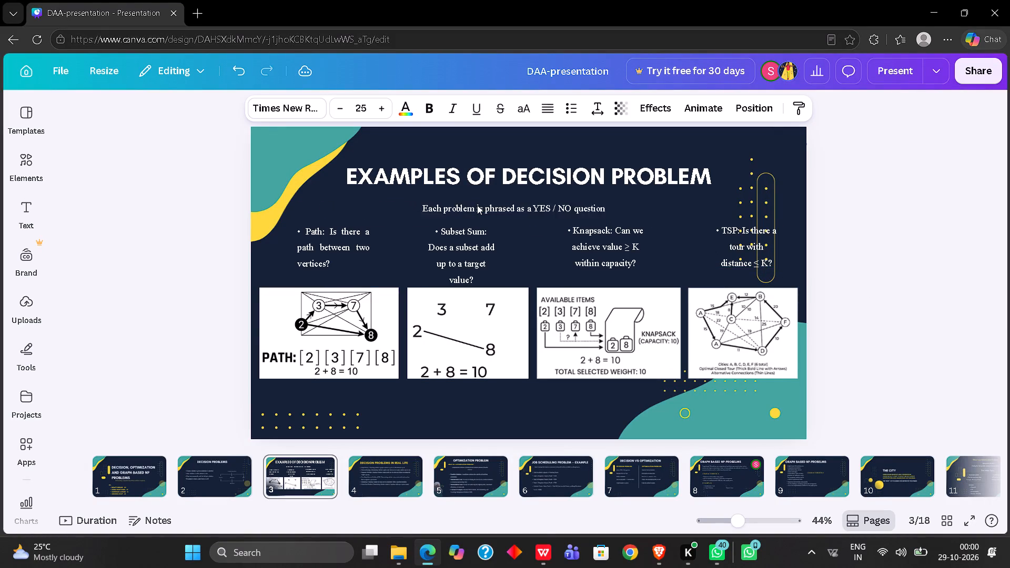
{"action": "key", "text": "shift+Right"}
{"action": "key", "text": "shift+Right"}
{"action": "key", "text": "shift+Right"}
{"action": "key", "text": "shift+Left"}
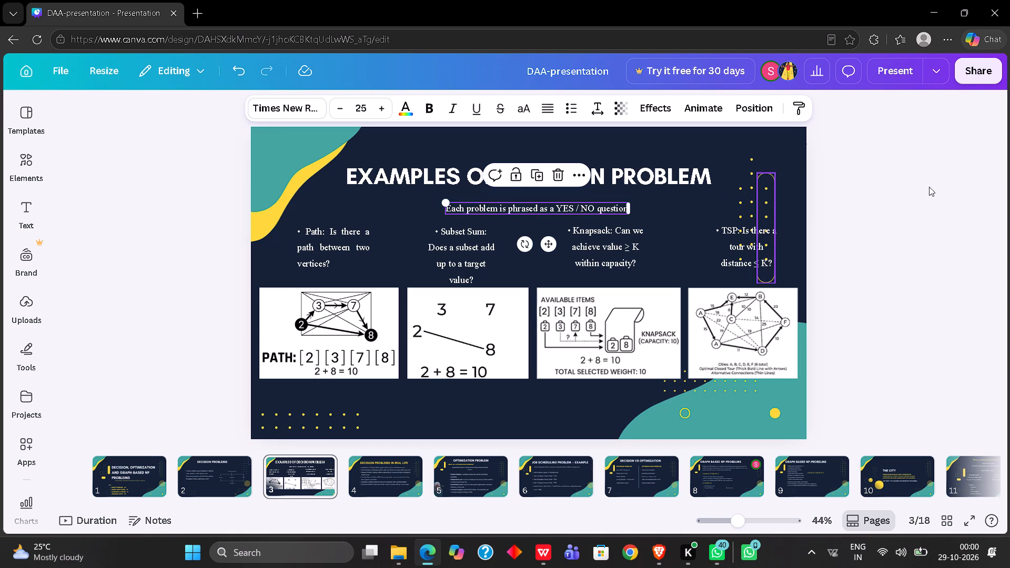
Raise the YES / NO question line slightly so it sits just beneath the title, and deselect it.
{"action": "key", "text": "shift+Up"}
{"action": "key", "text": "shift+Up"}
{"action": "key", "text": "shift+Up"}
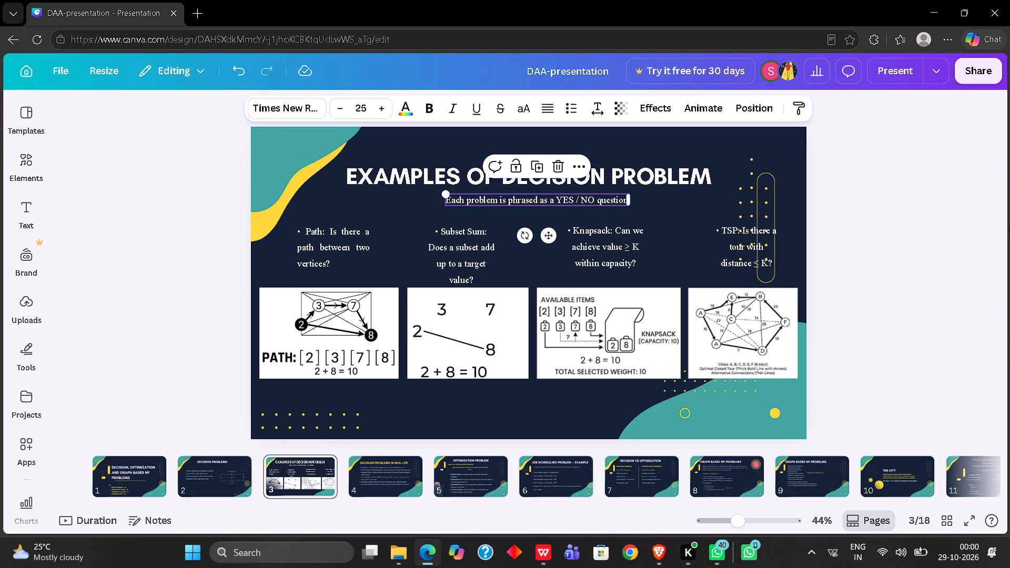
{"action": "left_click", "coordinate": [942, 258]}
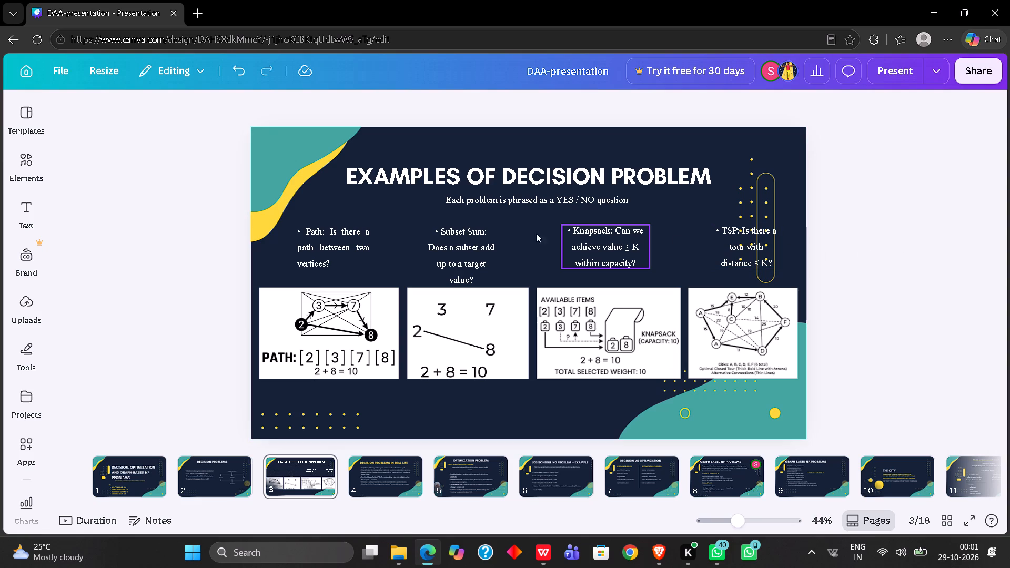
Underline only the words "Subset Sum" in the Subset Sum text, leaving the colon plain, and deselect the box.
{"action": "left_click", "coordinate": [477, 231]}
{"action": "double_click", "coordinate": [477, 231]}
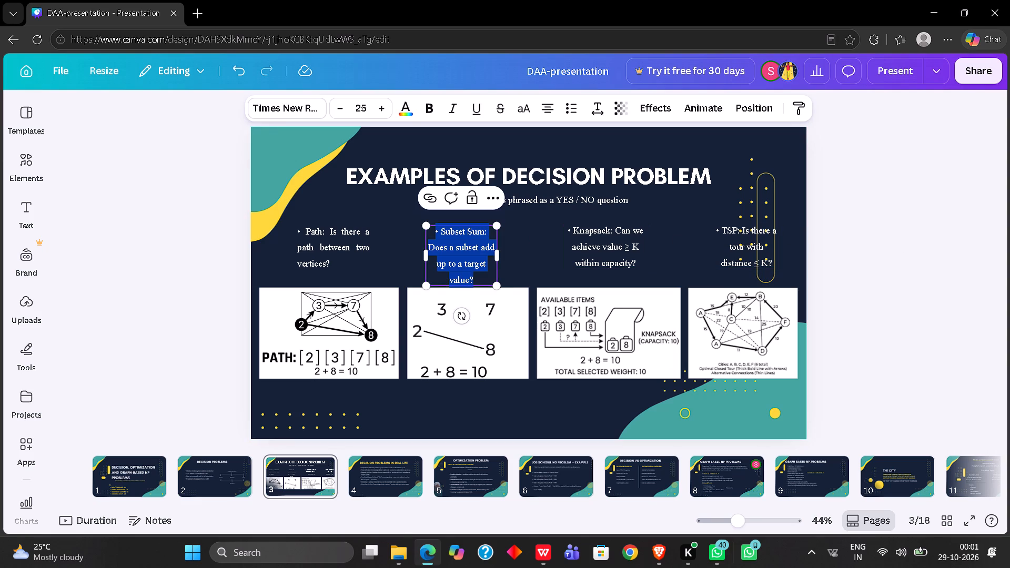
{"action": "left_click", "coordinate": [485, 232]}
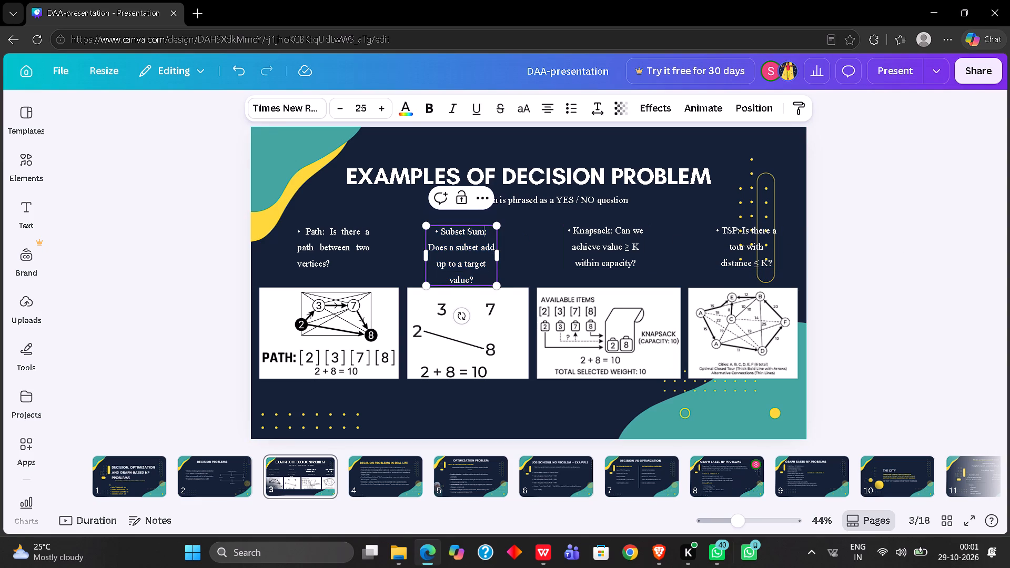
{"action": "left_click_drag", "start_coordinate": [485, 232], "coordinate": [442, 233]}
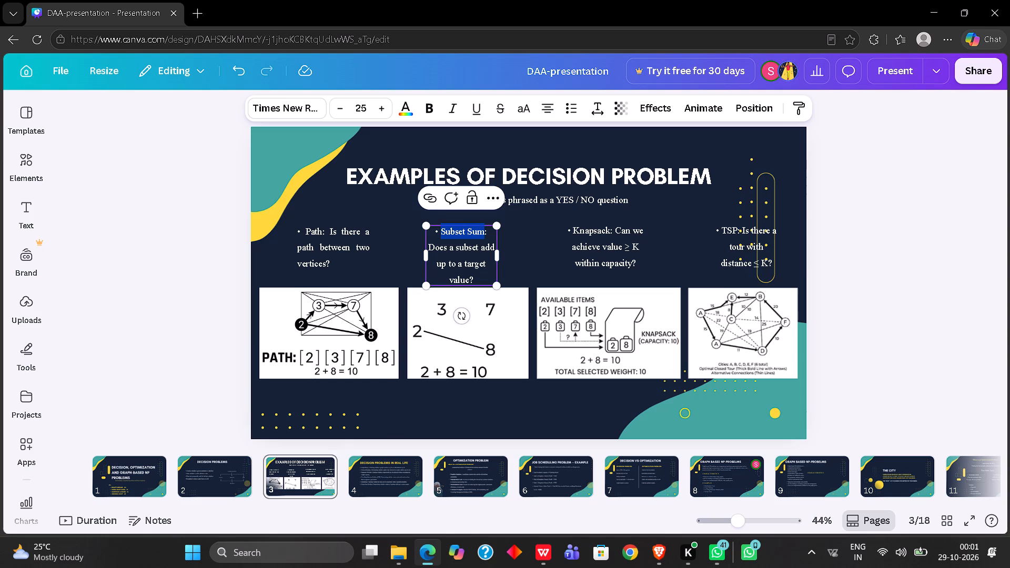
{"action": "left_click", "coordinate": [472, 107]}
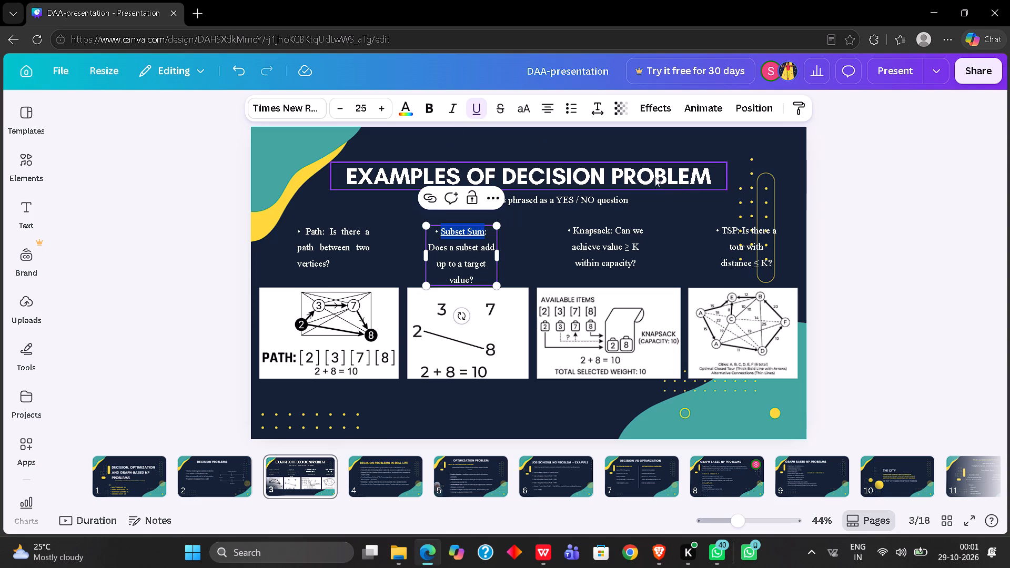
{"action": "left_click", "coordinate": [886, 256]}
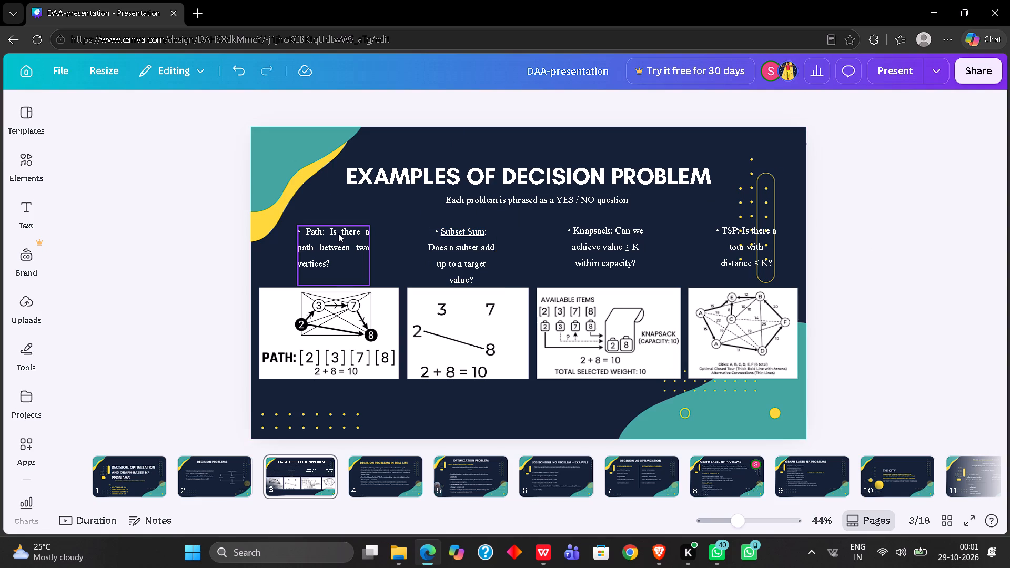
Underline only the word "Path" at the start of the Path text and deselect the box.
{"action": "left_click", "coordinate": [322, 230]}
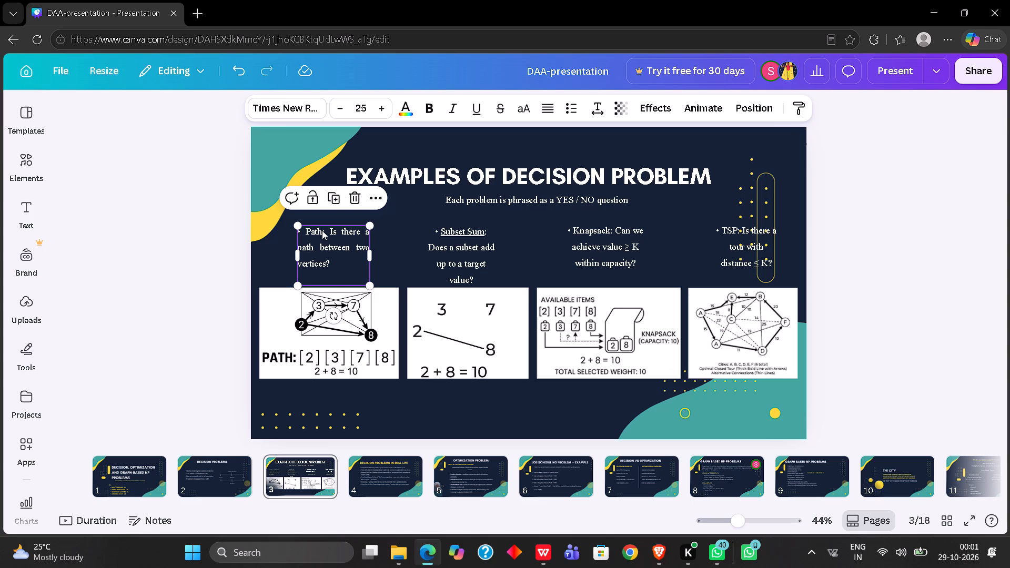
{"action": "left_click", "coordinate": [320, 230]}
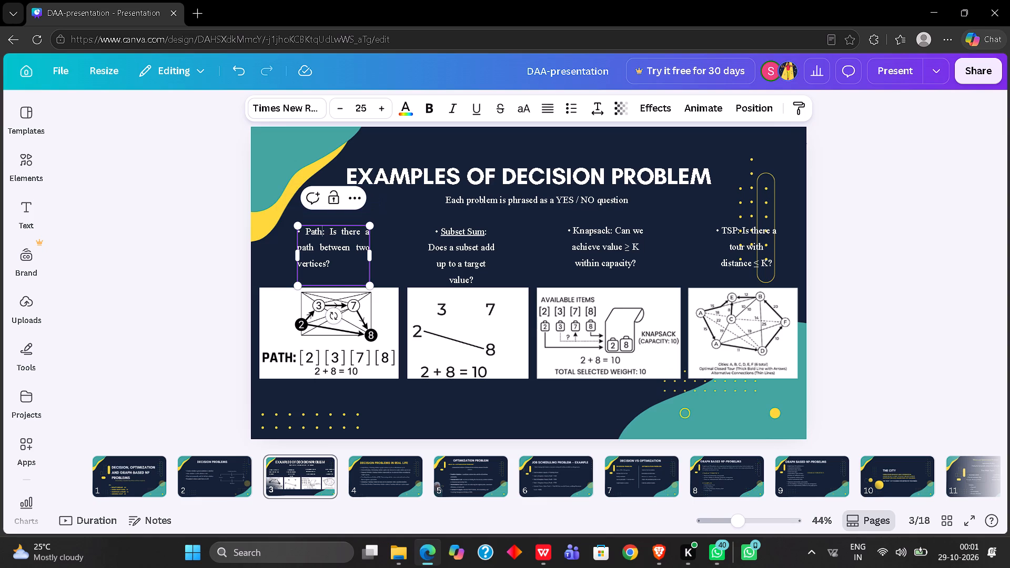
{"action": "double_click", "coordinate": [320, 230]}
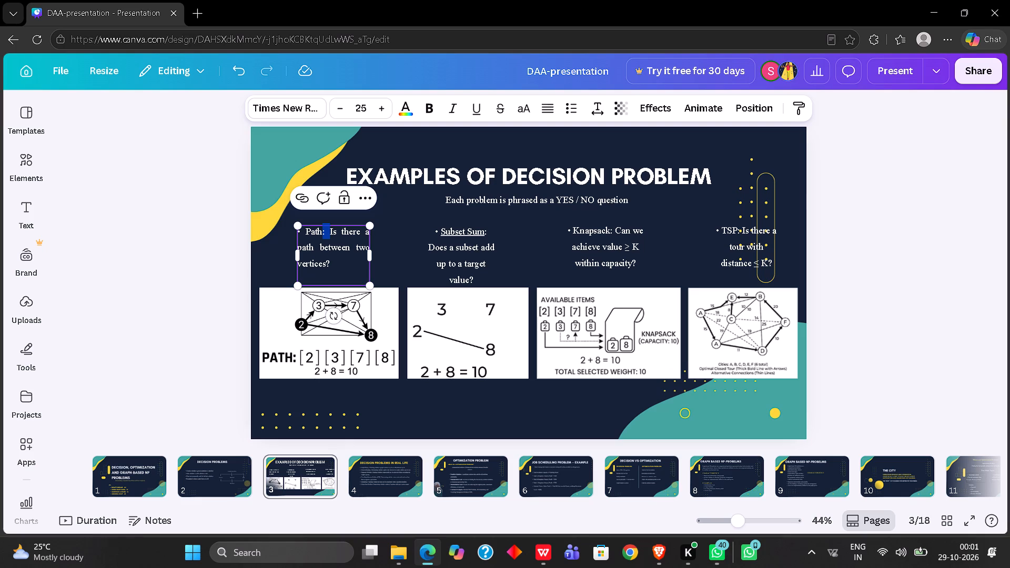
{"action": "left_click", "coordinate": [319, 233]}
{"action": "left_click_drag", "start_coordinate": [322, 233], "coordinate": [306, 234]}
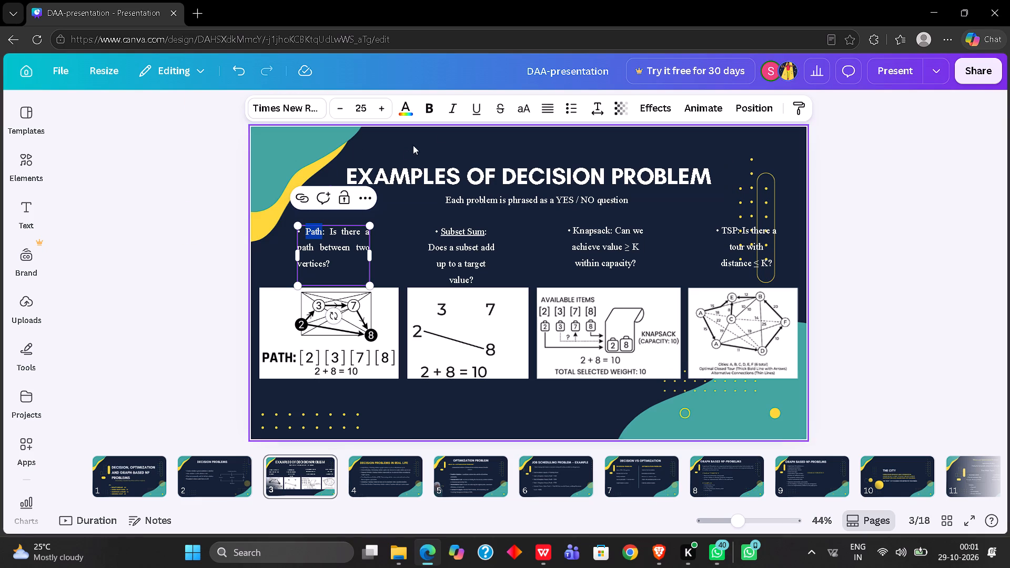
{"action": "left_click", "coordinate": [473, 113]}
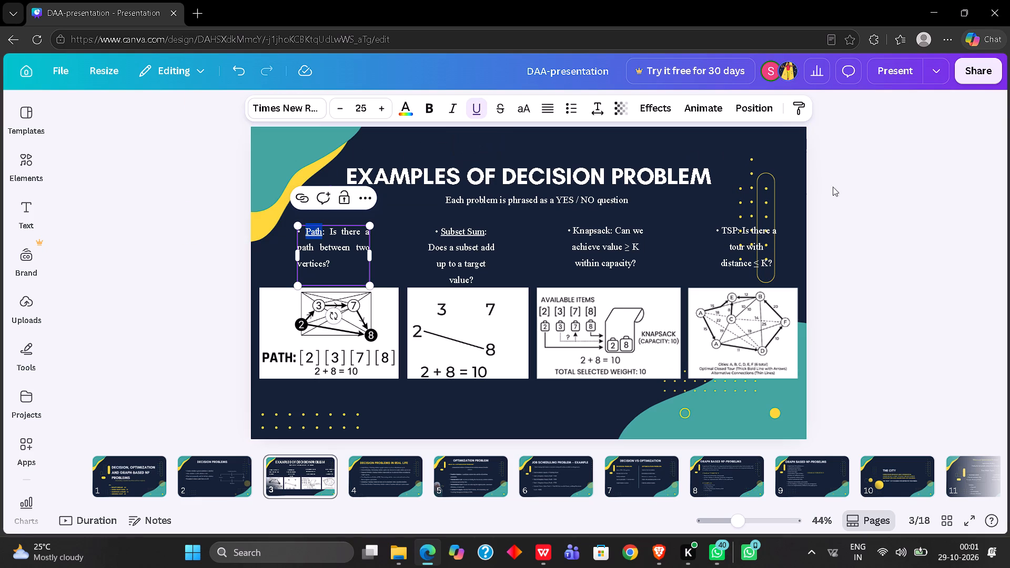
{"action": "left_click", "coordinate": [851, 206]}
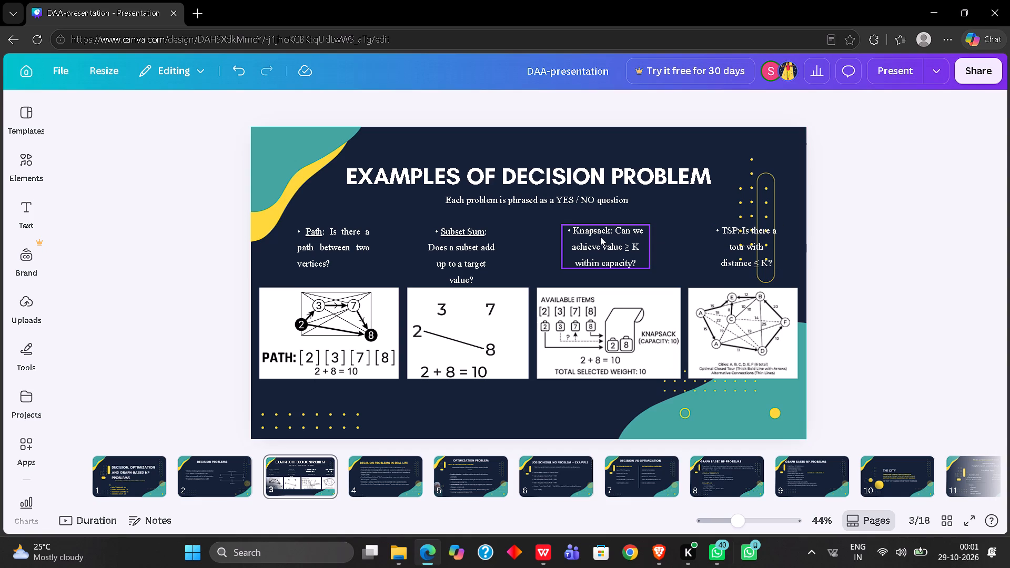
Underline only the word "Knapsack" at the start of the Knapsack text and deselect the box.
{"action": "left_click", "coordinate": [603, 229]}
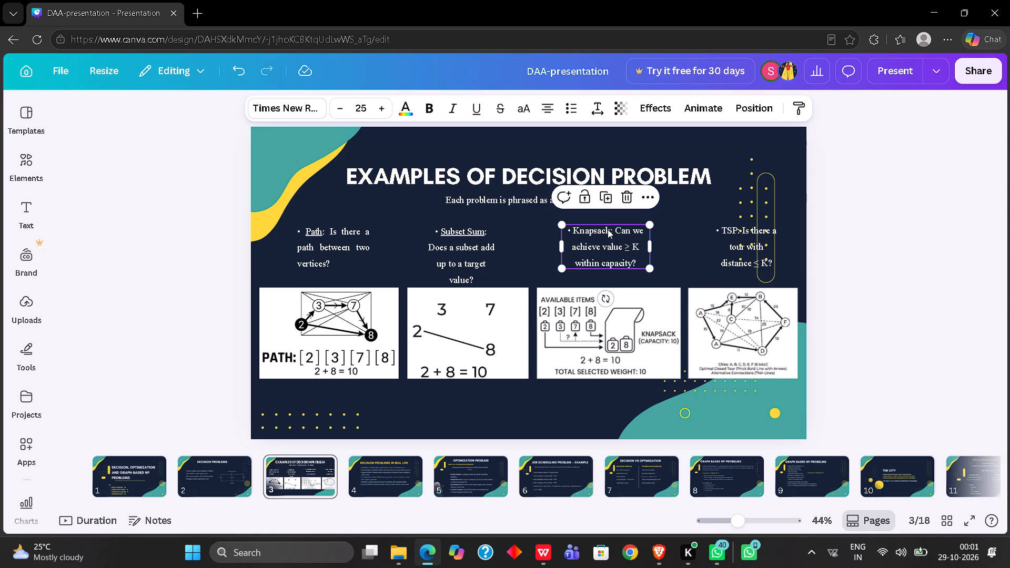
{"action": "left_click", "coordinate": [608, 229]}
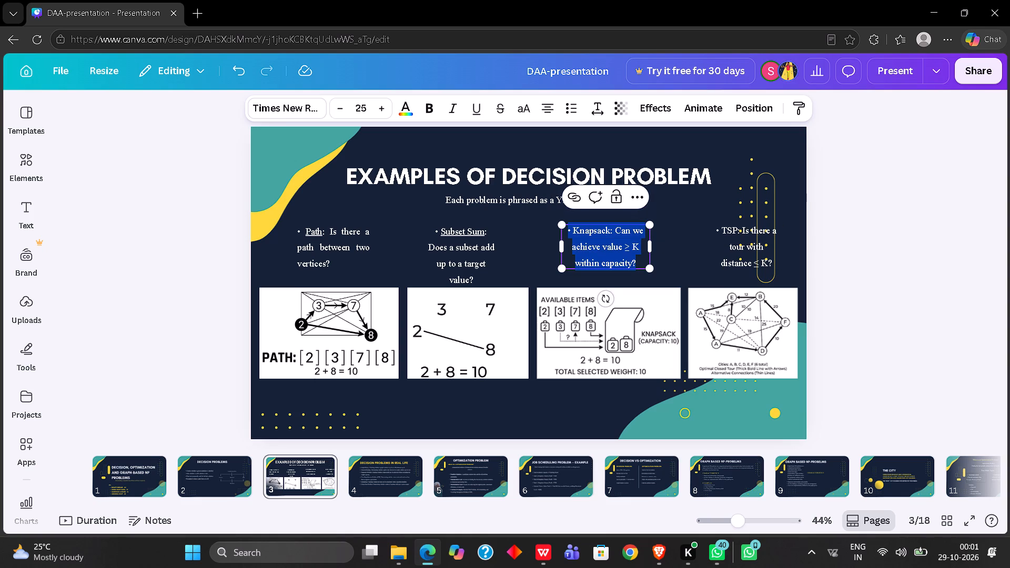
{"action": "left_click_drag", "start_coordinate": [609, 228], "coordinate": [573, 232]}
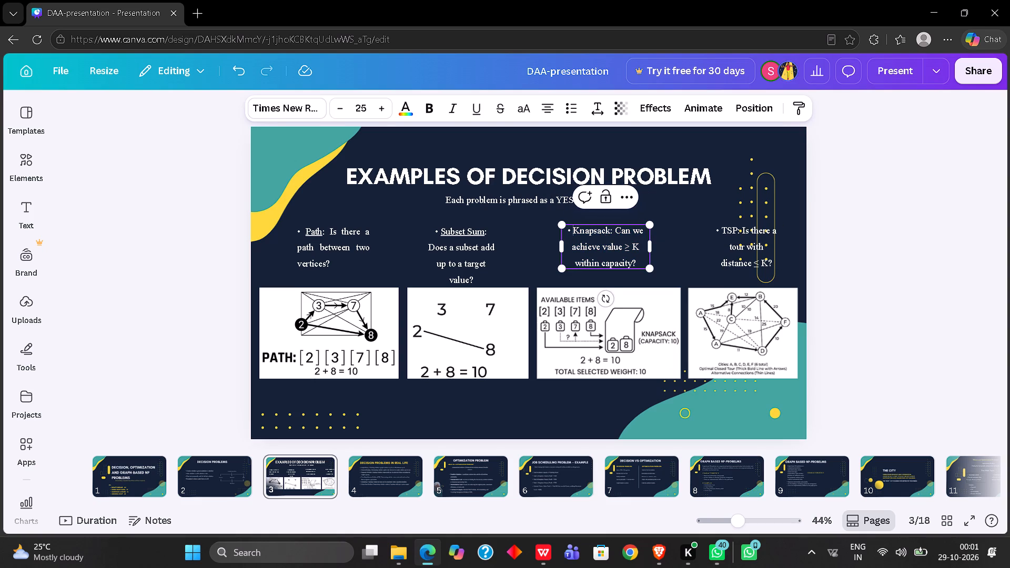
{"action": "left_click_drag", "start_coordinate": [608, 230], "coordinate": [575, 232]}
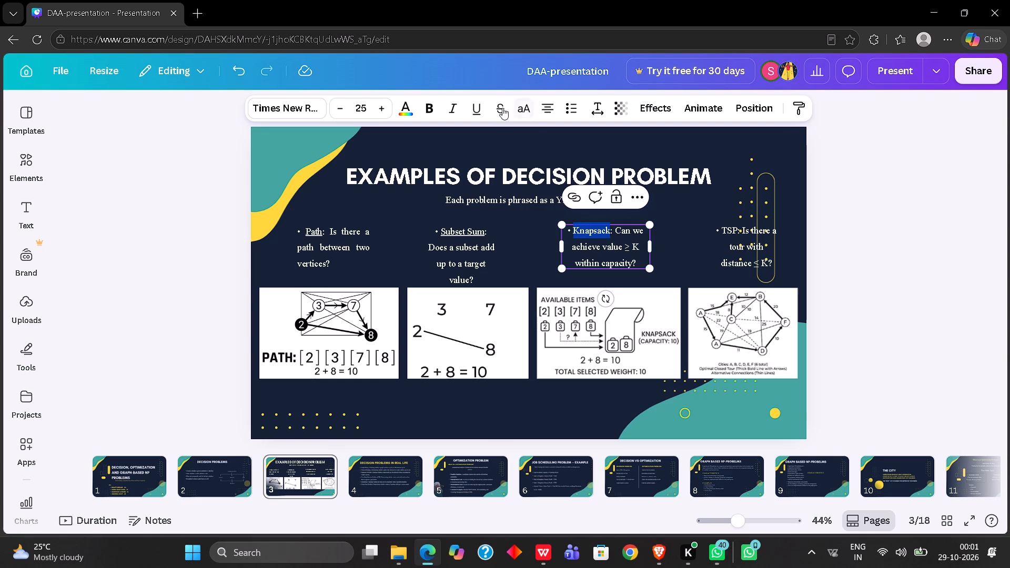
{"action": "left_click", "coordinate": [478, 106]}
{"action": "left_click", "coordinate": [867, 208]}
Underline only "TSP" at the start of the TSP text and deselect the box.
{"action": "left_click", "coordinate": [734, 227]}
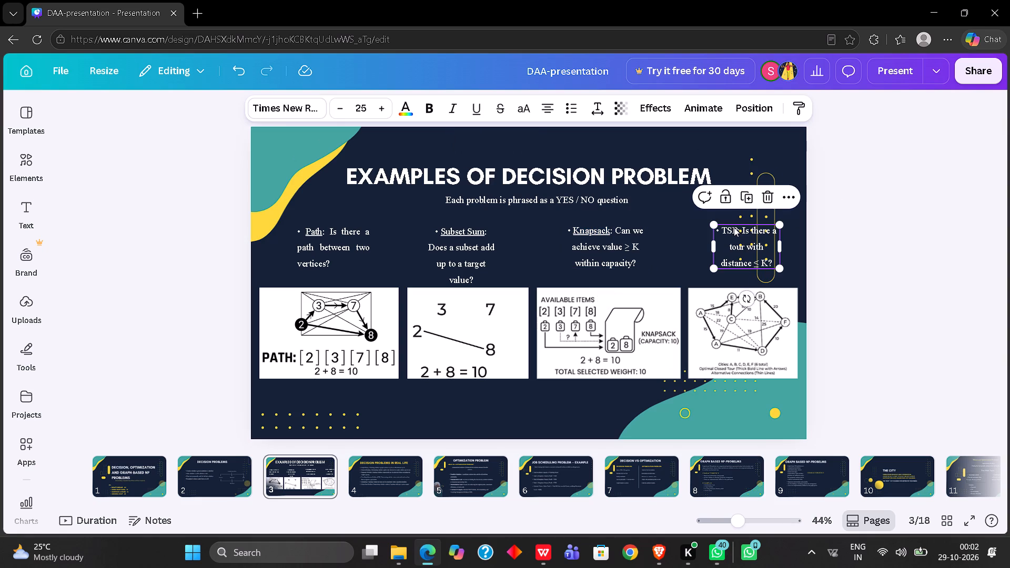
{"action": "left_click", "coordinate": [734, 227]}
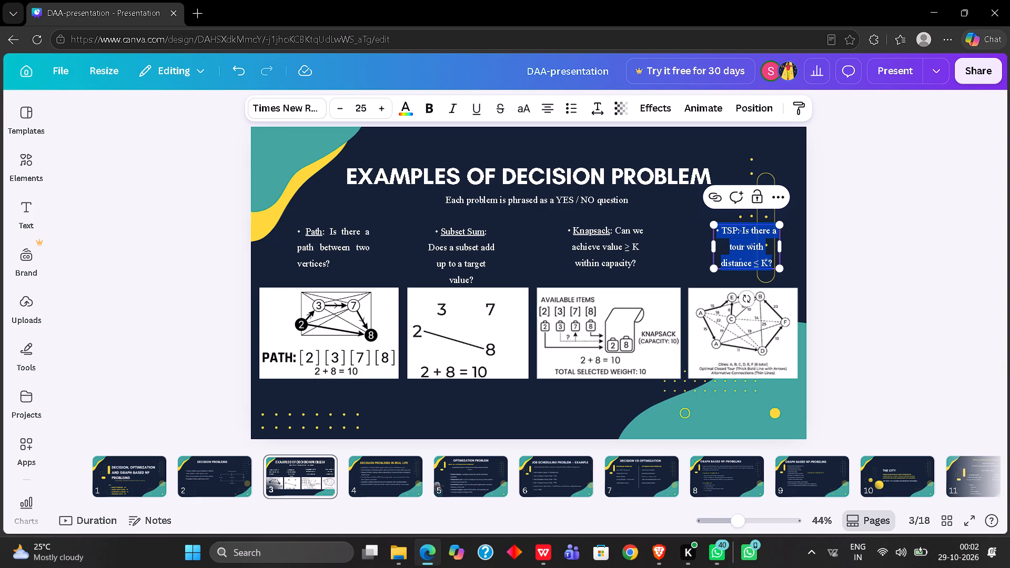
{"action": "left_click", "coordinate": [736, 231]}
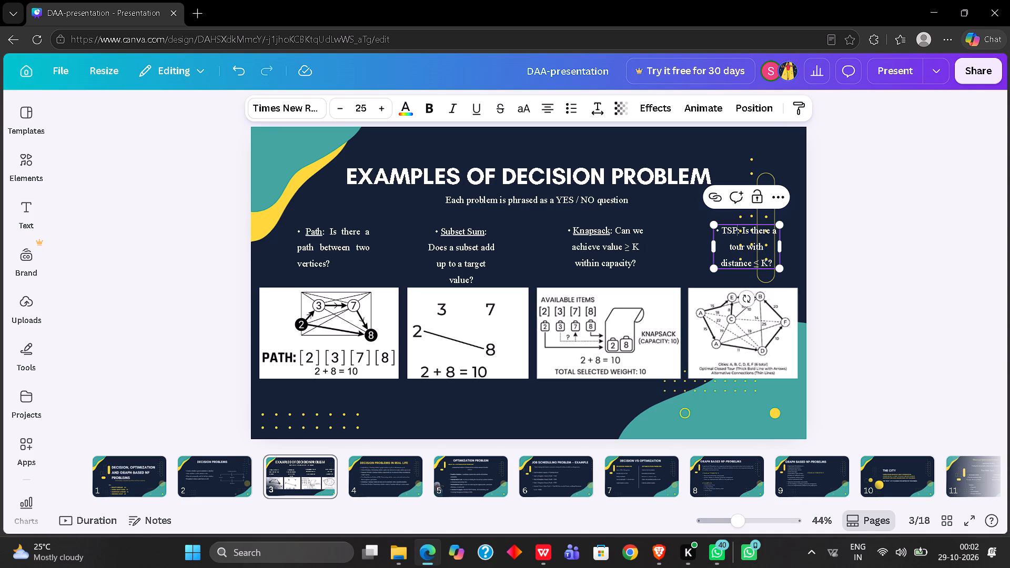
{"action": "left_click_drag", "start_coordinate": [738, 233], "coordinate": [724, 232]}
{"action": "left_click", "coordinate": [479, 112]}
{"action": "left_click", "coordinate": [1009, 312]}
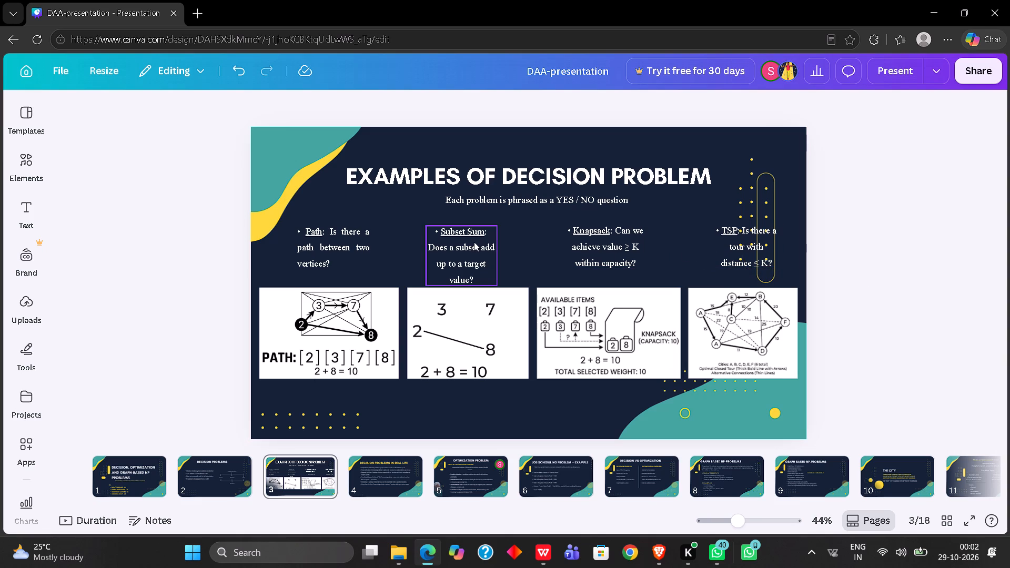
Narrow the Knapsack text box from its right edge to about 230 wide so the text wraps onto four lines, and deselect it.
{"action": "left_click", "coordinate": [589, 252]}
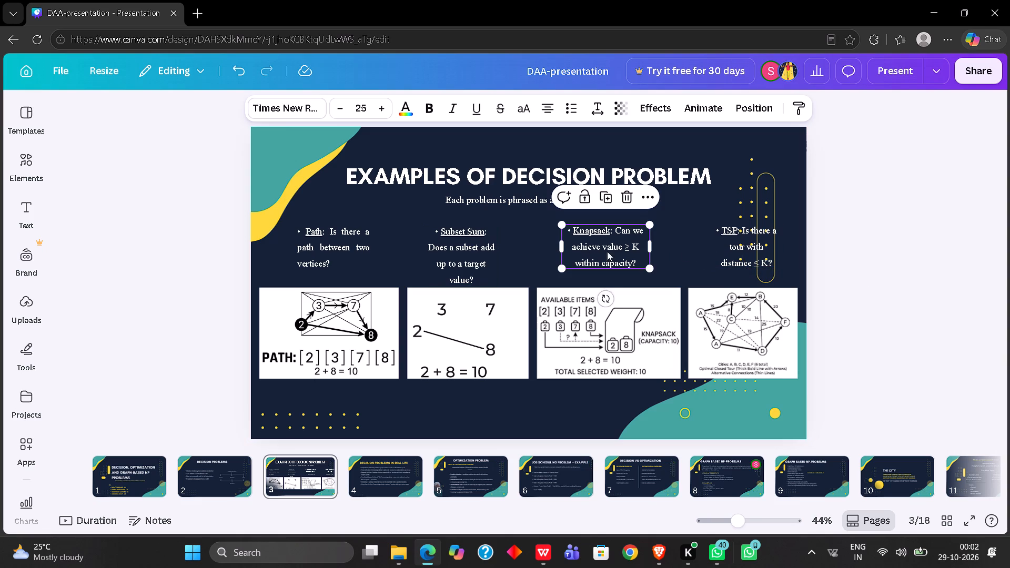
{"action": "left_click_drag", "start_coordinate": [652, 249], "coordinate": [640, 250]}
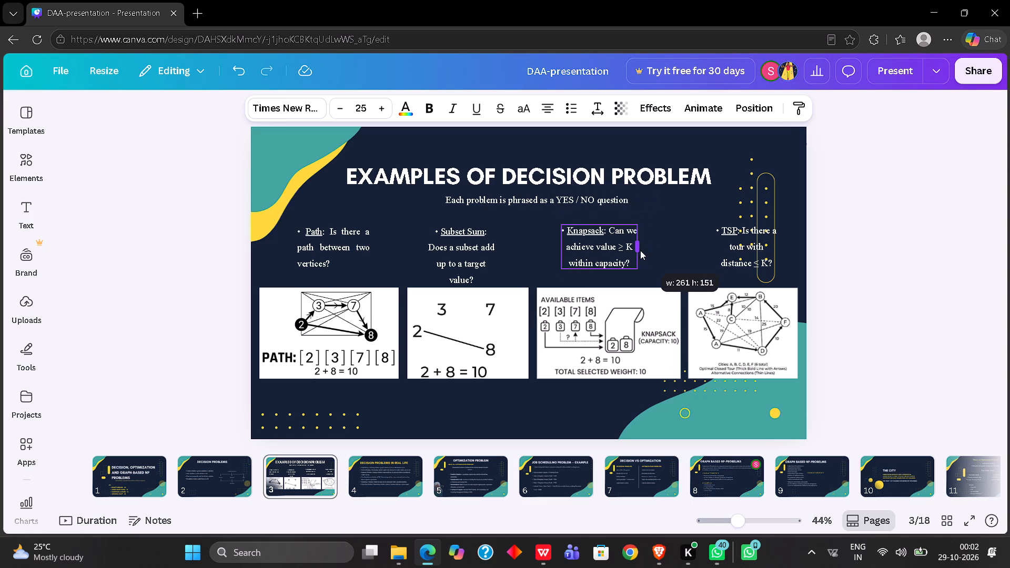
{"action": "left_click_drag", "start_coordinate": [640, 250], "coordinate": [636, 254]}
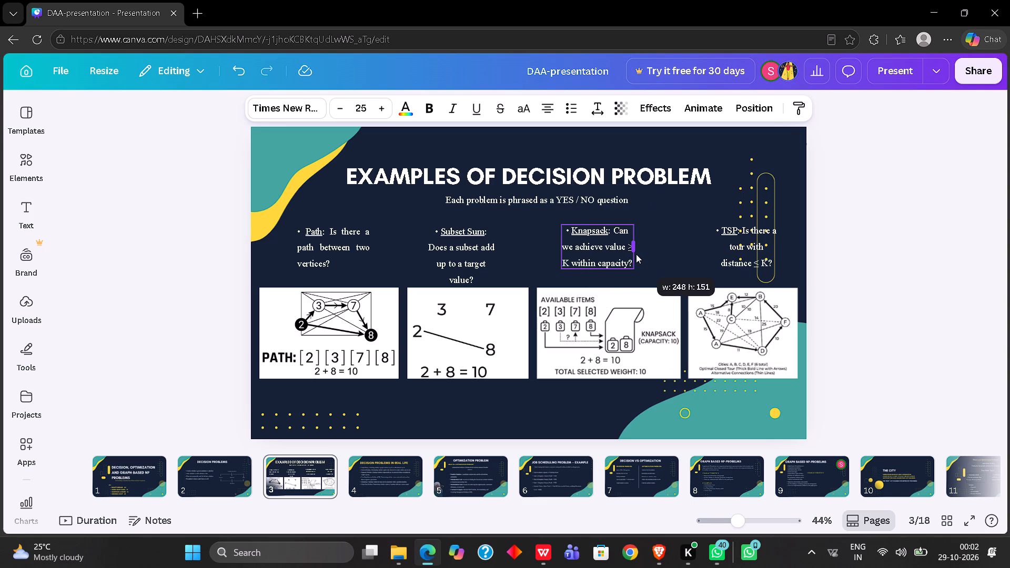
{"action": "left_click_drag", "start_coordinate": [636, 254], "coordinate": [634, 255]}
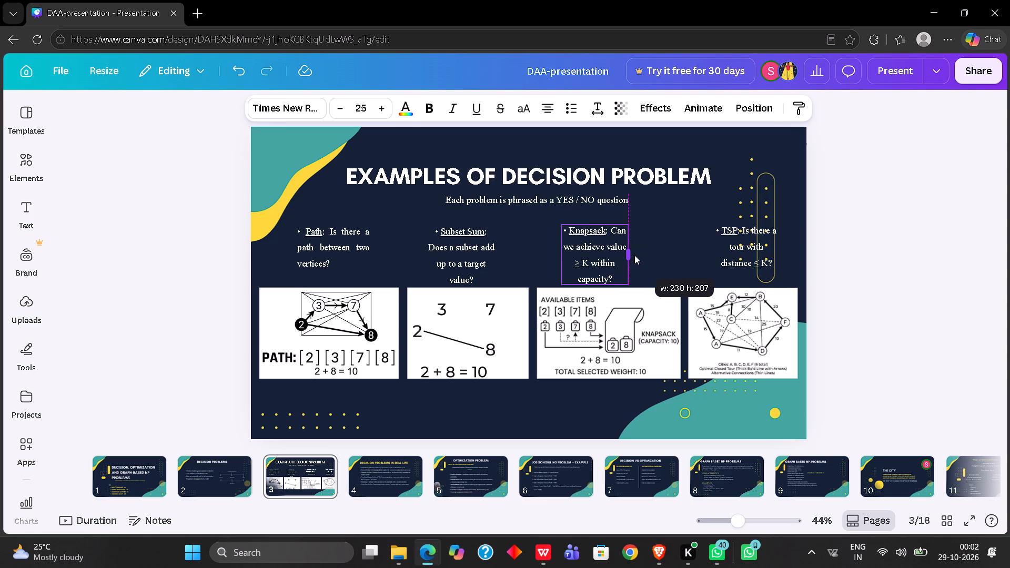
{"action": "left_click_drag", "start_coordinate": [634, 255], "coordinate": [635, 255]}
{"action": "left_click_drag", "start_coordinate": [635, 255], "coordinate": [624, 259]}
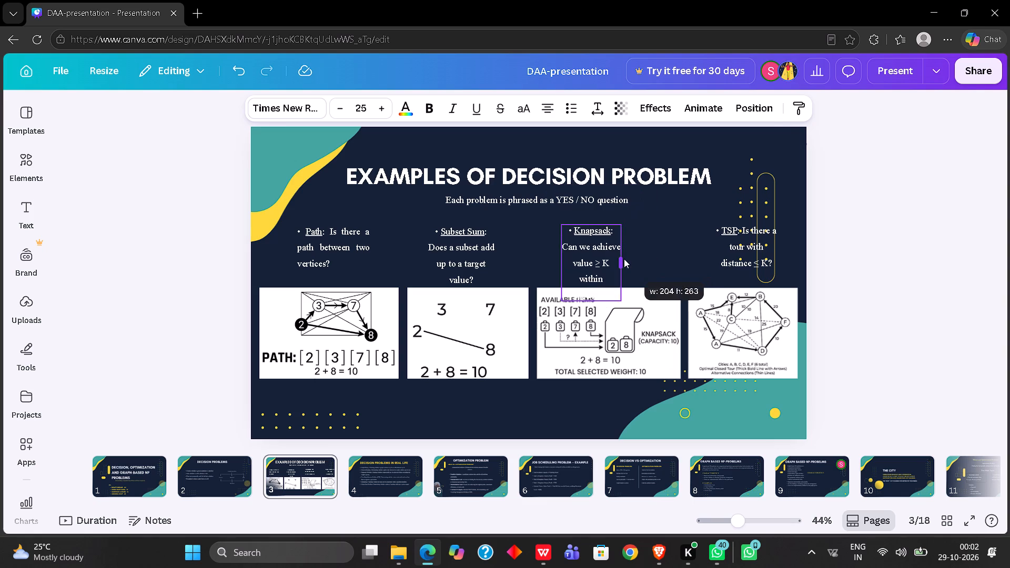
{"action": "left_click_drag", "start_coordinate": [624, 259], "coordinate": [629, 258]}
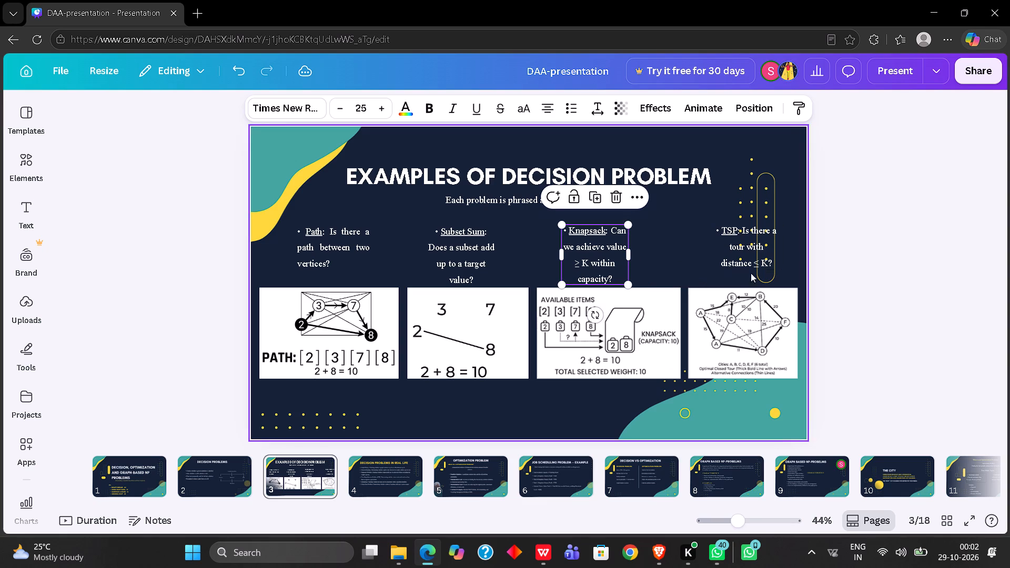
{"action": "left_click", "coordinate": [872, 277]}
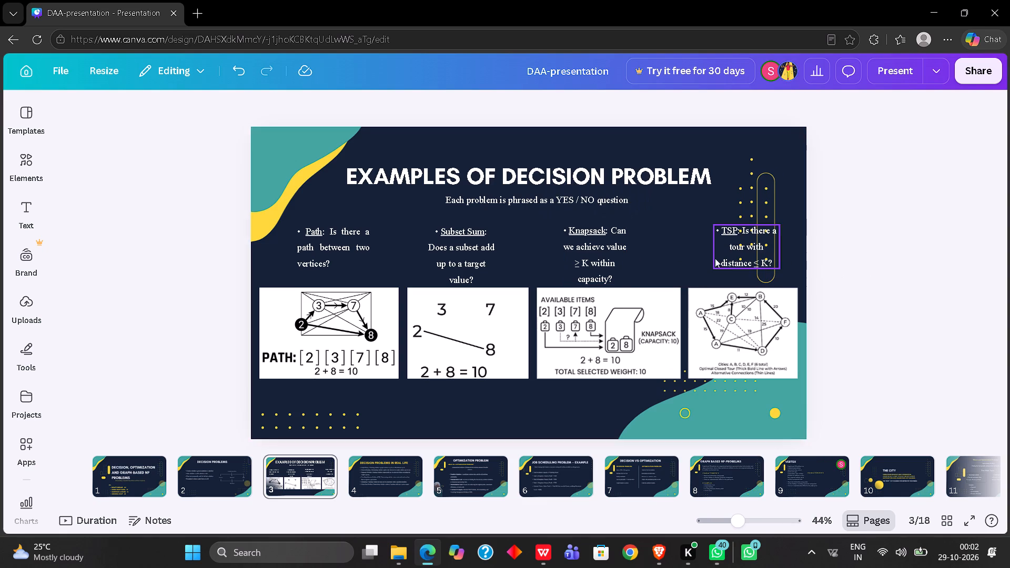
Nudge the Knapsack text box three large increments to the right above its diagram and deselect it.
{"action": "left_click", "coordinate": [604, 242]}
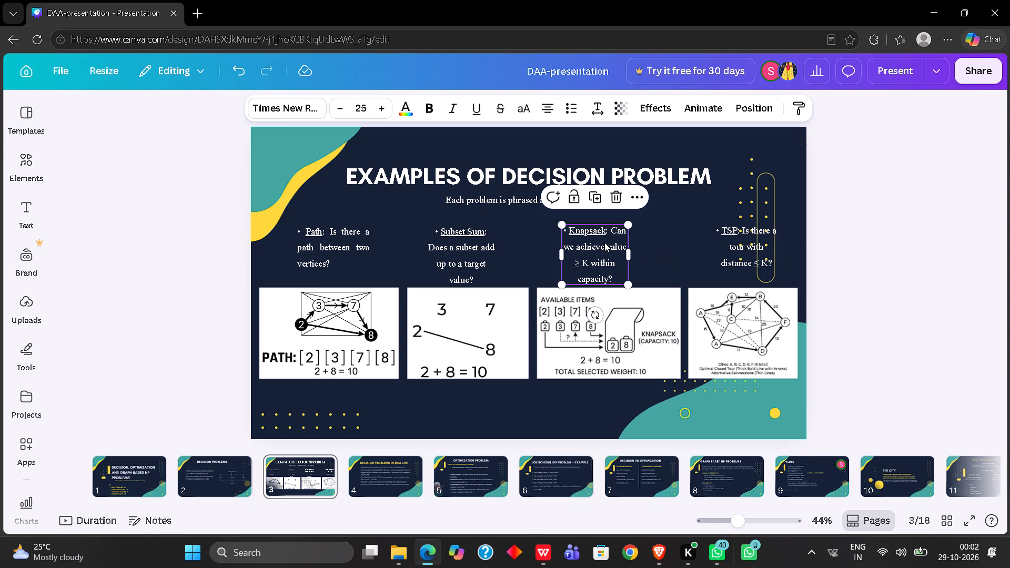
{"action": "key", "text": "shift+Right"}
{"action": "key", "text": "shift+Right"}
{"action": "key", "text": "shift+Right"}
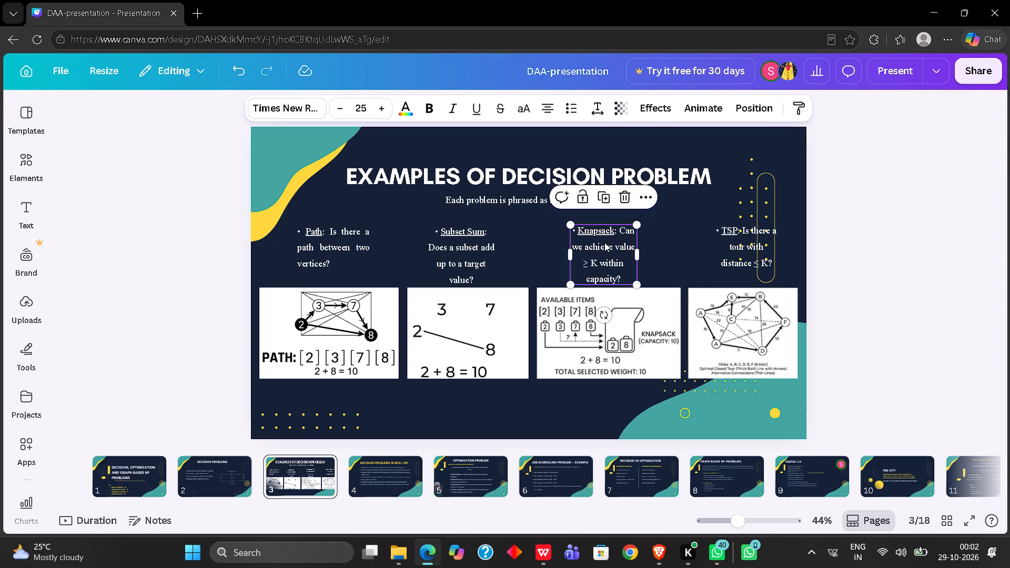
{"action": "left_click", "coordinate": [906, 335]}
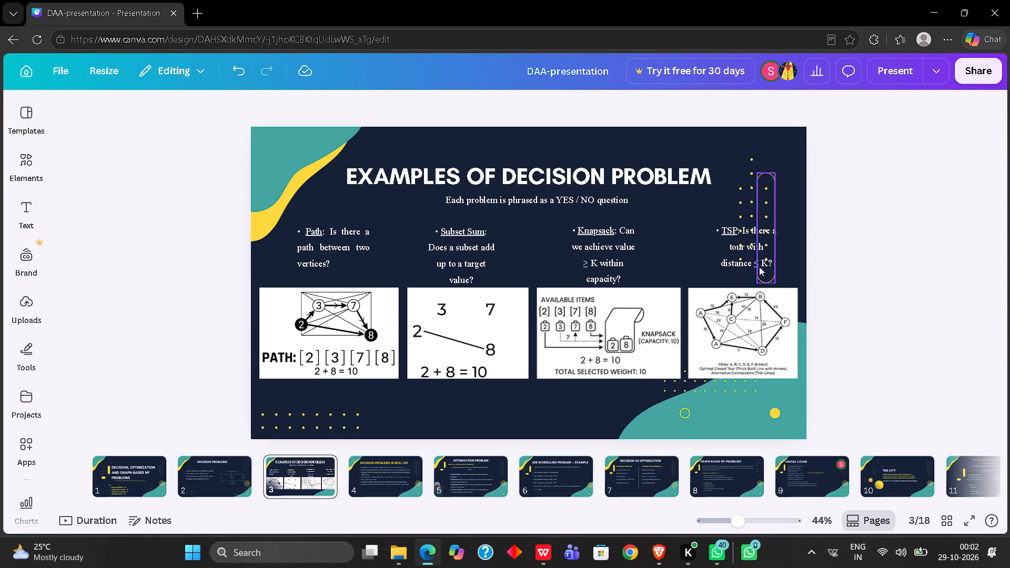
Narrow the Path text box from its right edge to about 200 wide, evening out its three-line wrap, and deselect it.
{"action": "left_click", "coordinate": [480, 249]}
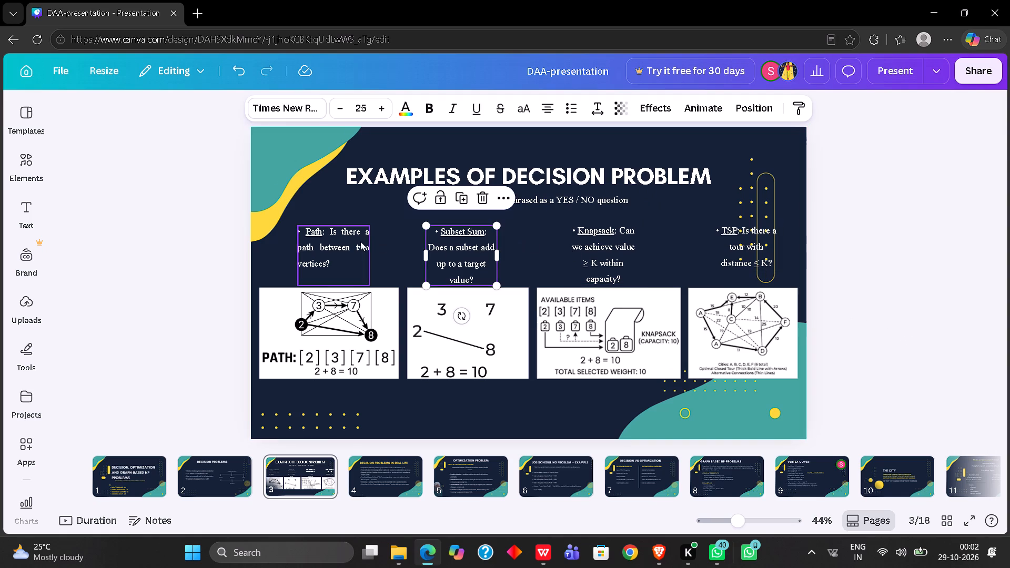
{"action": "left_click", "coordinate": [356, 241]}
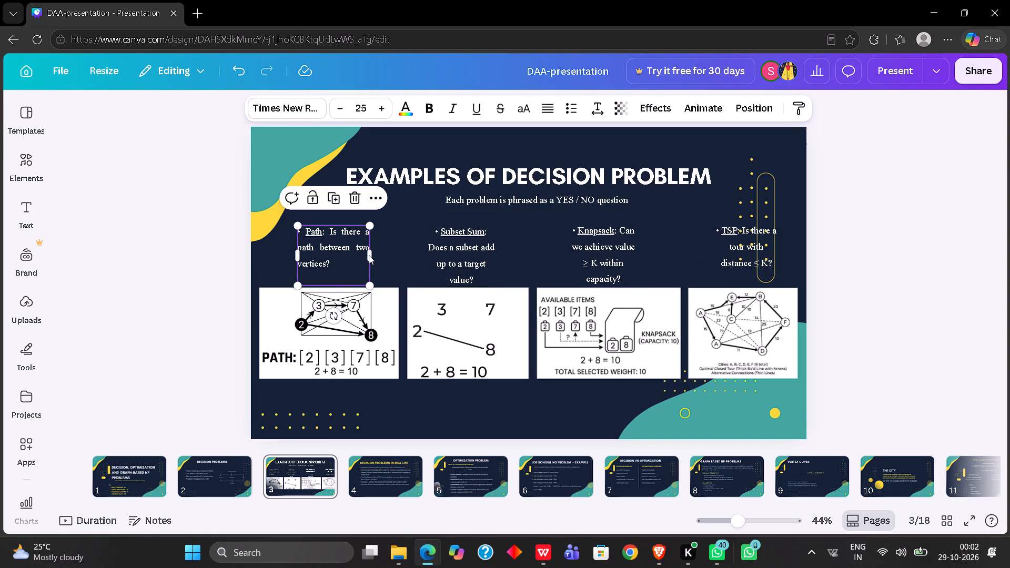
{"action": "left_click_drag", "start_coordinate": [370, 255], "coordinate": [360, 256]}
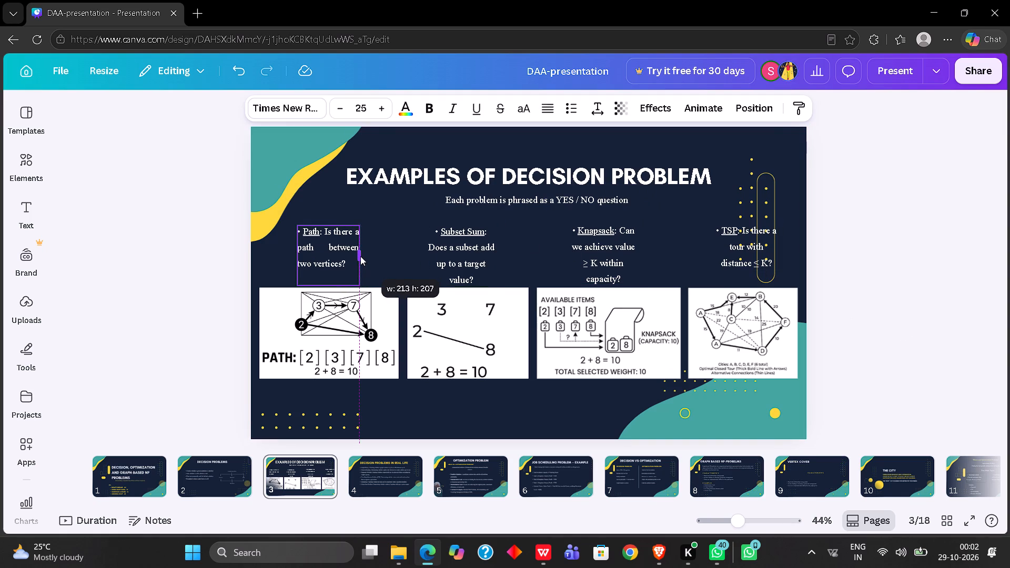
{"action": "left_click_drag", "start_coordinate": [360, 256], "coordinate": [353, 259]}
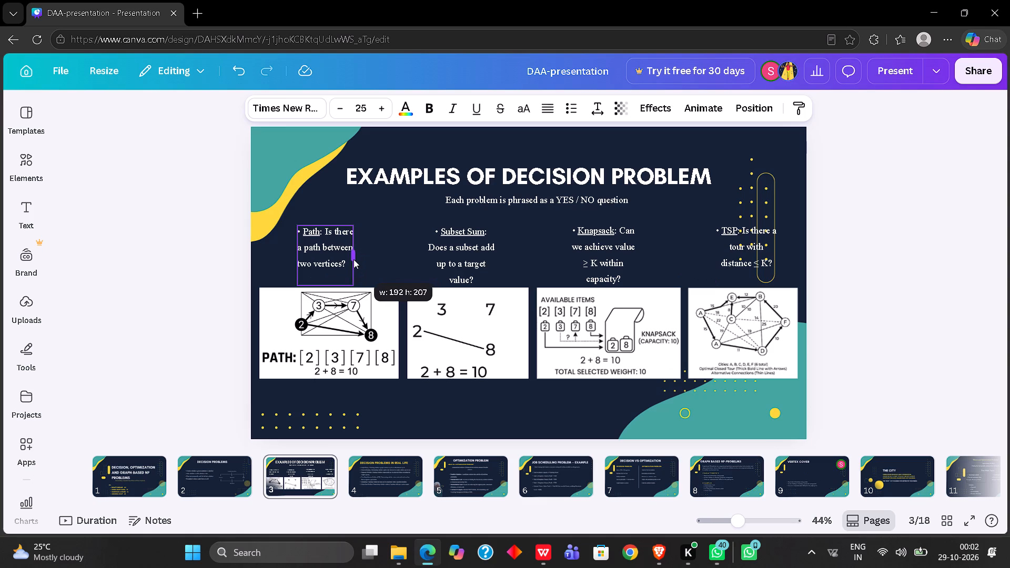
{"action": "left_click_drag", "start_coordinate": [353, 259], "coordinate": [354, 260]}
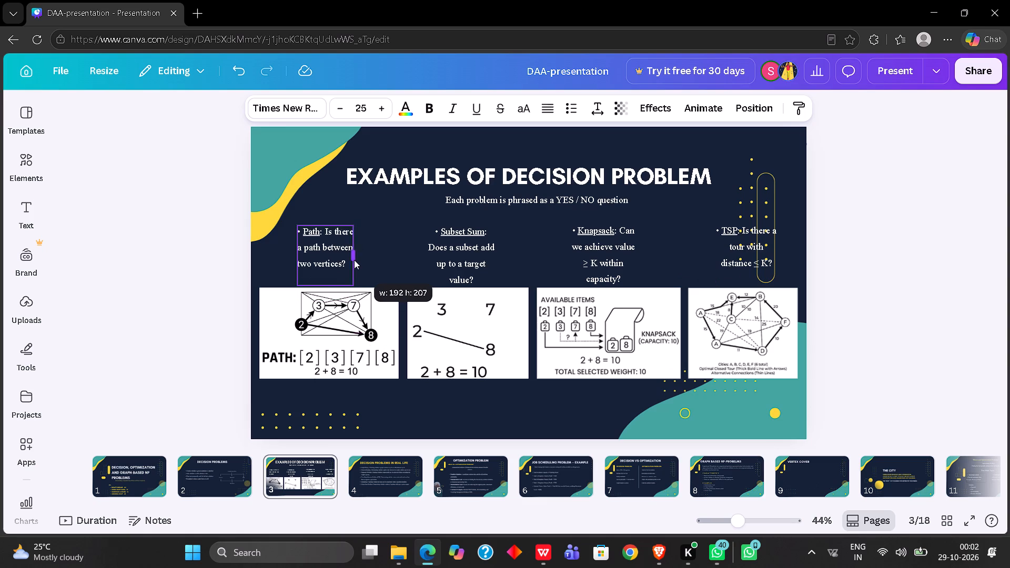
{"action": "left_click_drag", "start_coordinate": [354, 260], "coordinate": [355, 259]}
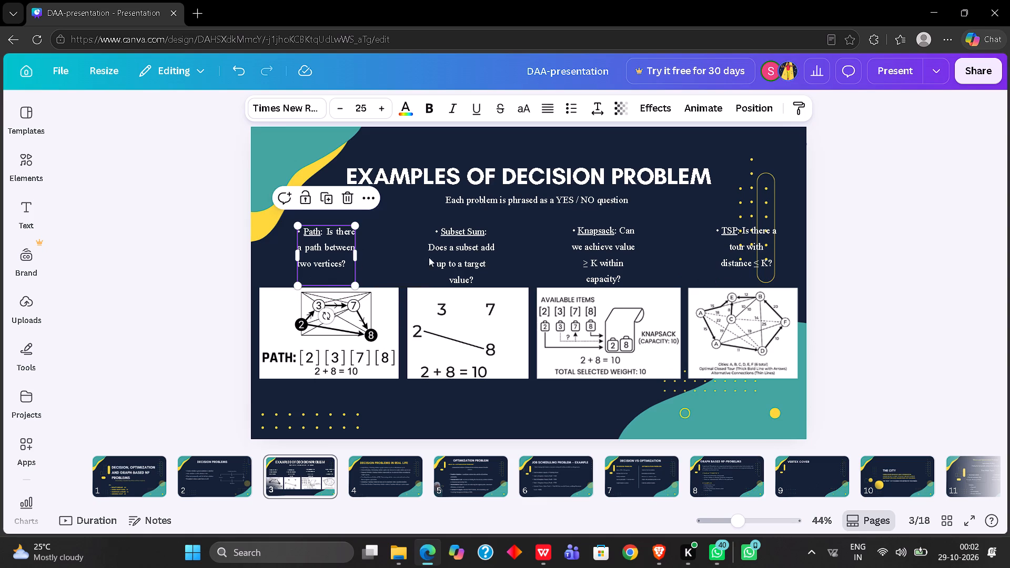
{"action": "left_click", "coordinate": [883, 280]}
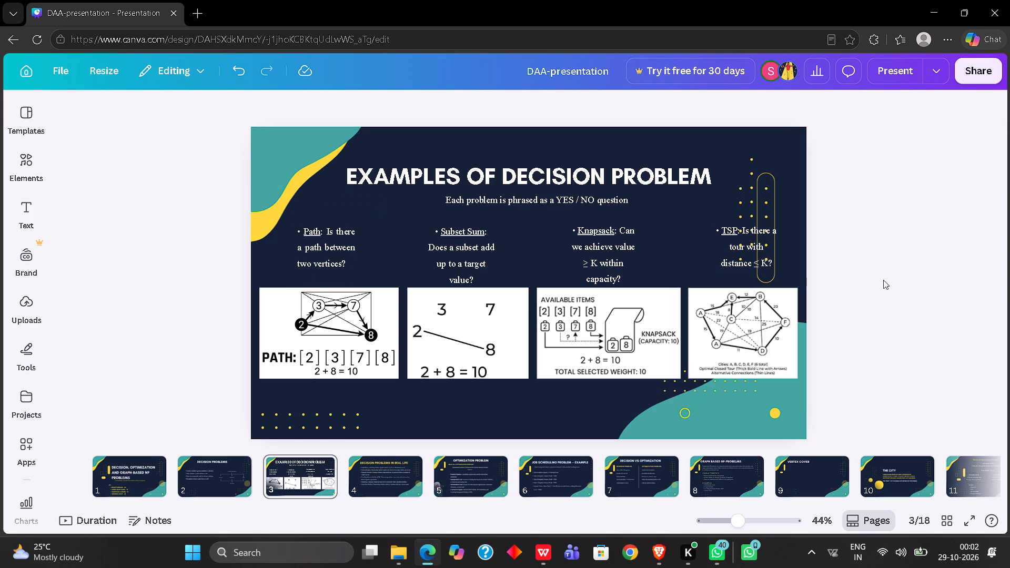
Examine the slide's layer order, checking the yellow rounded outline and the dotted lines that overlap the TSP text.
{"action": "left_click", "coordinate": [761, 210]}
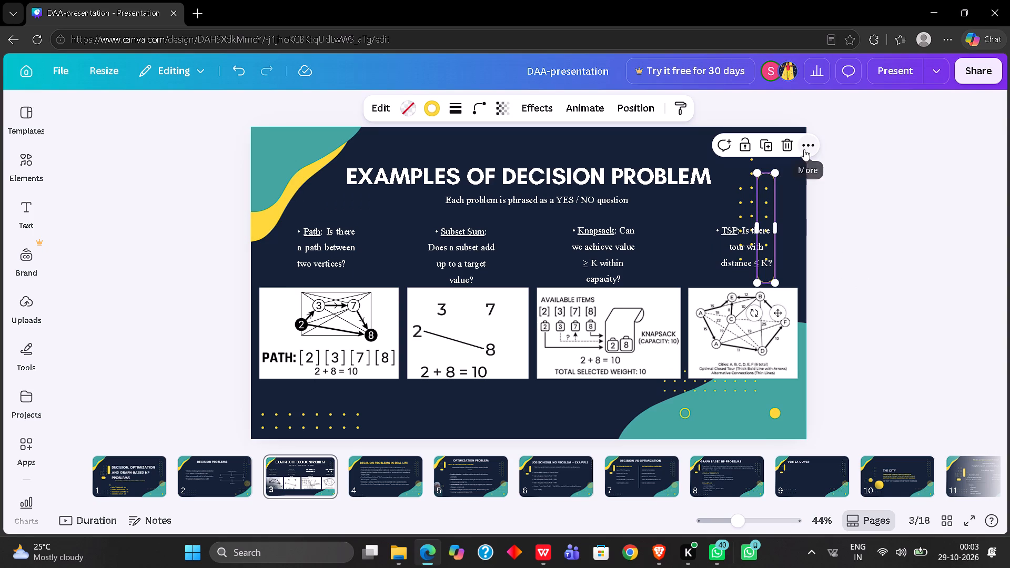
{"action": "left_click", "coordinate": [804, 149]}
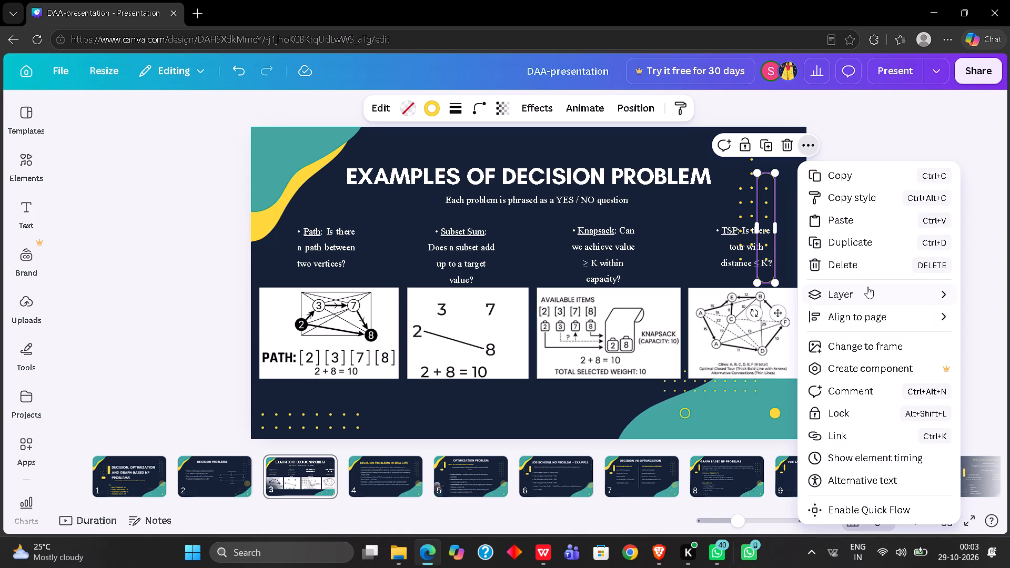
{"action": "left_click", "coordinate": [867, 287]}
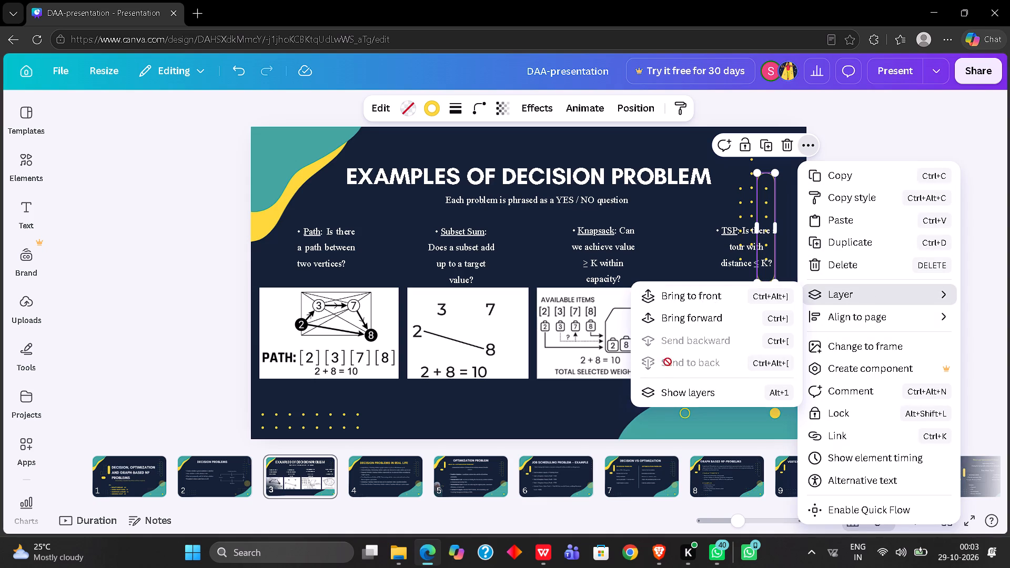
{"action": "left_click", "coordinate": [670, 392]}
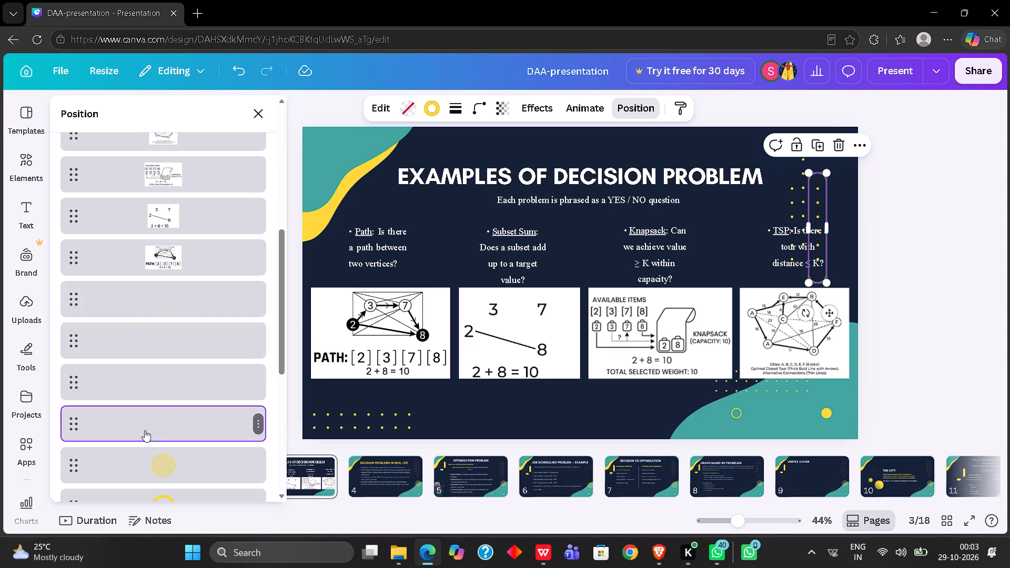
{"action": "scroll", "coordinate": [146, 463], "scroll_direction": "down", "scroll_amount": 2}
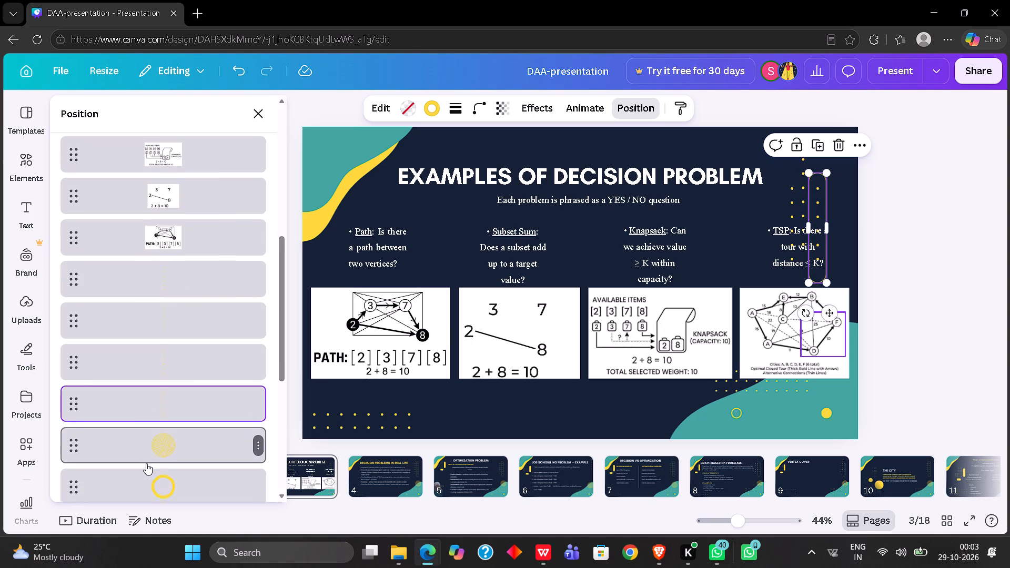
{"action": "scroll", "coordinate": [146, 463], "scroll_direction": "down", "scroll_amount": 7}
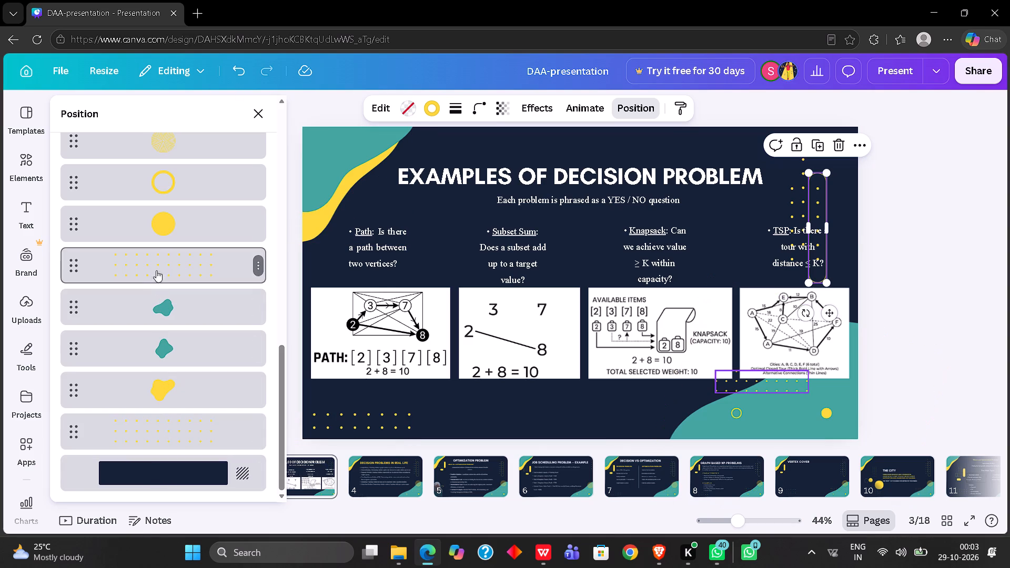
{"action": "scroll", "coordinate": [157, 246], "scroll_direction": "up", "scroll_amount": 10}
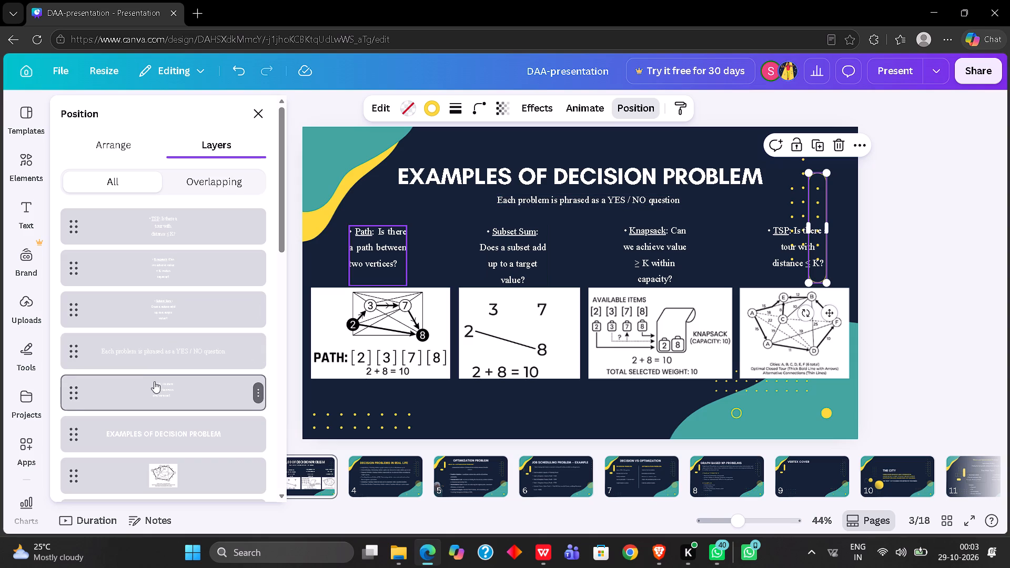
{"action": "scroll", "coordinate": [154, 381], "scroll_direction": "down", "scroll_amount": 5}
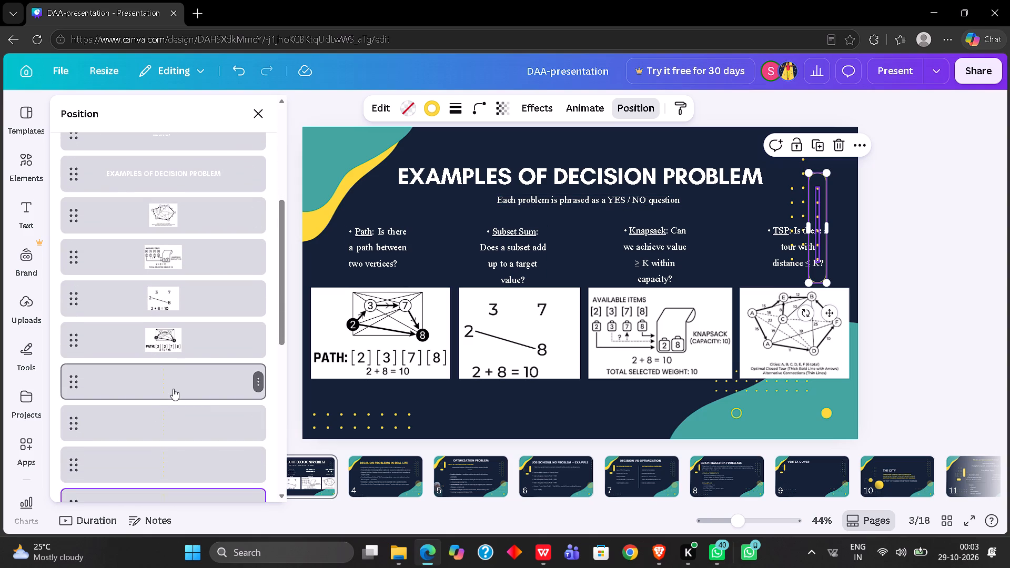
{"action": "left_click", "coordinate": [173, 389]}
{"action": "left_click", "coordinate": [181, 422]}
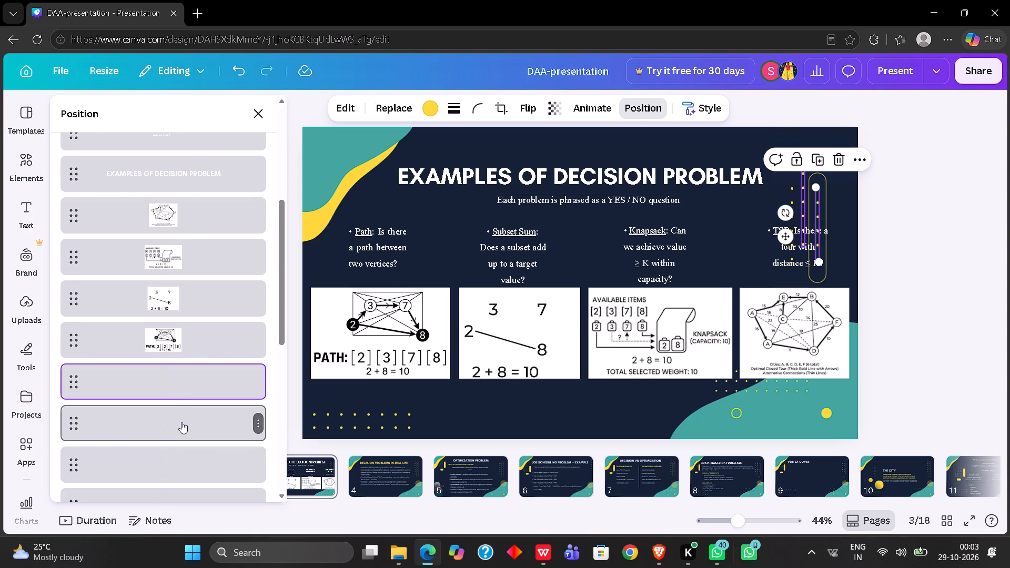
{"action": "left_click", "coordinate": [190, 453]}
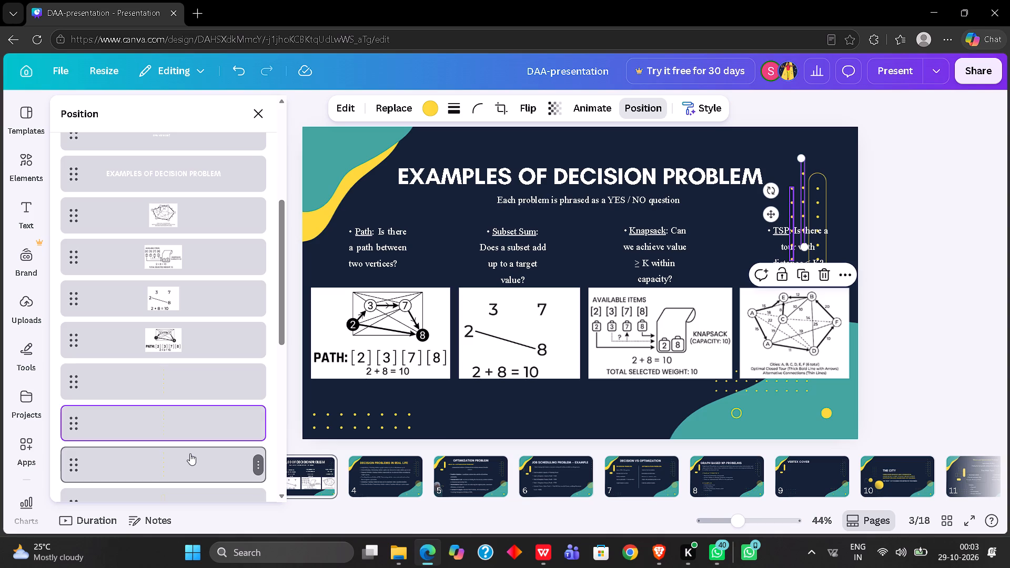
{"action": "scroll", "coordinate": [190, 453], "scroll_direction": "up", "scroll_amount": 5}
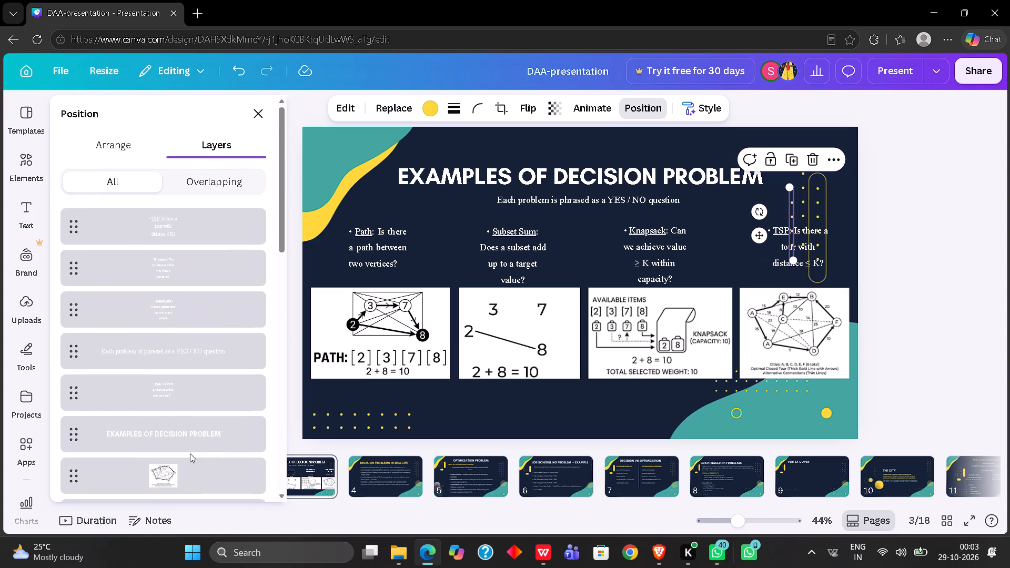
Check which layers overlap the dotted line by the TSP text and which ordering options the slide background offers.
{"action": "left_click", "coordinate": [191, 192]}
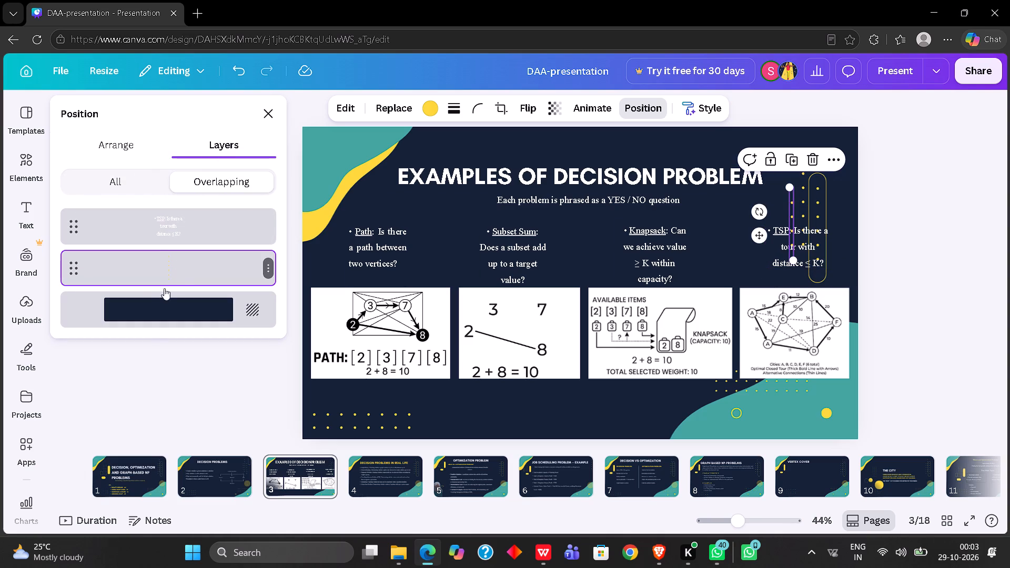
{"action": "left_click", "coordinate": [170, 307]}
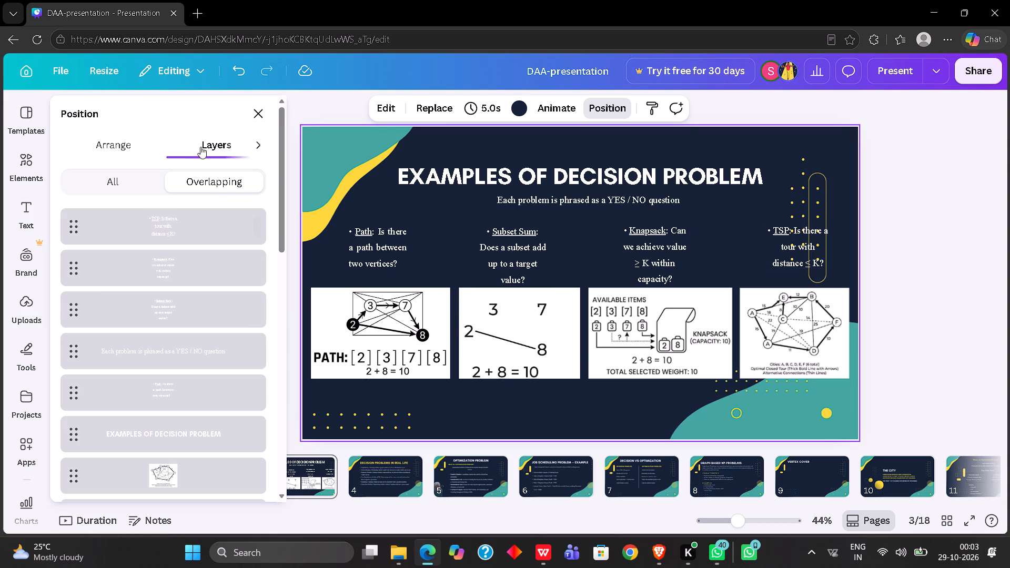
{"action": "scroll", "coordinate": [154, 153], "scroll_direction": "left", "scroll_amount": 1}
{"action": "left_click", "coordinate": [126, 156]}
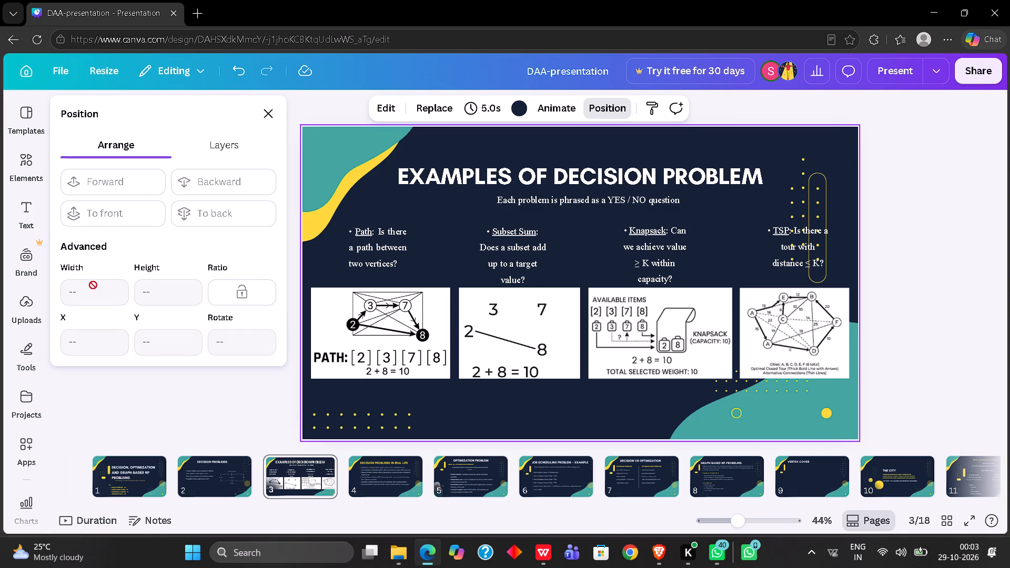
{"action": "left_click", "coordinate": [137, 188]}
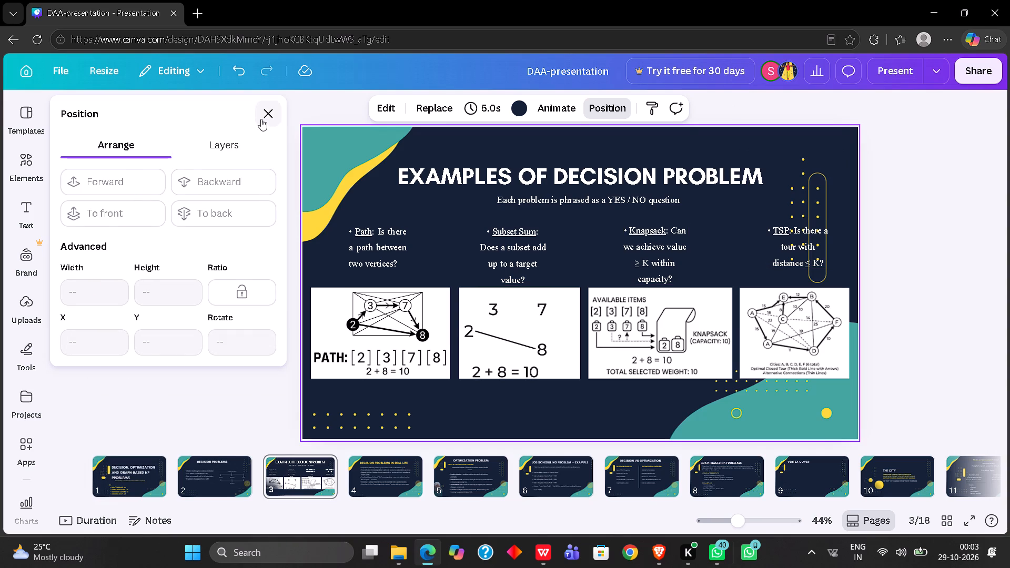
{"action": "left_click", "coordinate": [261, 118]}
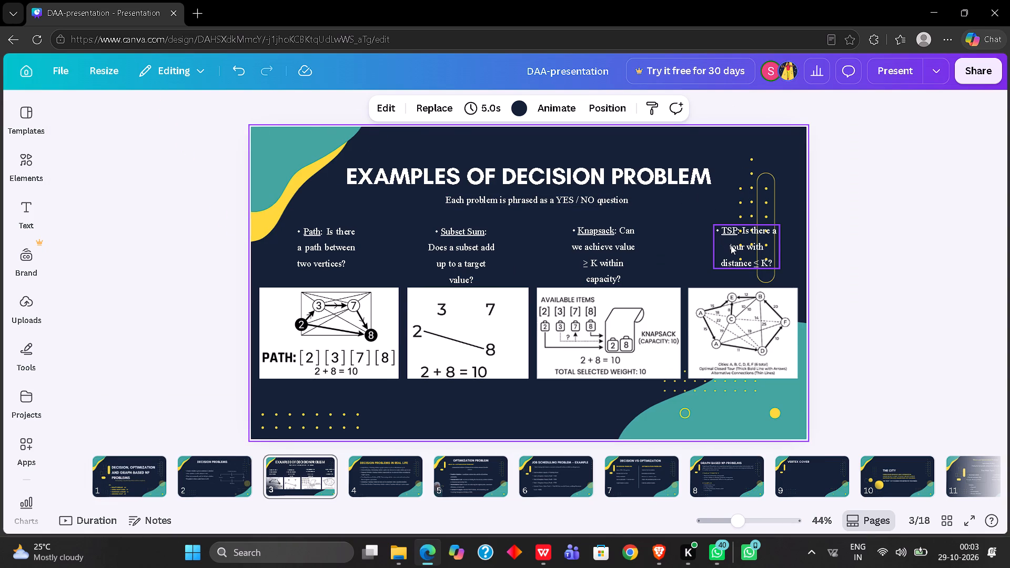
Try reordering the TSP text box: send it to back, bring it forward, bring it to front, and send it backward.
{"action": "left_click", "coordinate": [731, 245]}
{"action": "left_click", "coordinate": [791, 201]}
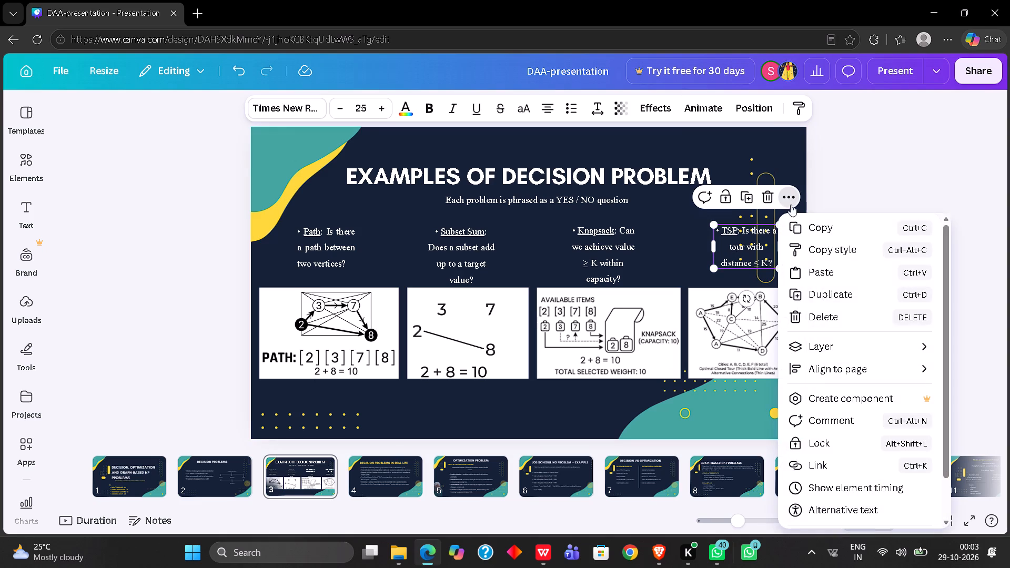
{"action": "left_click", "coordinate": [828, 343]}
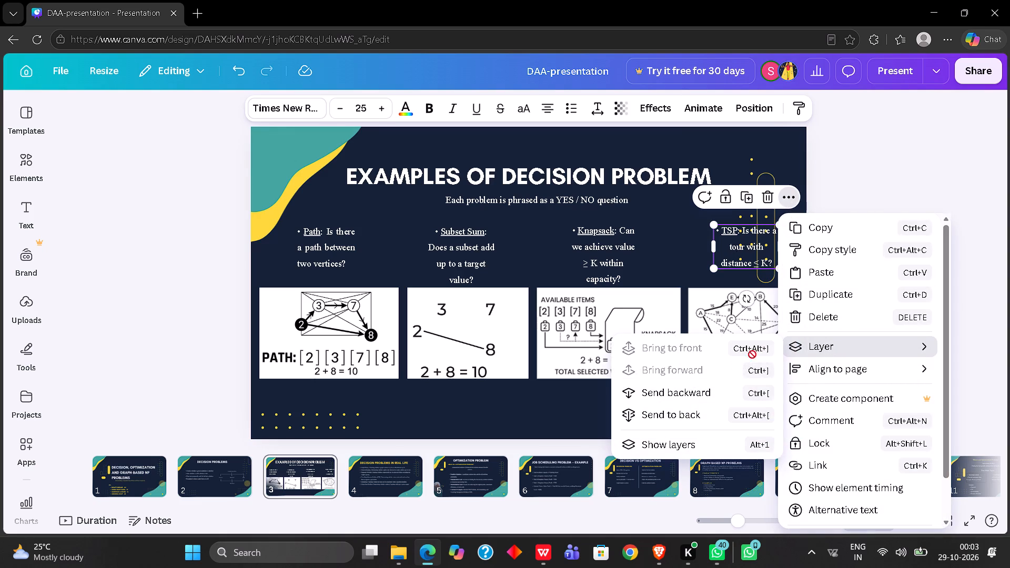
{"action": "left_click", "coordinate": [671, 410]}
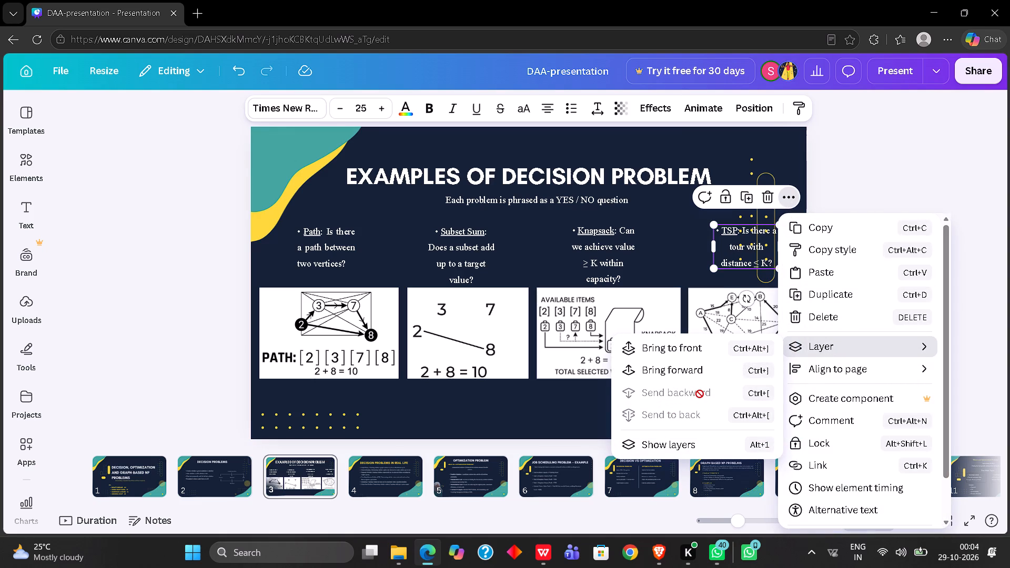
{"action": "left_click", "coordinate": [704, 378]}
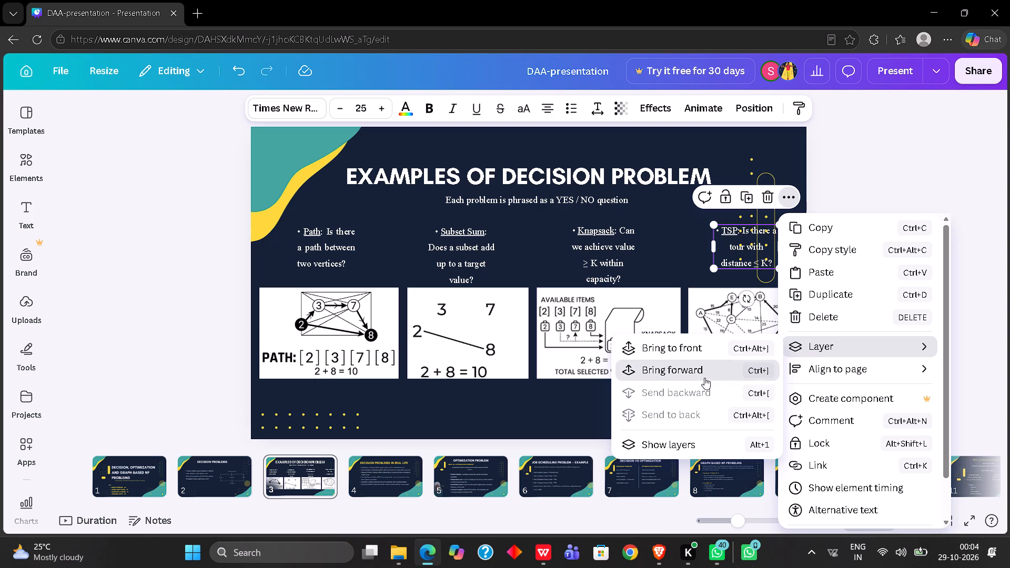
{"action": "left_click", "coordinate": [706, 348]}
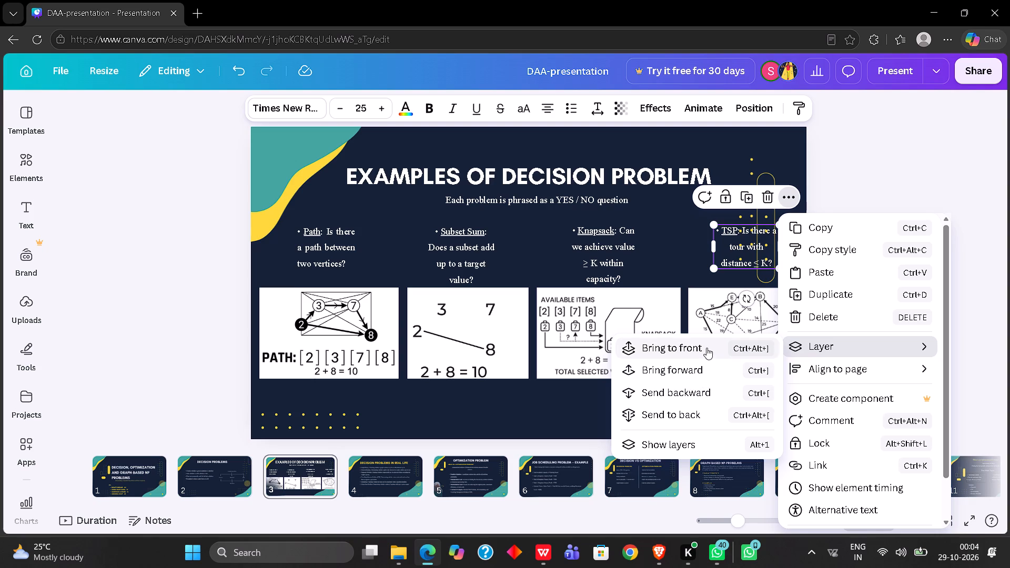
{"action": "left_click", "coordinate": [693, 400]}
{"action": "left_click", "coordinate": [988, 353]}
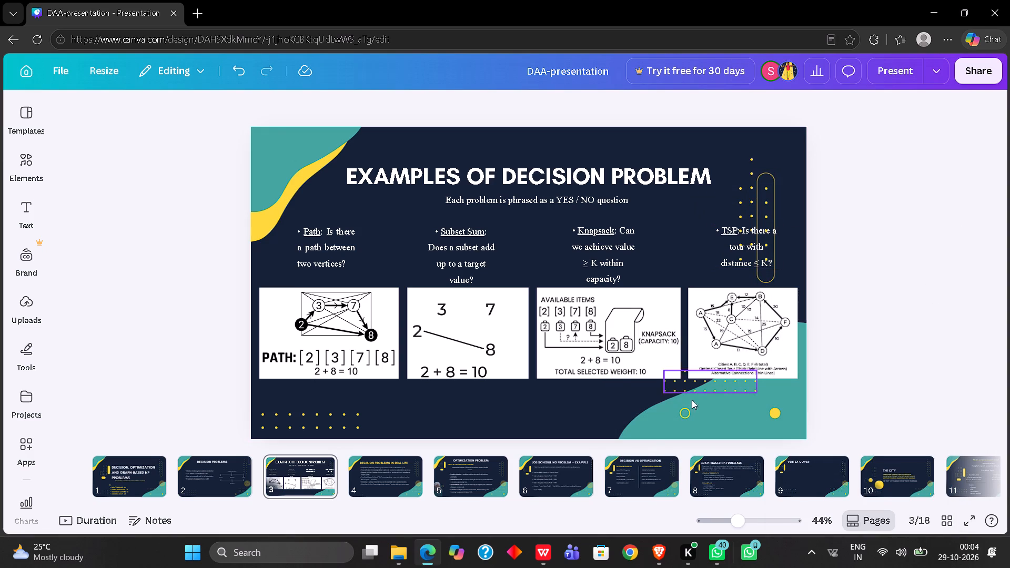
On the Optimization Problem slide, nudge the yellow rounded outline slightly right to match its placement on the neighbouring slides, and deselect it.
{"action": "left_click", "coordinate": [628, 494]}
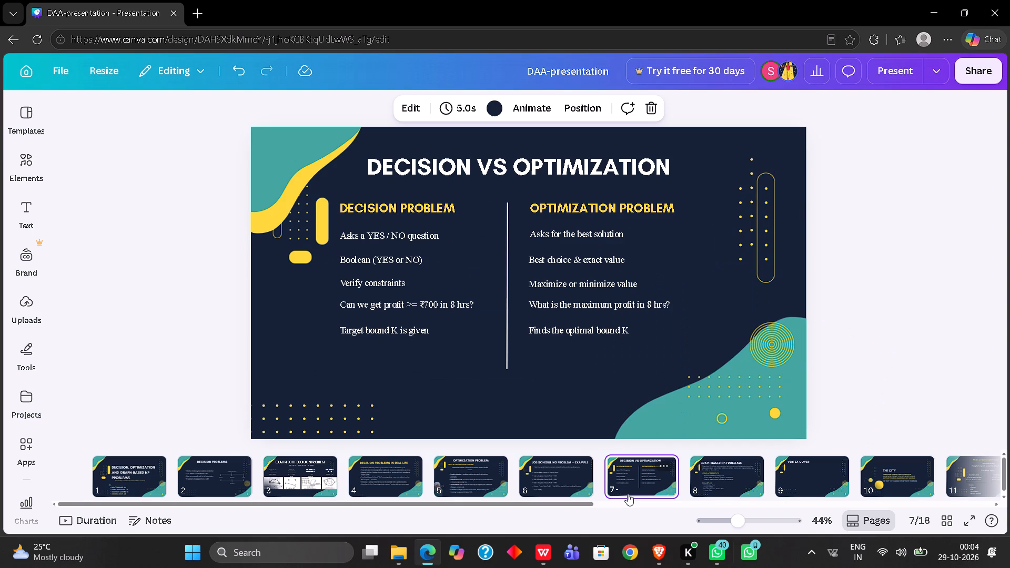
{"action": "key", "text": "Left"}
{"action": "key", "text": "Left"}
{"action": "key", "text": "Left"}
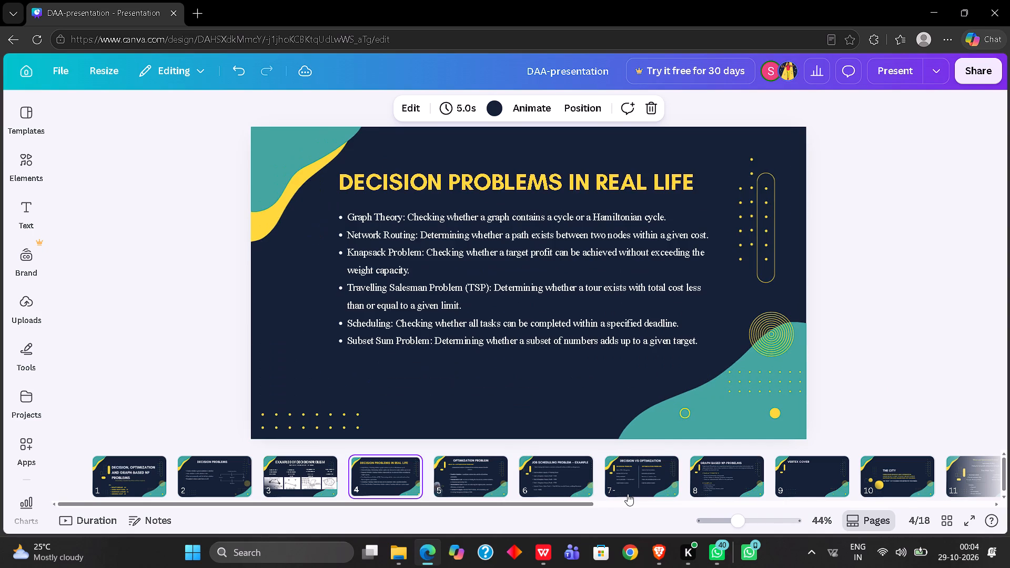
{"action": "key", "text": "Right"}
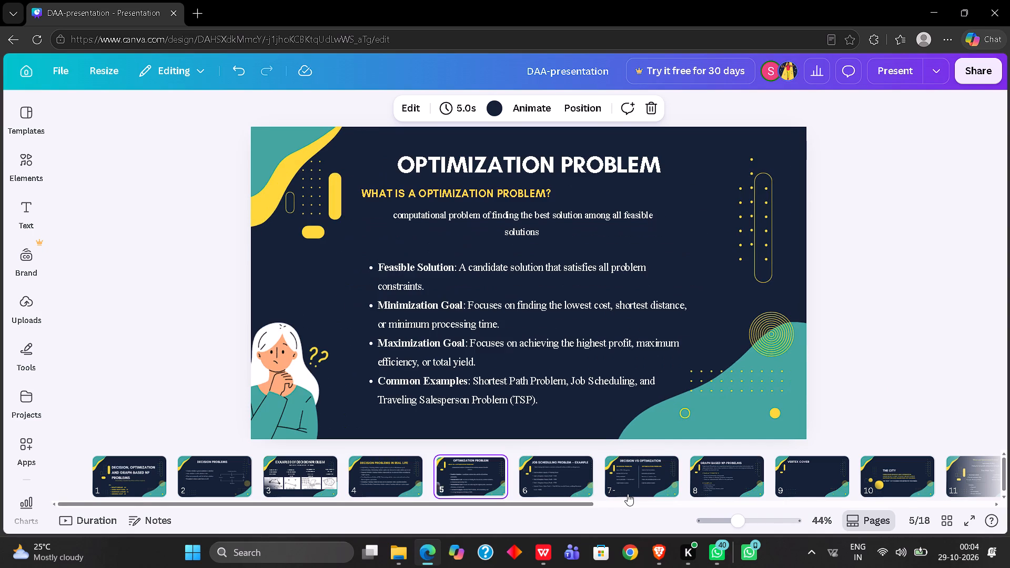
{"action": "left_click", "coordinate": [770, 276]}
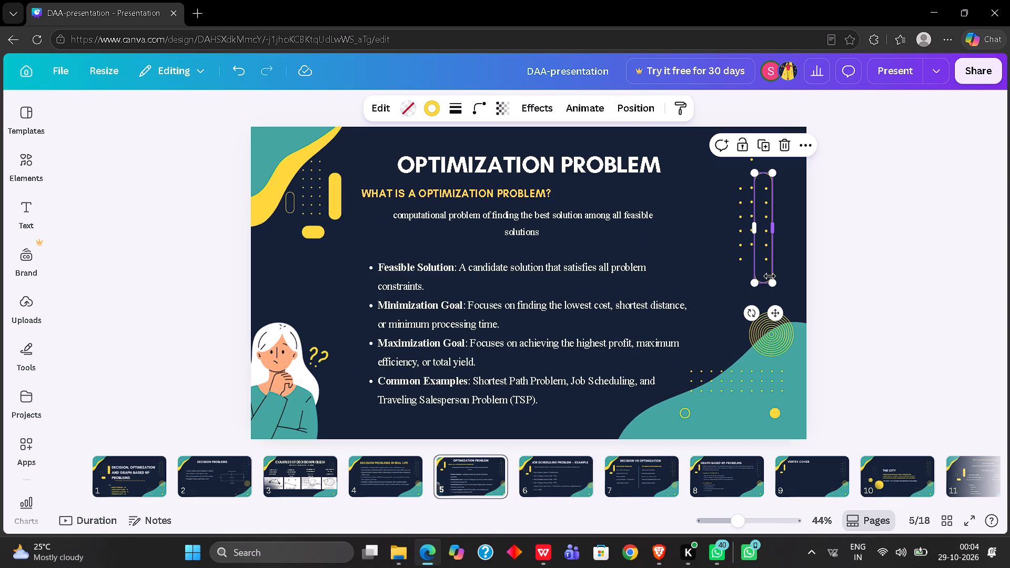
{"action": "key", "text": "Right"}
{"action": "key", "text": "Right"}
{"action": "key", "text": "Right"}
{"action": "key", "text": "Right"}
{"action": "key", "text": "Right"}
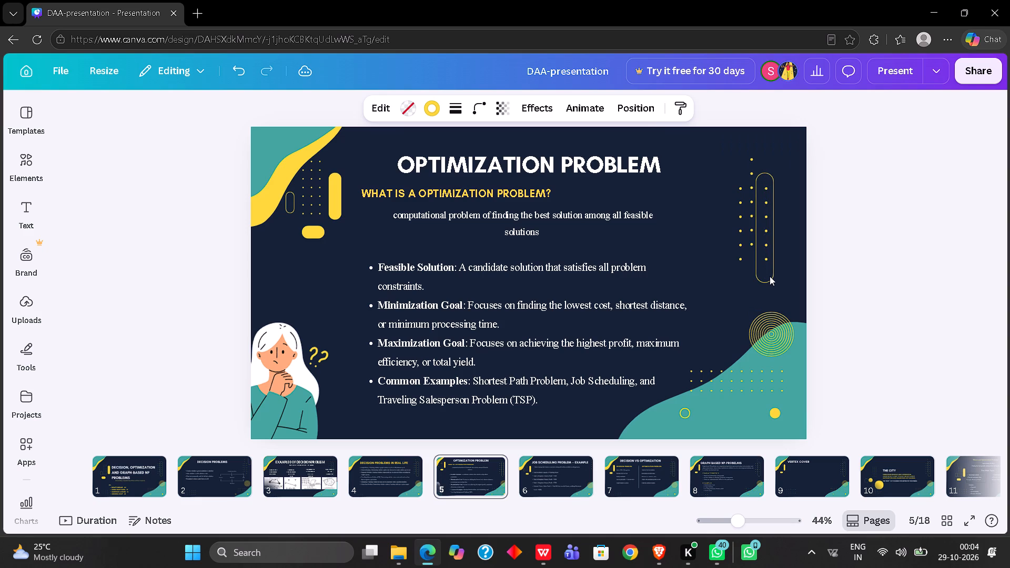
{"action": "key", "text": "Right"}
{"action": "key", "text": "Right"}
{"action": "key", "text": "Right"}
{"action": "key", "text": "Right"}
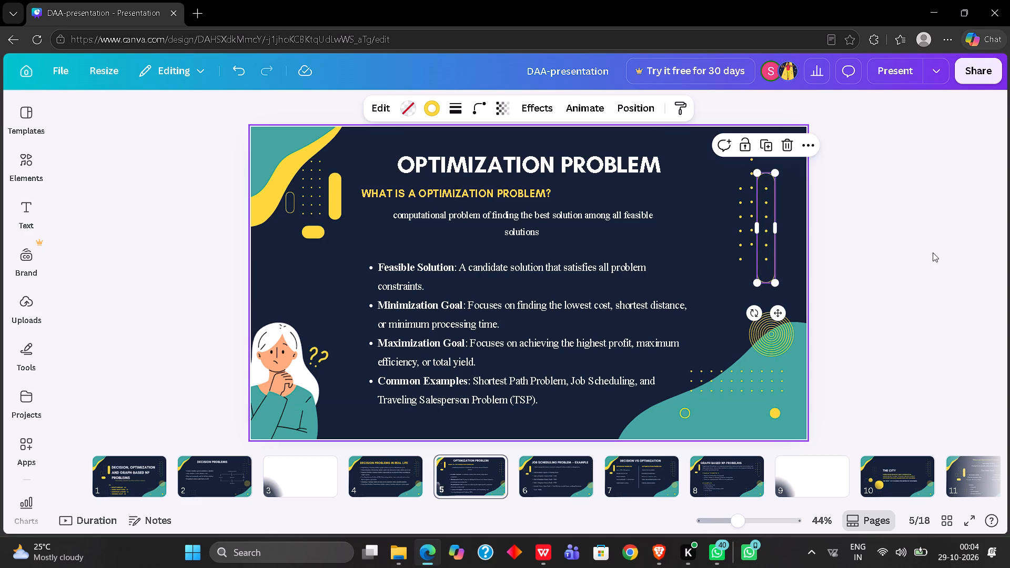
{"action": "left_click", "coordinate": [934, 252]}
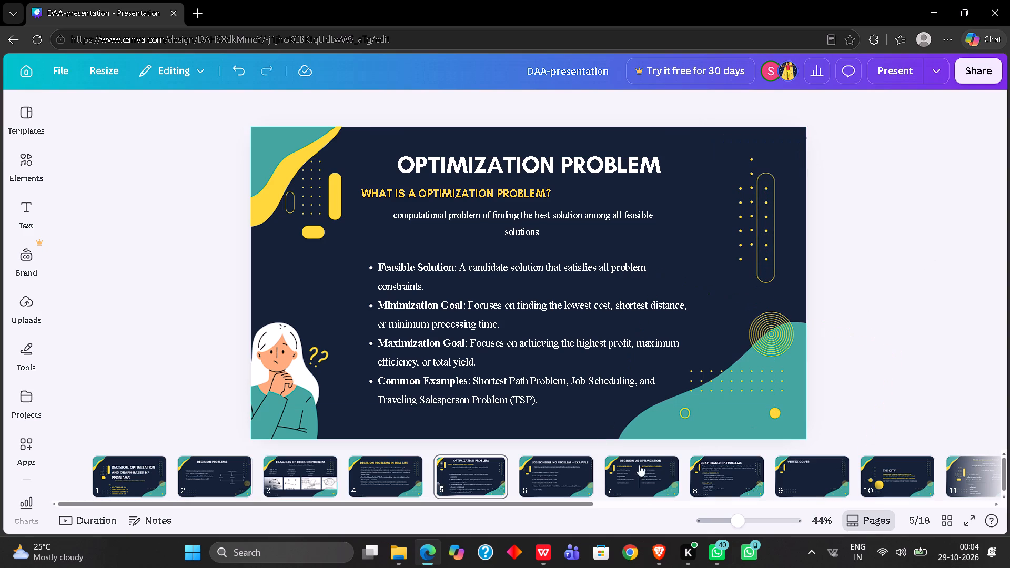
On the Examples of Decision Problem slide, shift the yellow rounded outline right, clear of the TSP text and close to the slide's edge.
{"action": "left_click", "coordinate": [291, 475]}
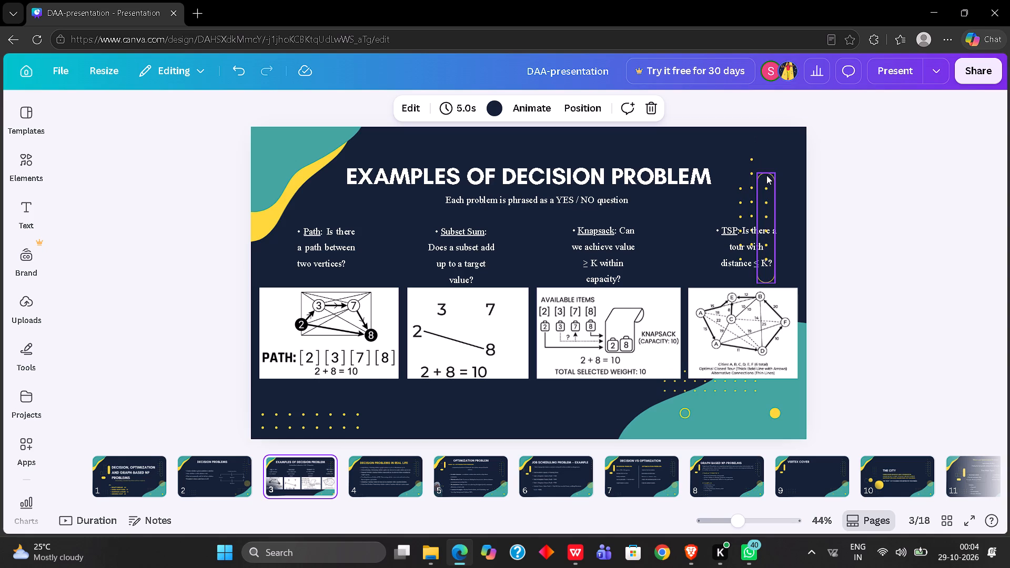
{"action": "left_click", "coordinate": [766, 175]}
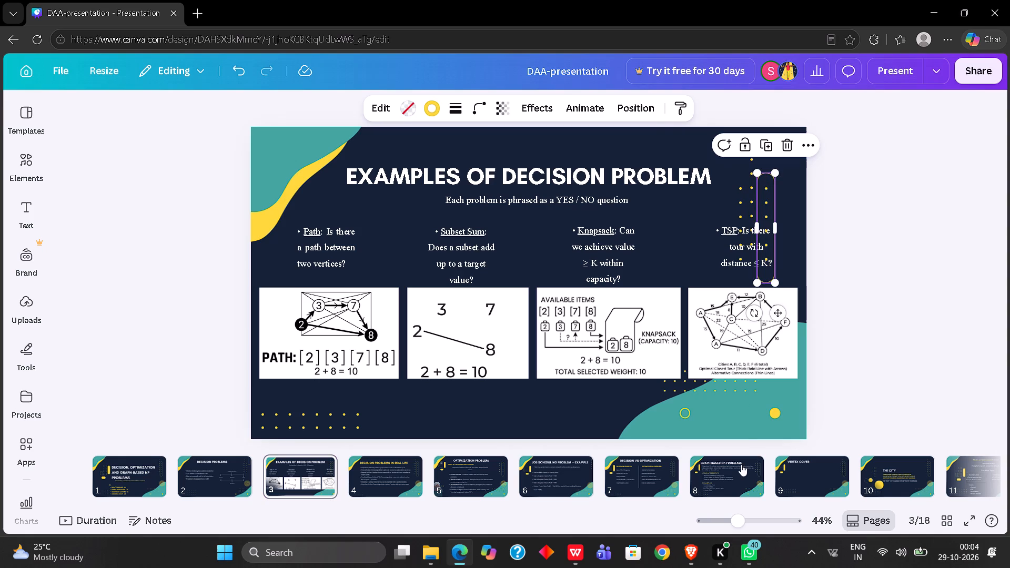
{"action": "left_click", "coordinate": [740, 471]}
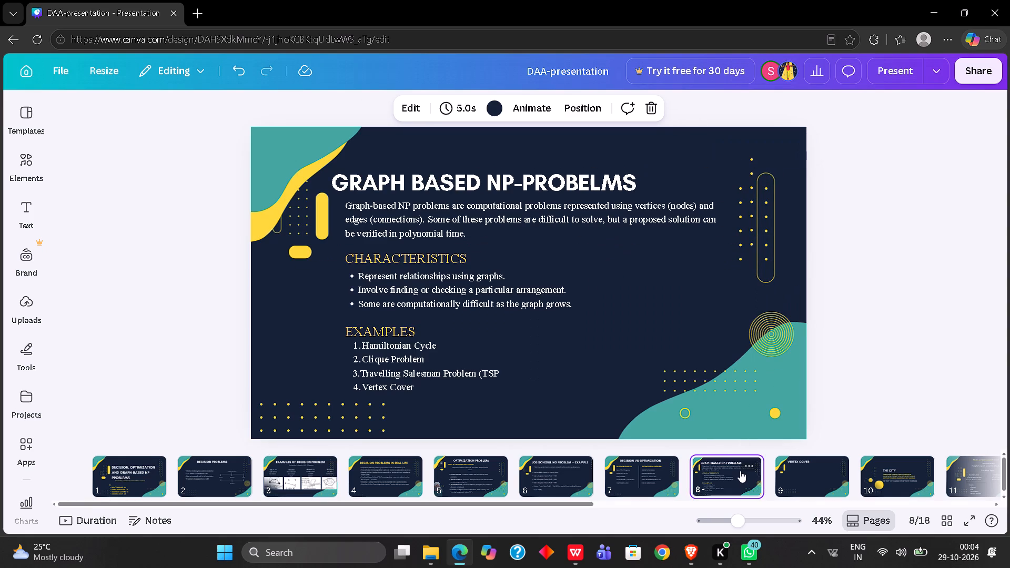
{"action": "left_click", "coordinate": [291, 483]}
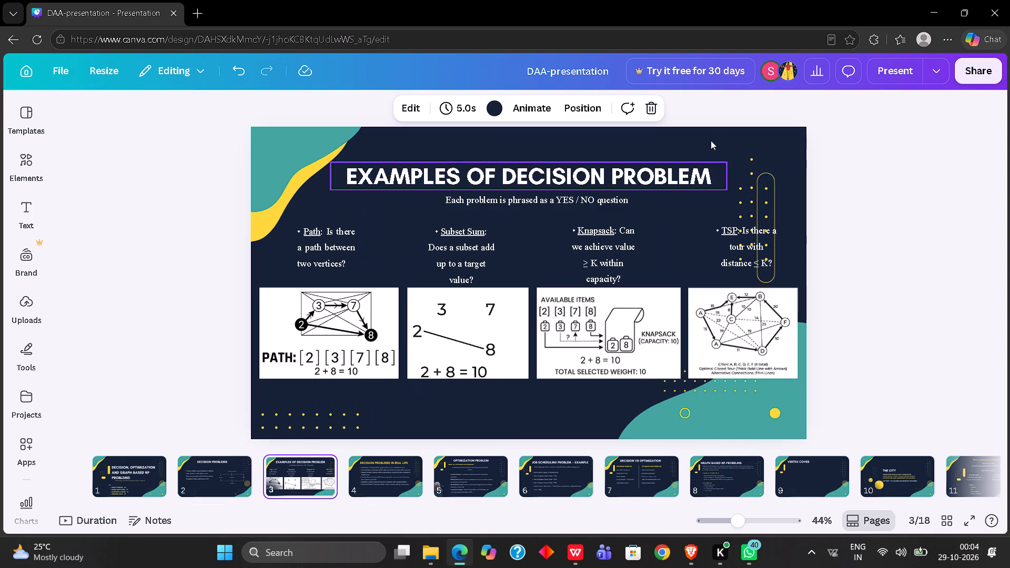
{"action": "left_click", "coordinate": [769, 179]}
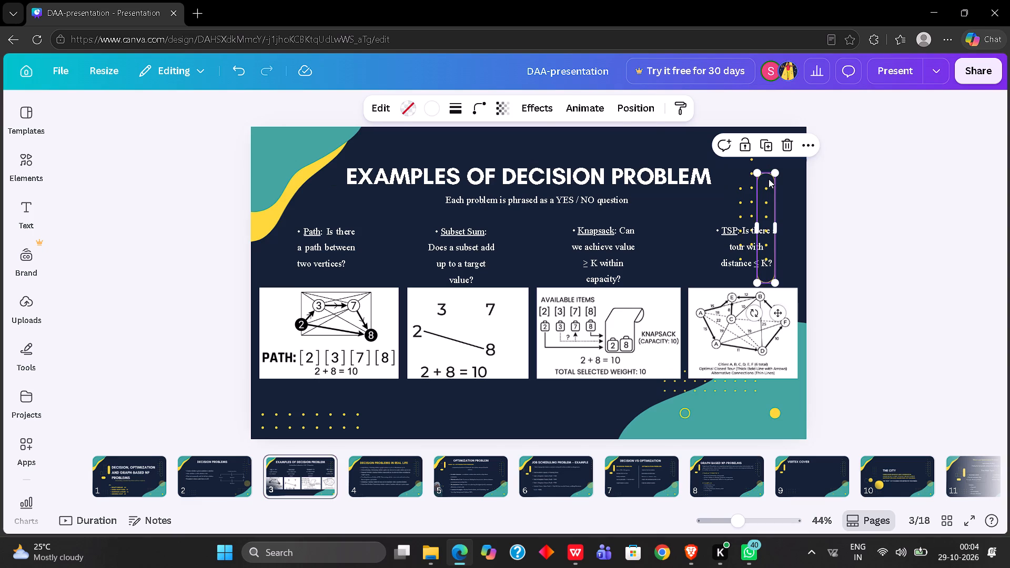
{"action": "key", "text": "Right"}
{"action": "key", "text": "Right"}
{"action": "key", "text": "Right"}
{"action": "key", "text": "Right"}
{"action": "key", "text": "Right"}
{"action": "key", "text": "Right"}
{"action": "key", "text": "Right"}
{"action": "key", "text": "Right"}
{"action": "key", "text": "Right"}
{"action": "key", "text": "Right"}
{"action": "key", "text": "Right"}
{"action": "key", "text": "Right"}
{"action": "key", "text": "Right"}
{"action": "key", "text": "Right"}
{"action": "key", "text": "Right"}
{"action": "key", "text": "Right"}
{"action": "key", "text": "Right"}
{"action": "key", "text": "Right"}
{"action": "key", "text": "Right"}
{"action": "key", "text": "Right"}
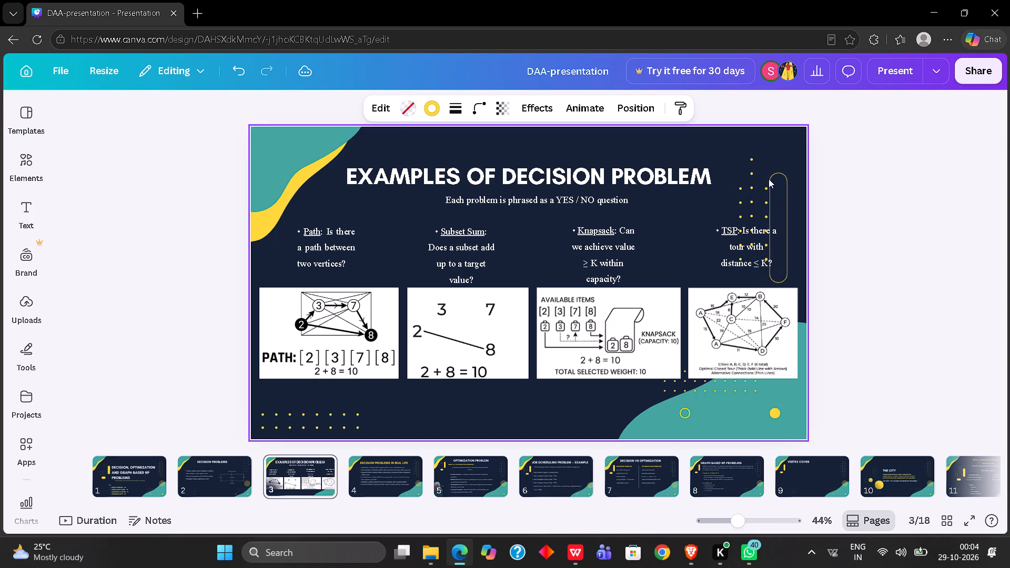
{"action": "key", "text": "Right"}
{"action": "key", "text": "Right"}
{"action": "key", "text": "Right"}
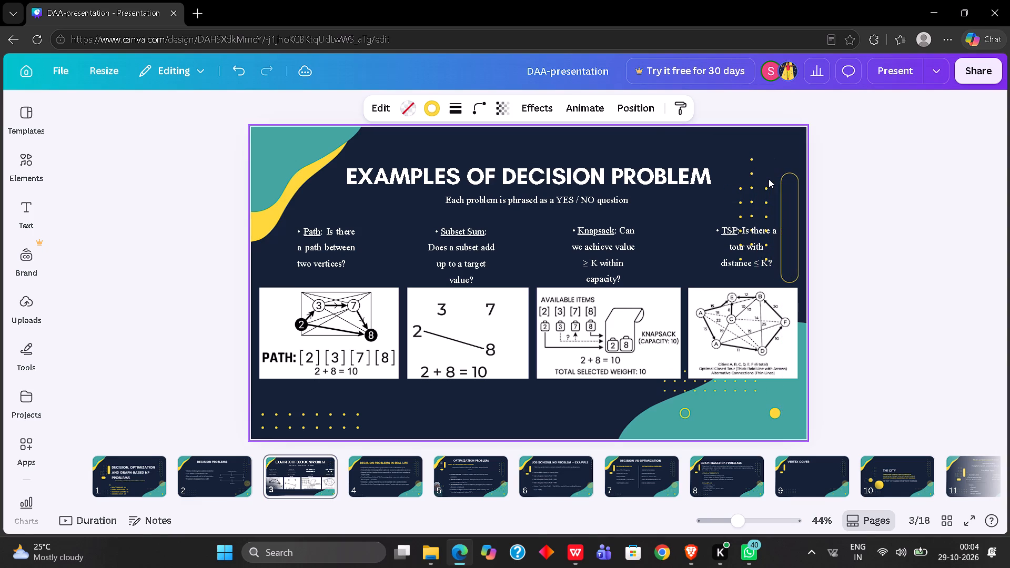
{"action": "key", "text": "Right"}
{"action": "key", "text": "Right"}
{"action": "key", "text": "Right"}
{"action": "key", "text": "Right"}
{"action": "key", "text": "Right"}
{"action": "key", "text": "Right"}
{"action": "key", "text": "Right"}
{"action": "key", "text": "Right"}
{"action": "key", "text": "Right"}
{"action": "key", "text": "Right"}
{"action": "key", "text": "Right"}
{"action": "key", "text": "Right"}
{"action": "key", "text": "Right"}
{"action": "key", "text": "Right"}
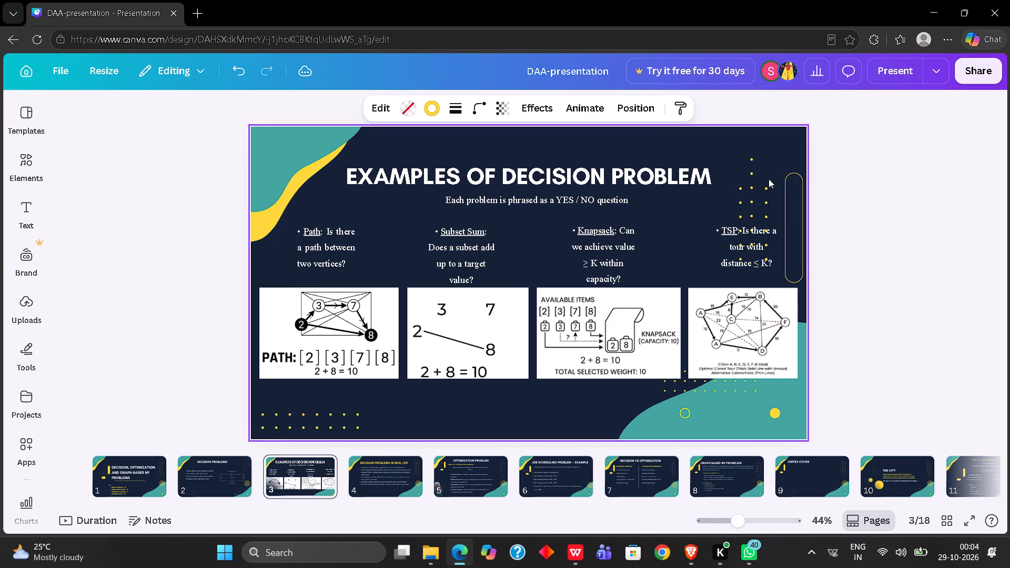
{"action": "key", "text": "Right"}
{"action": "key", "text": "Right"}
{"action": "key", "text": "Right"}
{"action": "key", "text": "Right"}
{"action": "key", "text": "Right"}
{"action": "key", "text": "Right"}
{"action": "key", "text": "Right"}
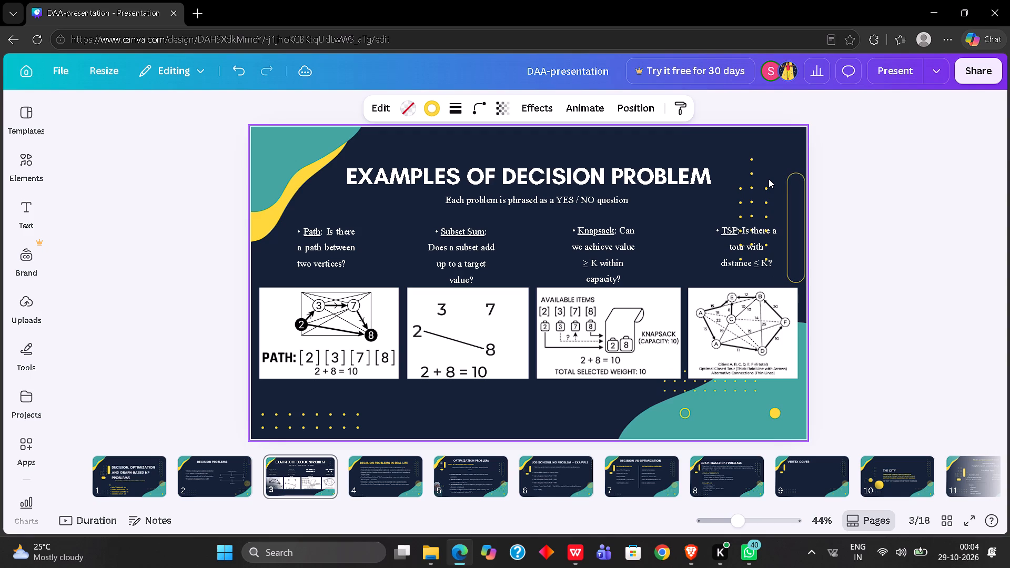
Move the rightmost vertical dotted line over the TSP text to the middle of the rounded outline, and deselect it.
{"action": "left_click", "coordinate": [766, 192]}
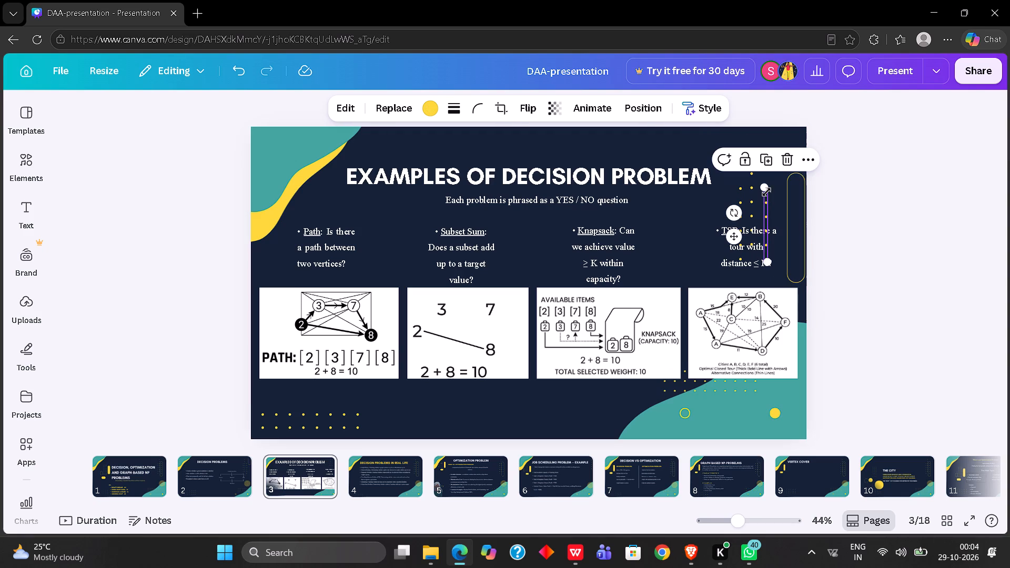
{"action": "key", "text": "shift+Right"}
{"action": "key", "text": "shift+Right"}
{"action": "key", "text": "shift+Right"}
{"action": "key", "text": "shift+Right"}
{"action": "key", "text": "shift+Right"}
{"action": "key", "text": "shift+Right"}
{"action": "key", "text": "shift+Right"}
{"action": "key", "text": "shift+Right"}
{"action": "key", "text": "shift+Right"}
{"action": "key", "text": "shift+Right"}
{"action": "key", "text": "shift+Right"}
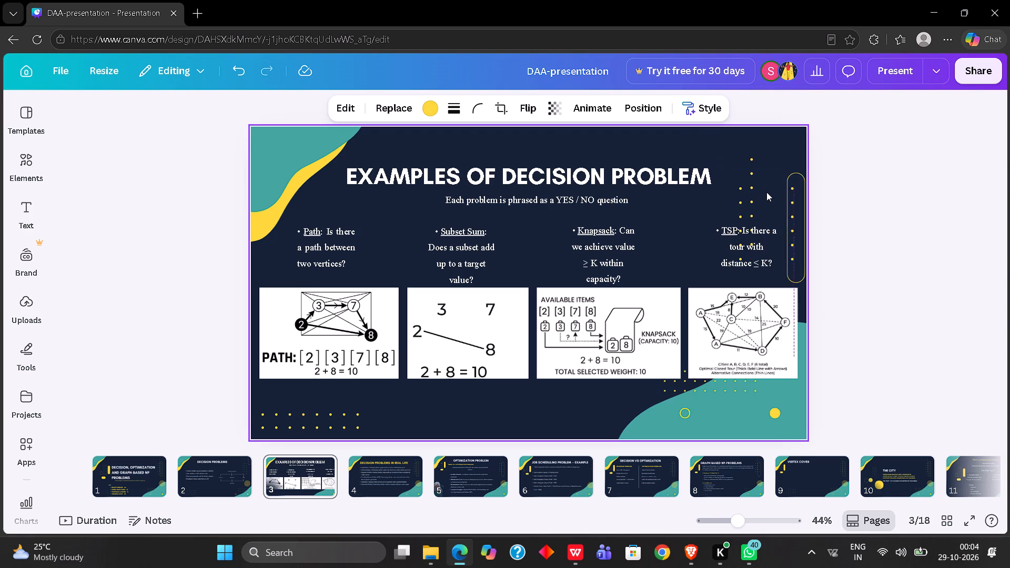
{"action": "key", "text": "shift+Left"}
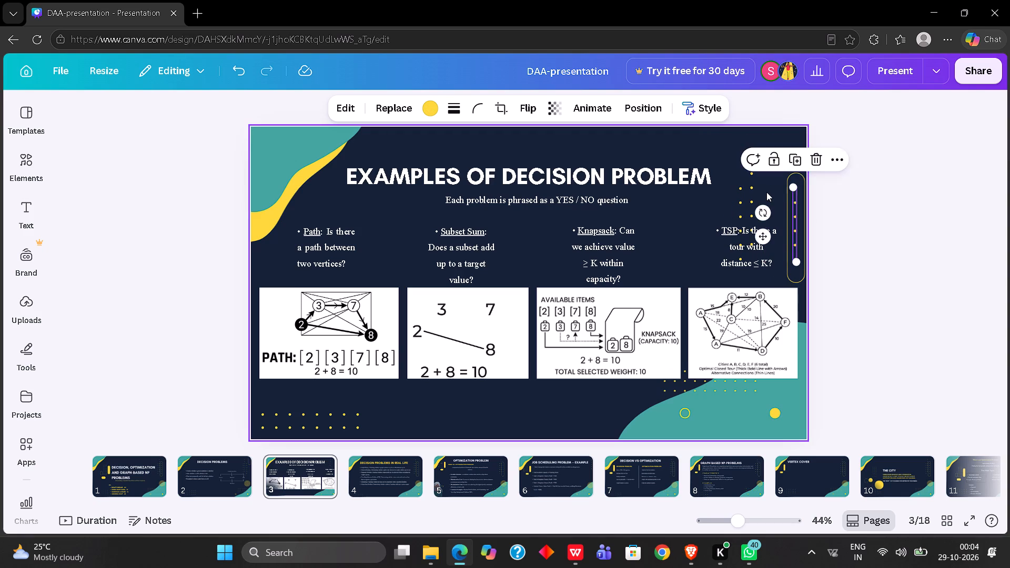
{"action": "key", "text": "Right"}
{"action": "key", "text": "Right"}
{"action": "key", "text": "Right"}
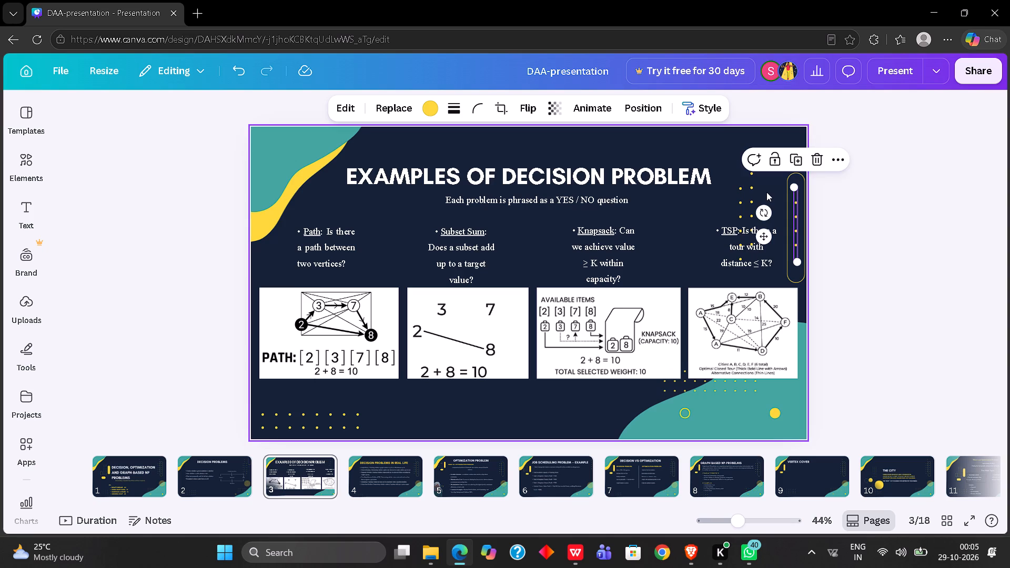
{"action": "left_click", "coordinate": [869, 227]}
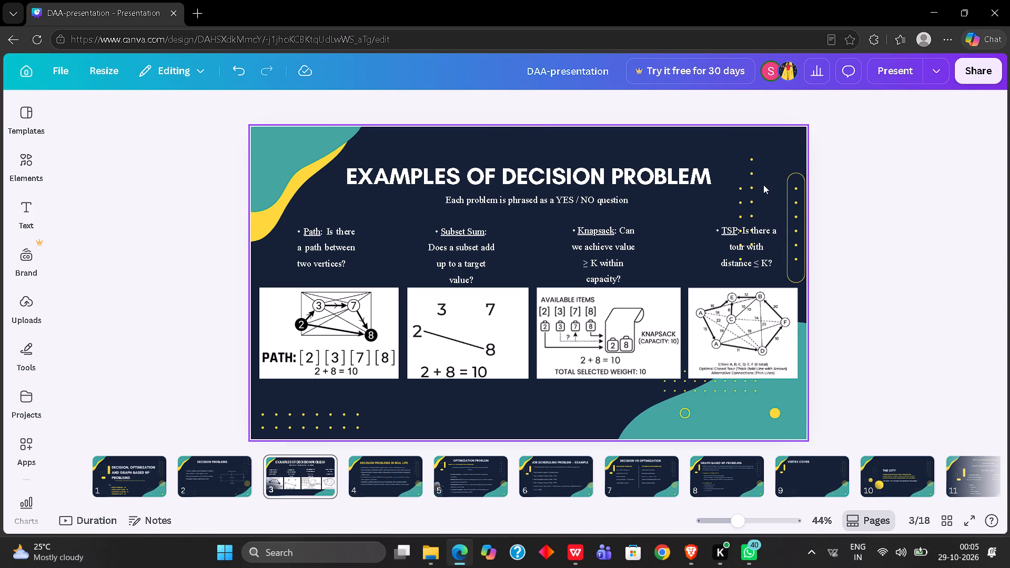
Move the tallest vertical dotted line right until it sits just beside the rounded outline, and deselect it.
{"action": "left_click", "coordinate": [753, 186]}
{"action": "key", "text": "shift+Right"}
{"action": "key", "text": "shift+Right"}
{"action": "key", "text": "shift+Right"}
{"action": "key", "text": "shift+Right"}
{"action": "key", "text": "shift+Right"}
{"action": "key", "text": "shift+Right"}
{"action": "key", "text": "shift+Right"}
{"action": "key", "text": "shift+Right"}
{"action": "key", "text": "shift+Right"}
{"action": "key", "text": "shift+Right"}
{"action": "key", "text": "shift+Right"}
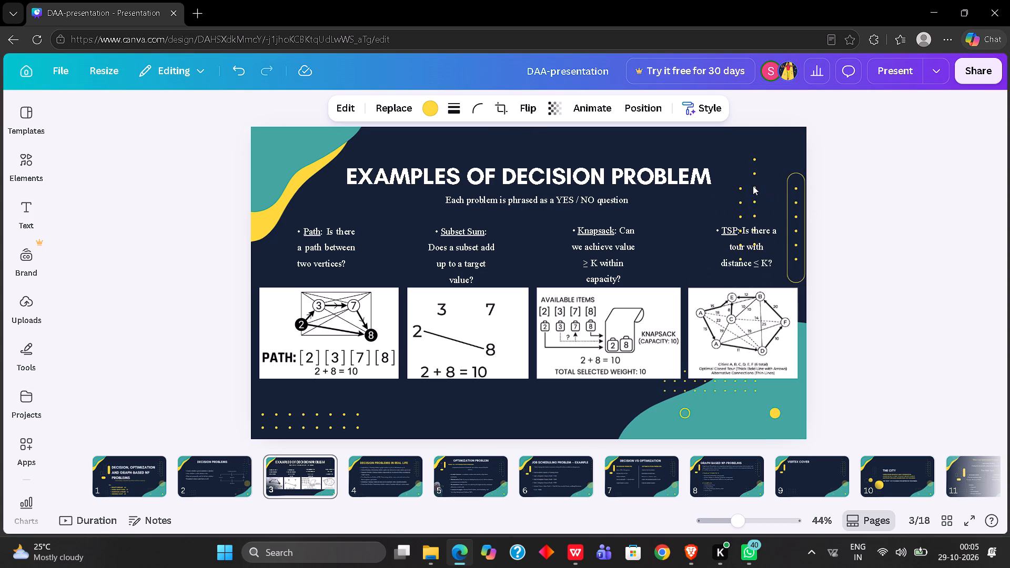
{"action": "key", "text": "shift+Left"}
{"action": "key", "text": "Insert"}
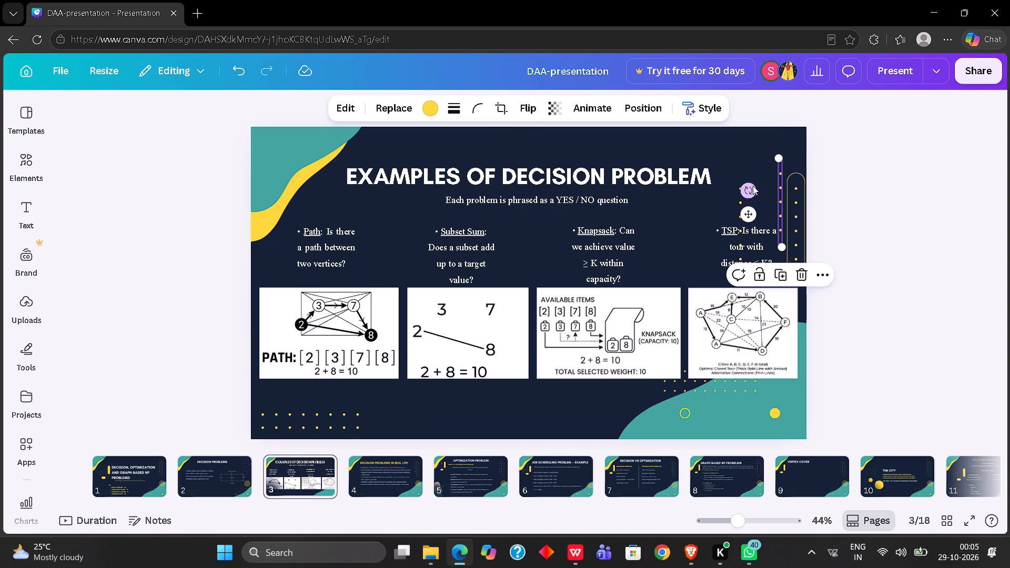
{"action": "key", "text": "shift+Right"}
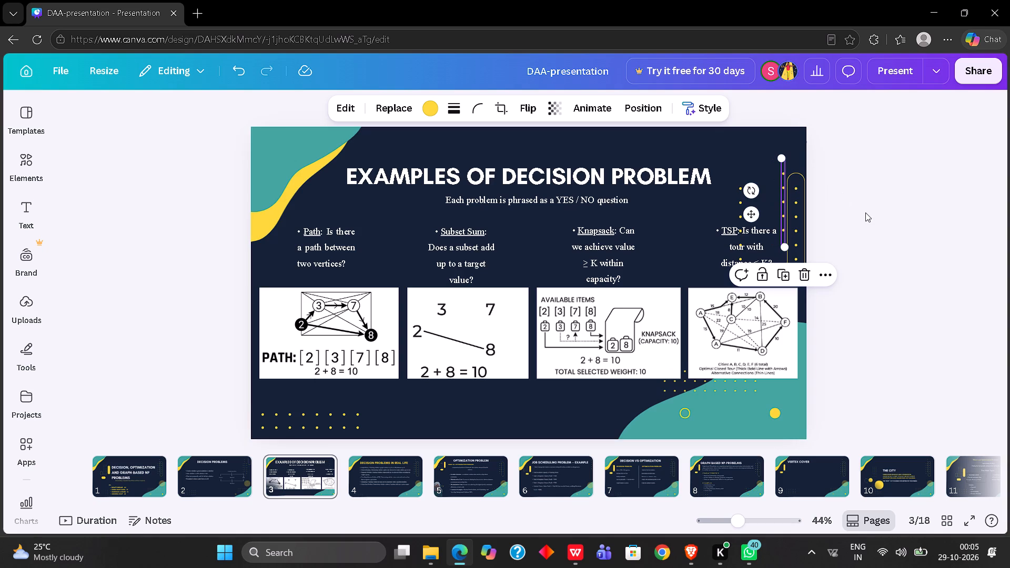
{"action": "left_click", "coordinate": [865, 212]}
{"action": "left_click", "coordinate": [738, 200]}
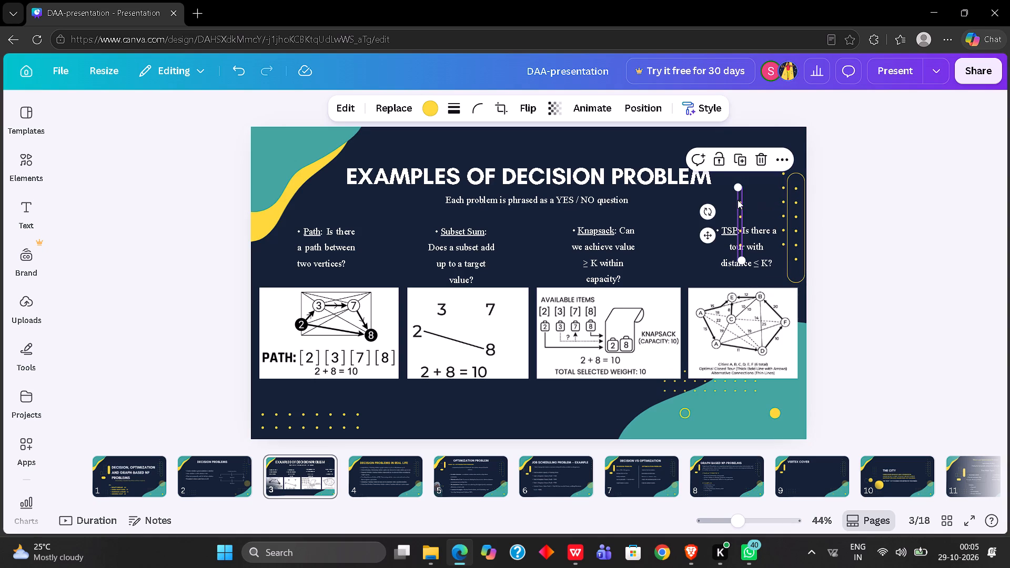
{"action": "key", "text": "shift+Right"}
{"action": "key", "text": "shift+Right"}
{"action": "key", "text": "shift+Right"}
{"action": "key", "text": "shift+Right"}
{"action": "key", "text": "shift+Right"}
{"action": "key", "text": "shift+Right"}
{"action": "key", "text": "shift+Right"}
{"action": "key", "text": "shift+Right"}
{"action": "key", "text": "shift+Right"}
{"action": "key", "text": "shift+Right"}
{"action": "key", "text": "shift+Right"}
{"action": "key", "text": "shift+Right"}
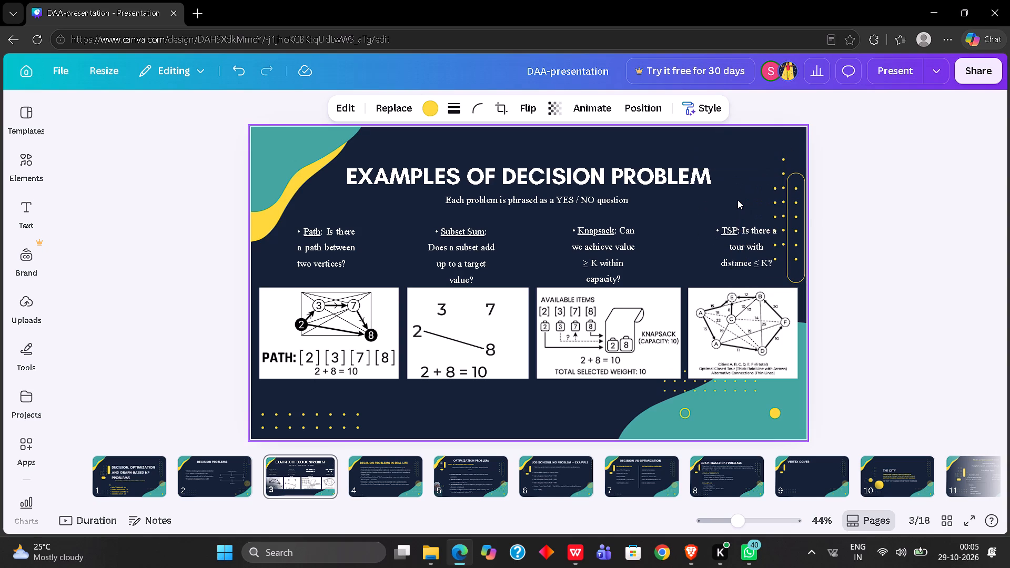
{"action": "key", "text": "shift+Left"}
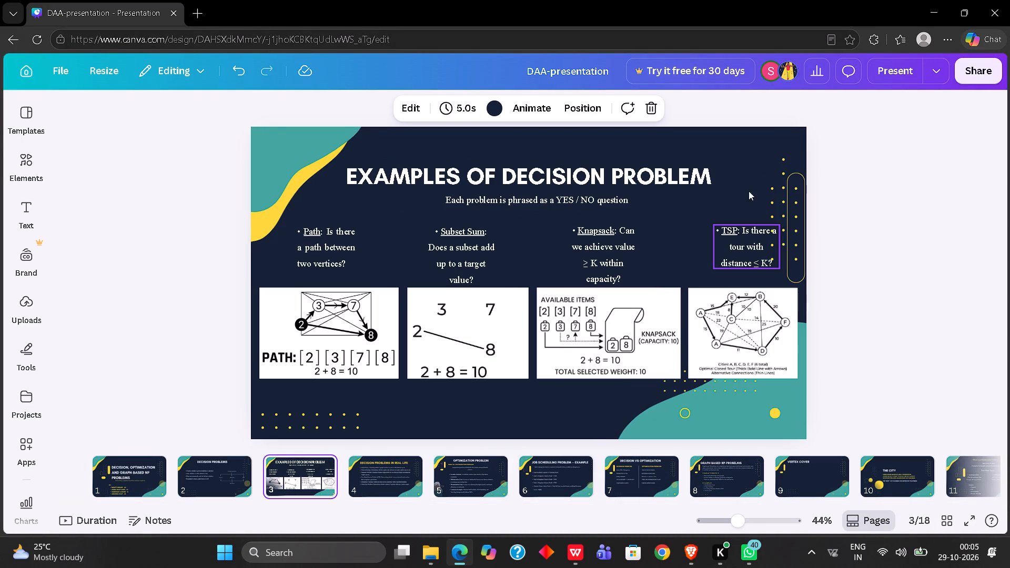
{"action": "left_click", "coordinate": [785, 175]}
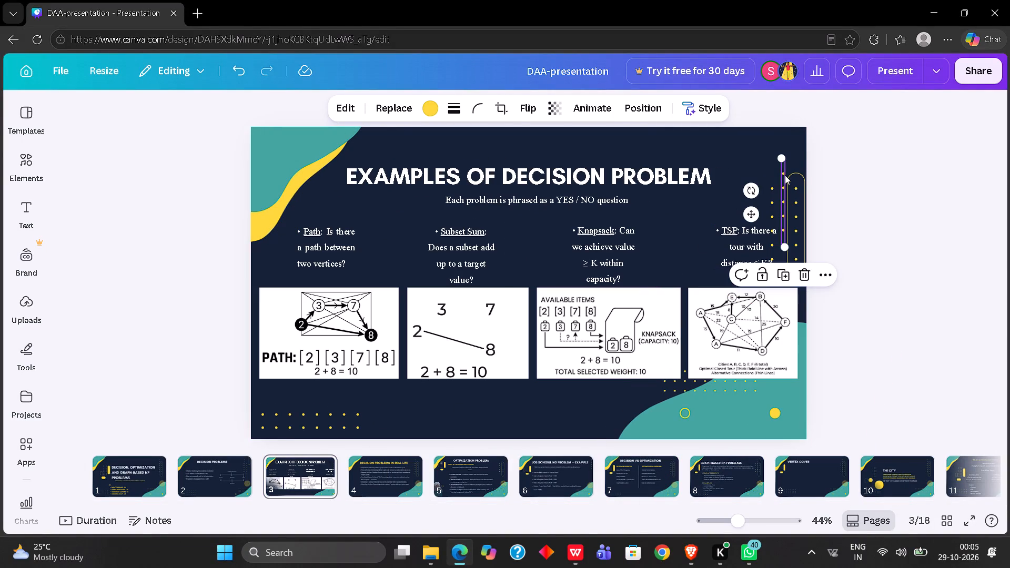
{"action": "key", "text": "shift+Left"}
{"action": "key", "text": "shift+Left"}
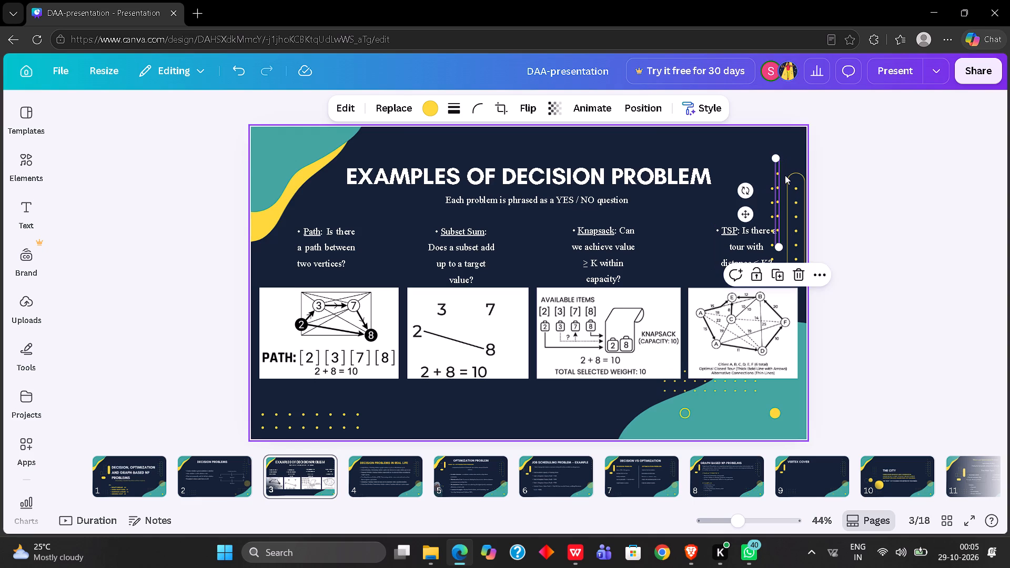
{"action": "key", "text": "shift+Right"}
{"action": "key", "text": "Left"}
{"action": "key", "text": "Left"}
{"action": "key", "text": "Left"}
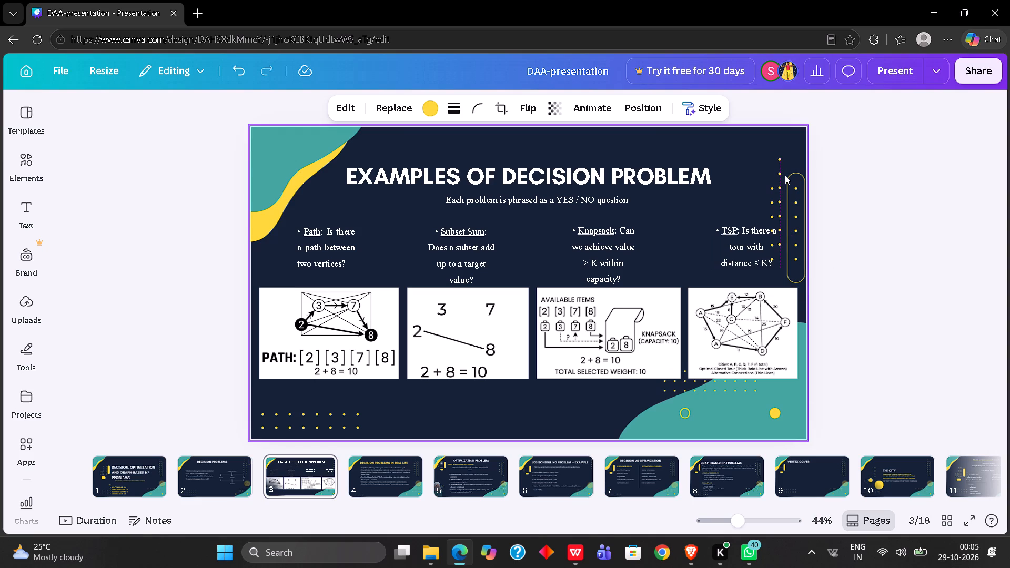
Nudge the leftmost vertical dotted line by the TSP text slightly left to even out its spacing from the tallest one, and deselect it.
{"action": "left_click", "coordinate": [767, 190]}
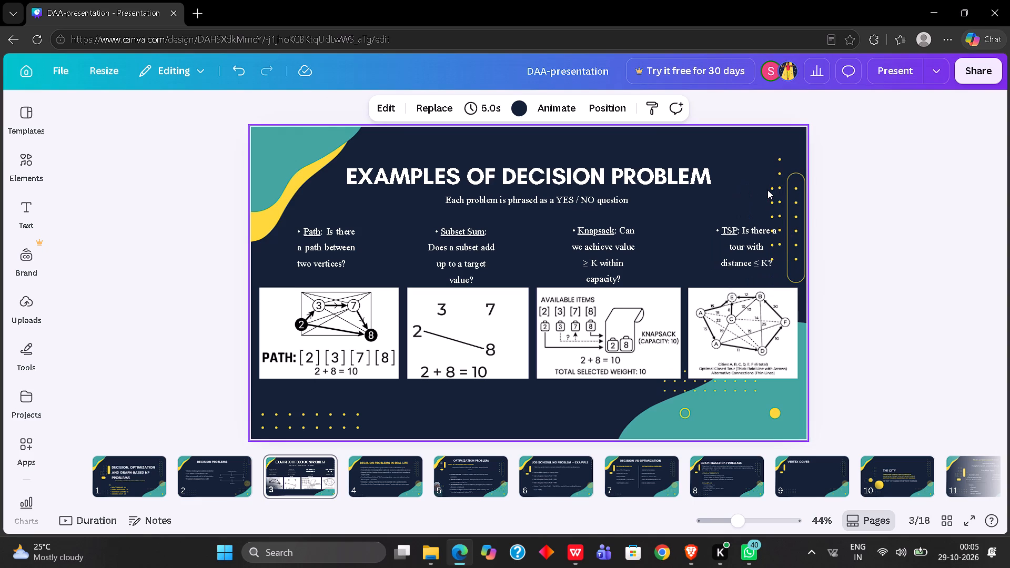
{"action": "left_click", "coordinate": [772, 189]}
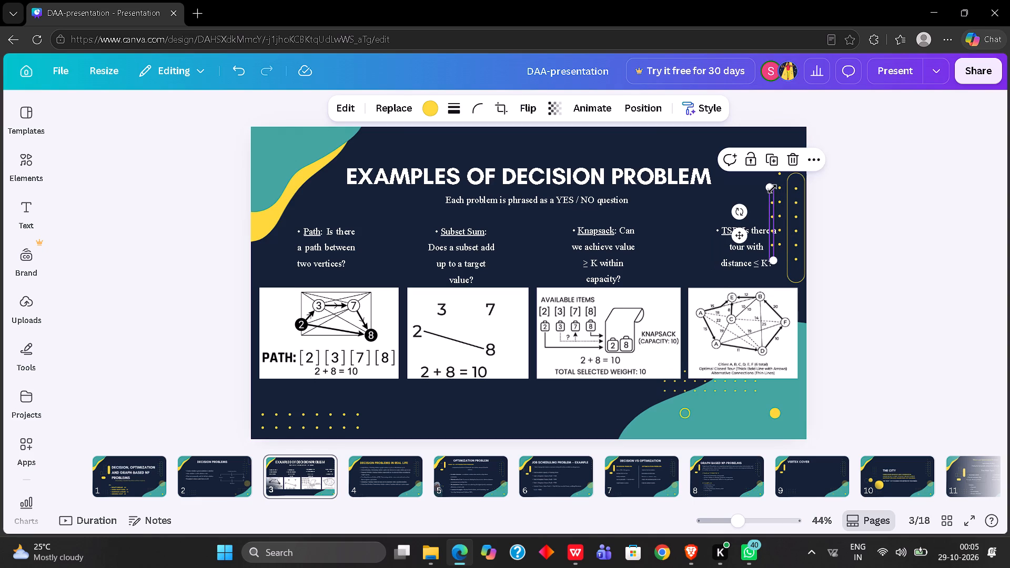
{"action": "key", "text": "Left"}
{"action": "key", "text": "Left"}
{"action": "key", "text": "Left"}
{"action": "key", "text": "Left"}
{"action": "key", "text": "Left"}
{"action": "key", "text": "Left"}
{"action": "key", "text": "Left"}
{"action": "key", "text": "Left"}
{"action": "key", "text": "Left"}
{"action": "key", "text": "Left"}
{"action": "key", "text": "Left"}
{"action": "key", "text": "Left"}
{"action": "key", "text": "Left"}
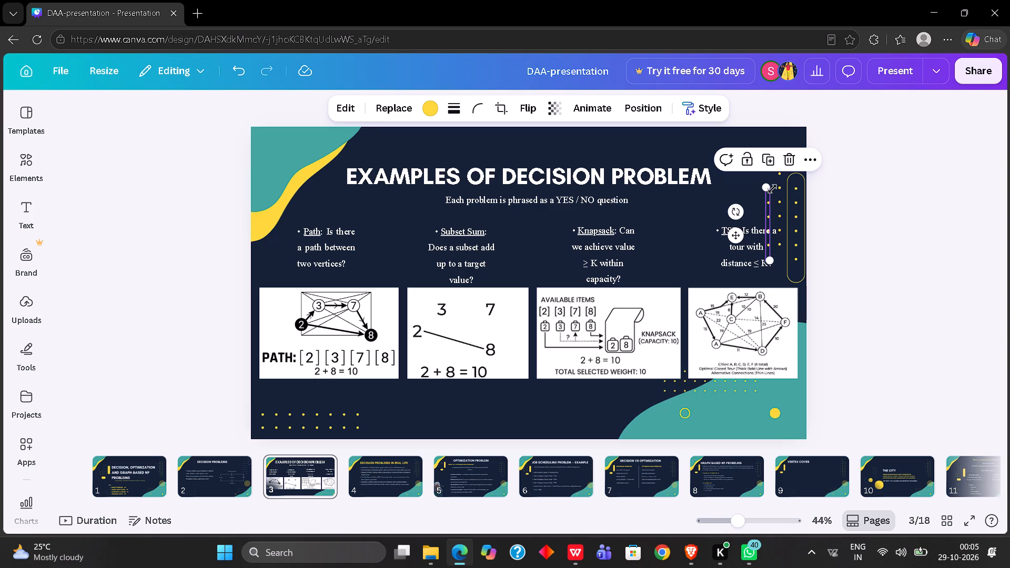
{"action": "left_click", "coordinate": [954, 251]}
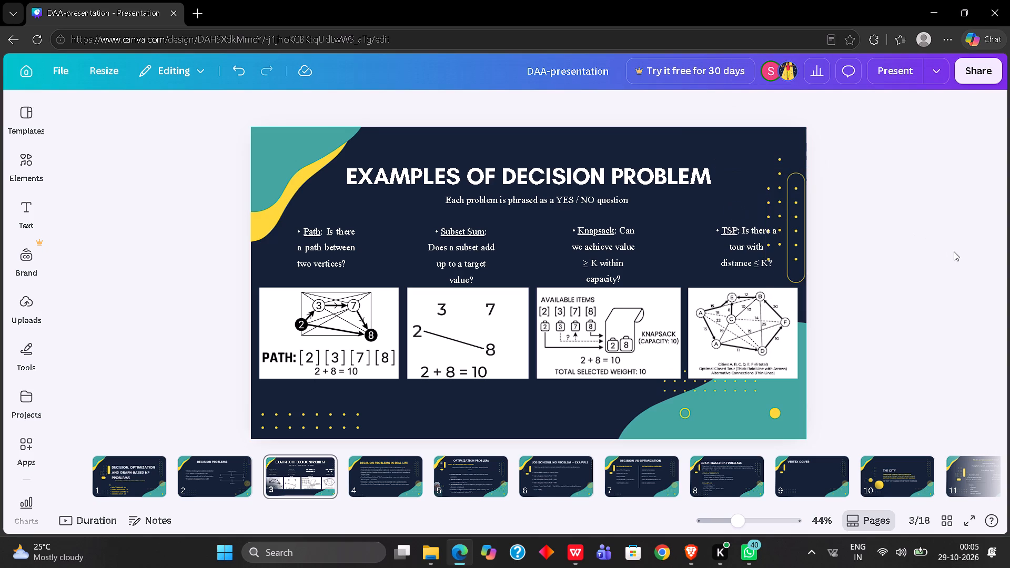
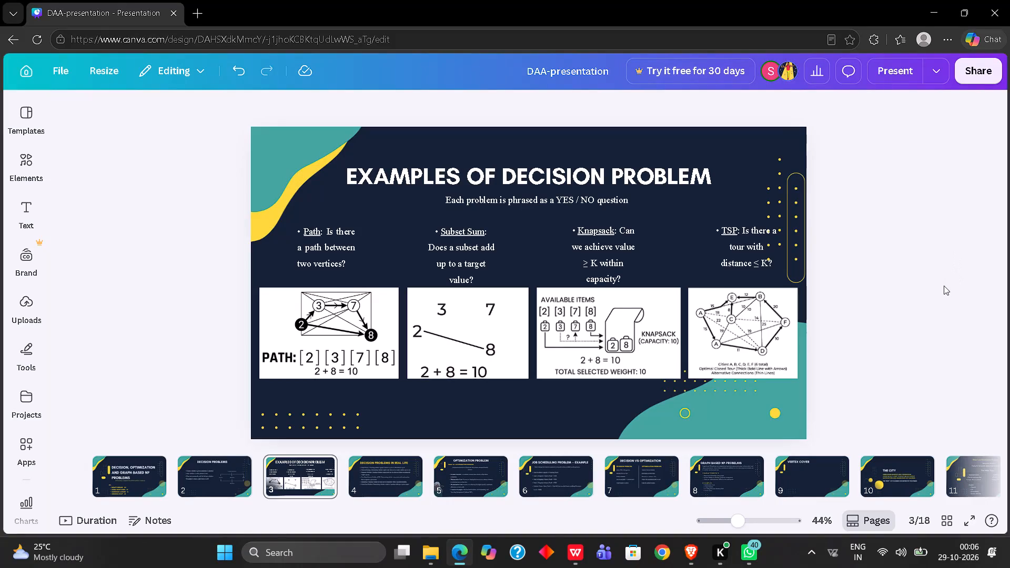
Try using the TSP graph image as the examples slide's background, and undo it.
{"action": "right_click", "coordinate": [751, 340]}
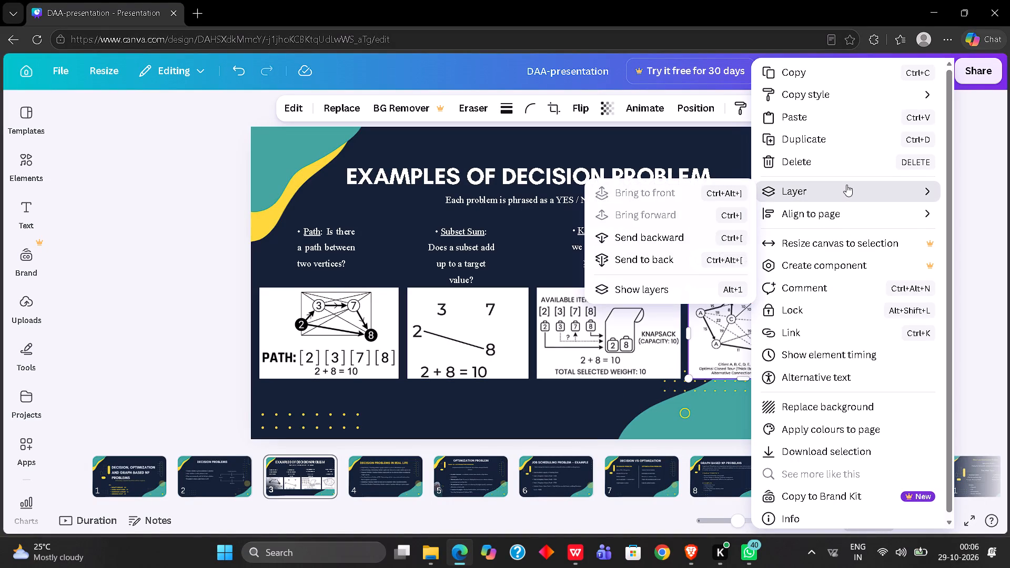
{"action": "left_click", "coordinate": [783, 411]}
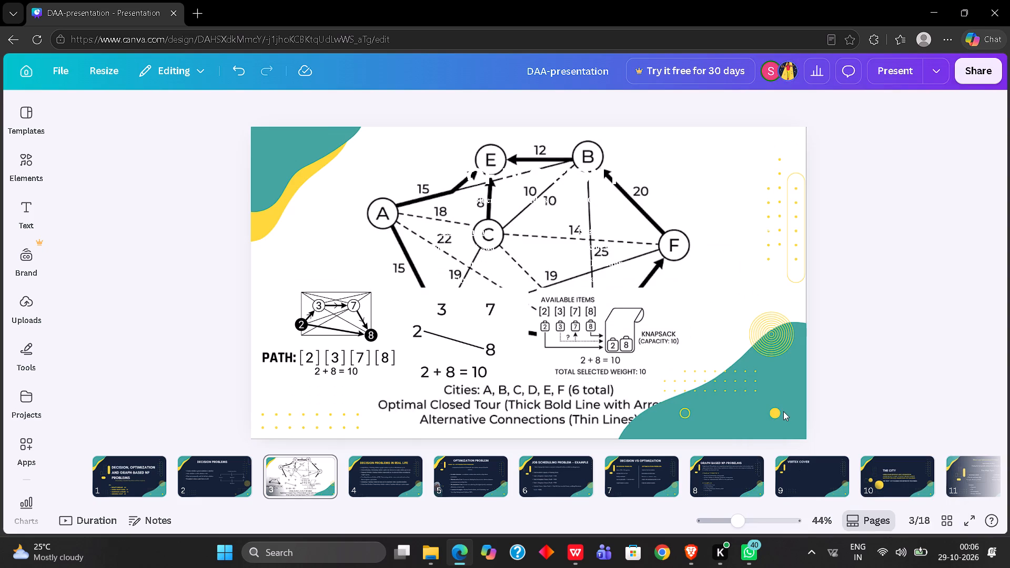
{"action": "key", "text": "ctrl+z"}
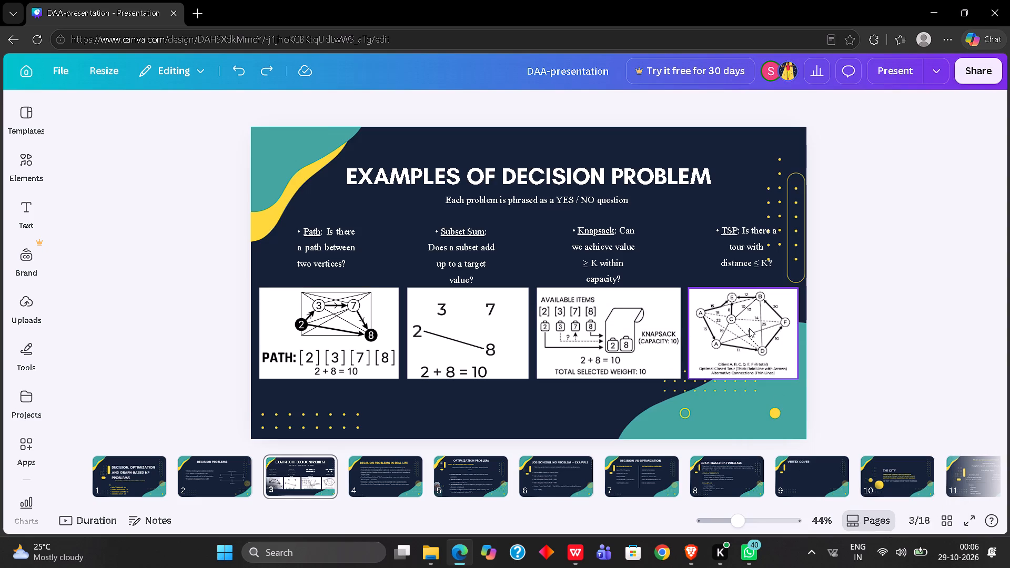
Examine the stacking order of the layers overlapping the TSP graph image on the examples slide.
{"action": "right_click", "coordinate": [749, 328]}
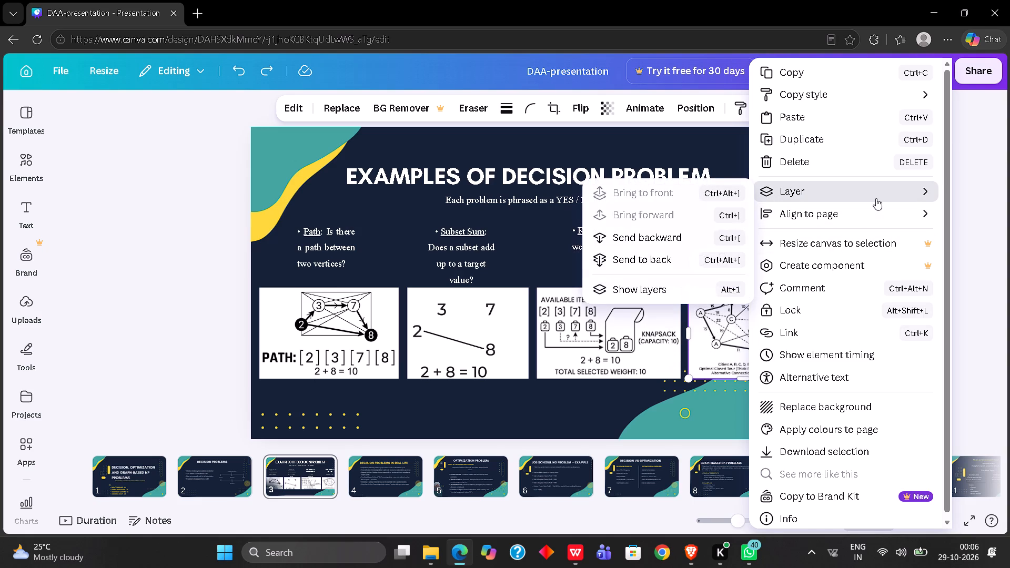
{"action": "left_click", "coordinate": [655, 292]}
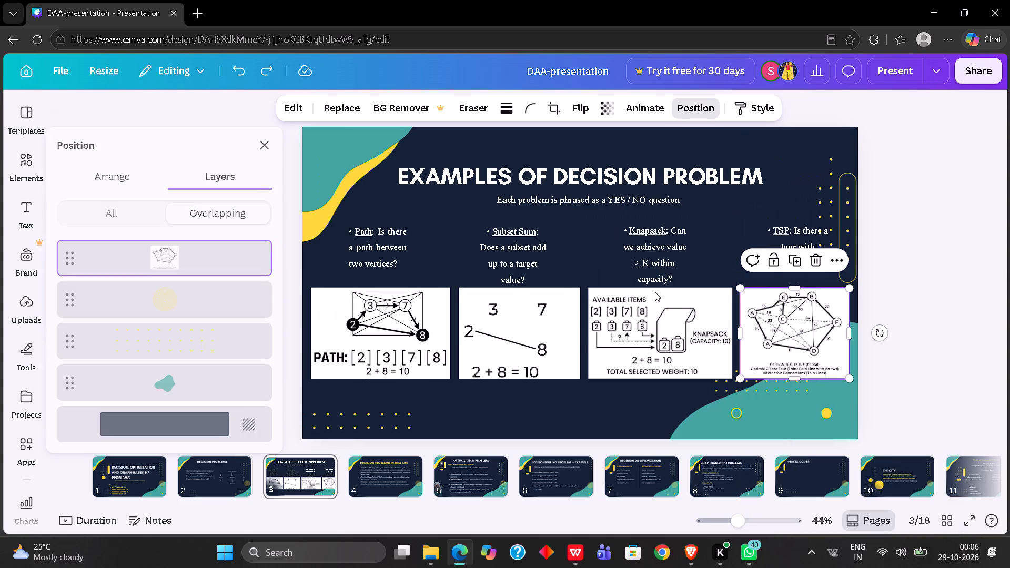
{"action": "left_click", "coordinate": [223, 265]}
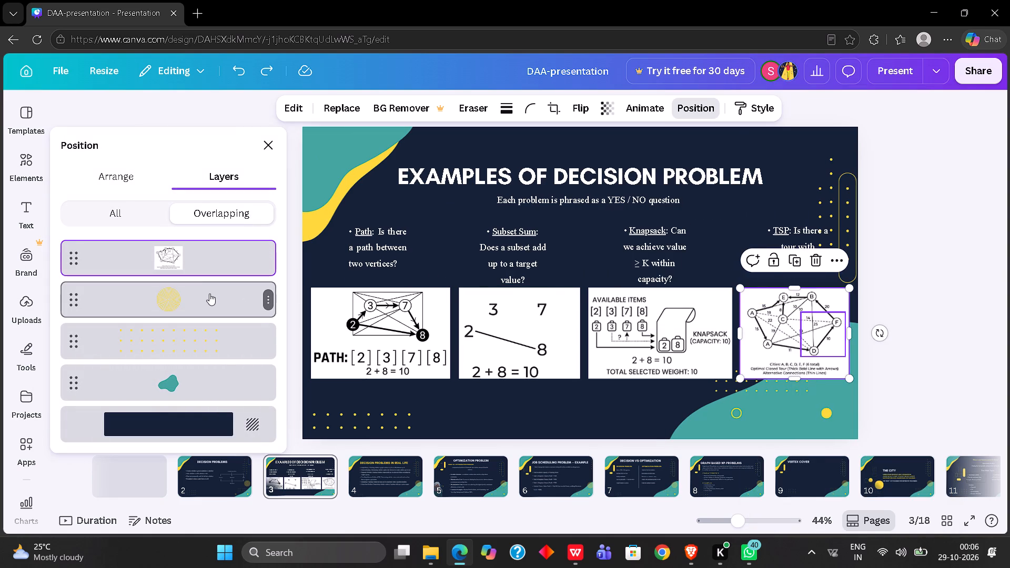
{"action": "left_click", "coordinate": [209, 293]}
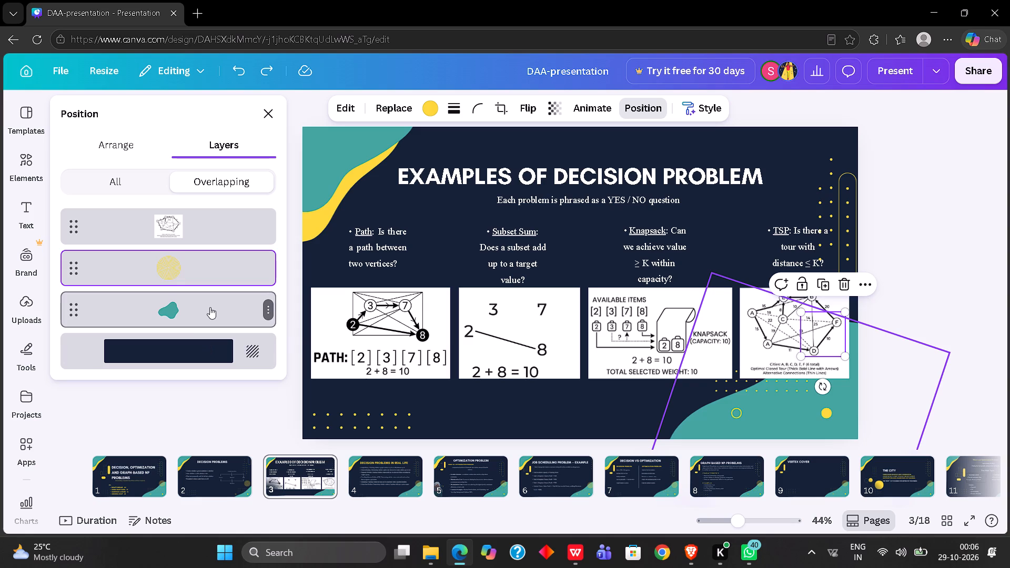
{"action": "left_click", "coordinate": [210, 307]}
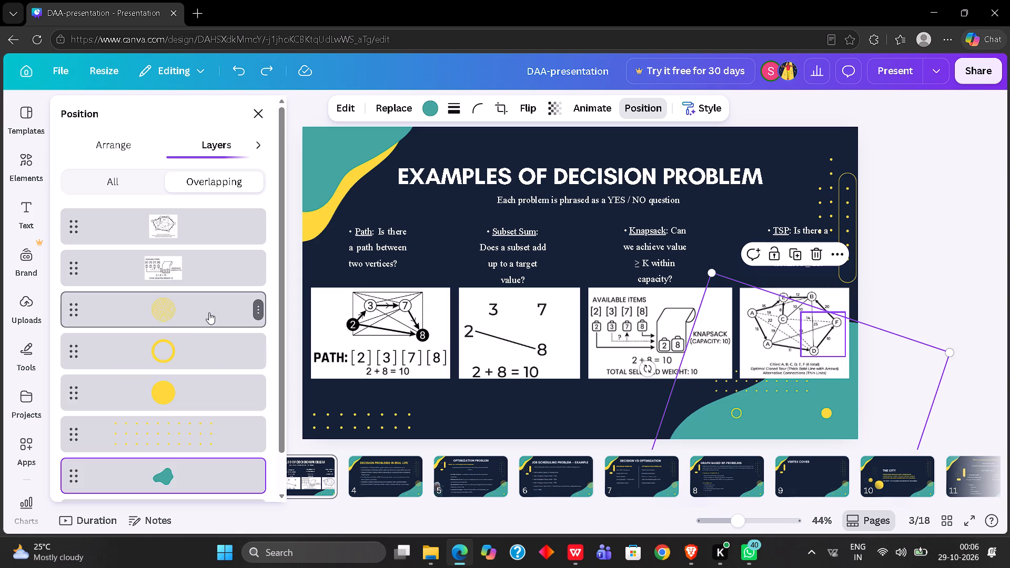
{"action": "left_click", "coordinate": [258, 314]}
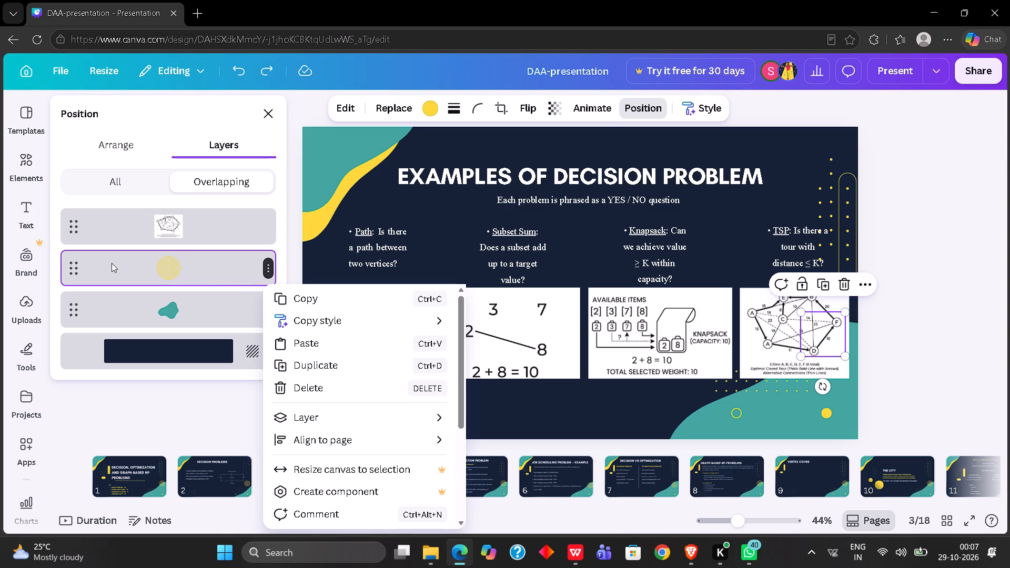
{"action": "left_click", "coordinate": [70, 268]}
{"action": "left_click", "coordinate": [72, 268]}
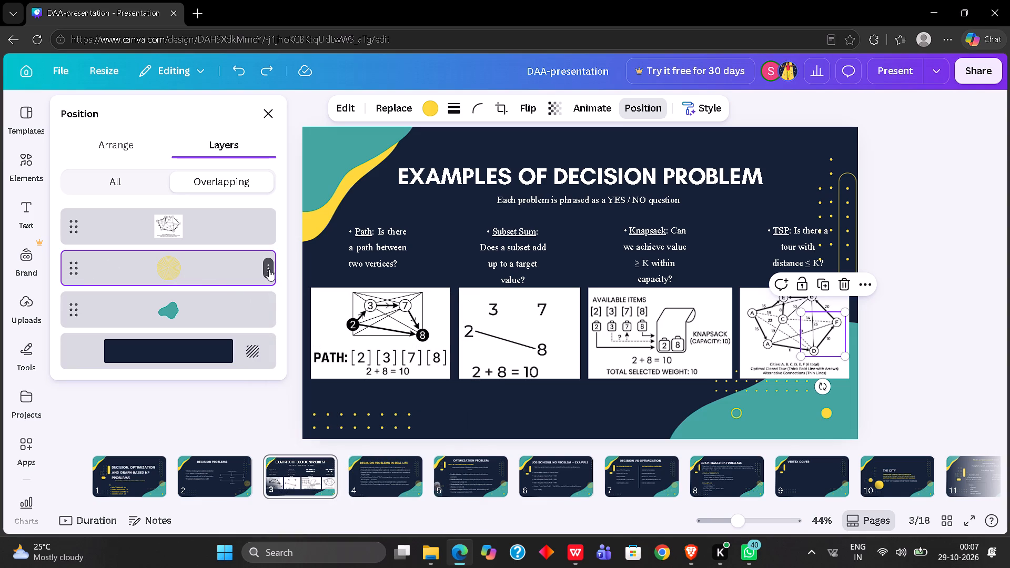
{"action": "left_click", "coordinate": [194, 234]}
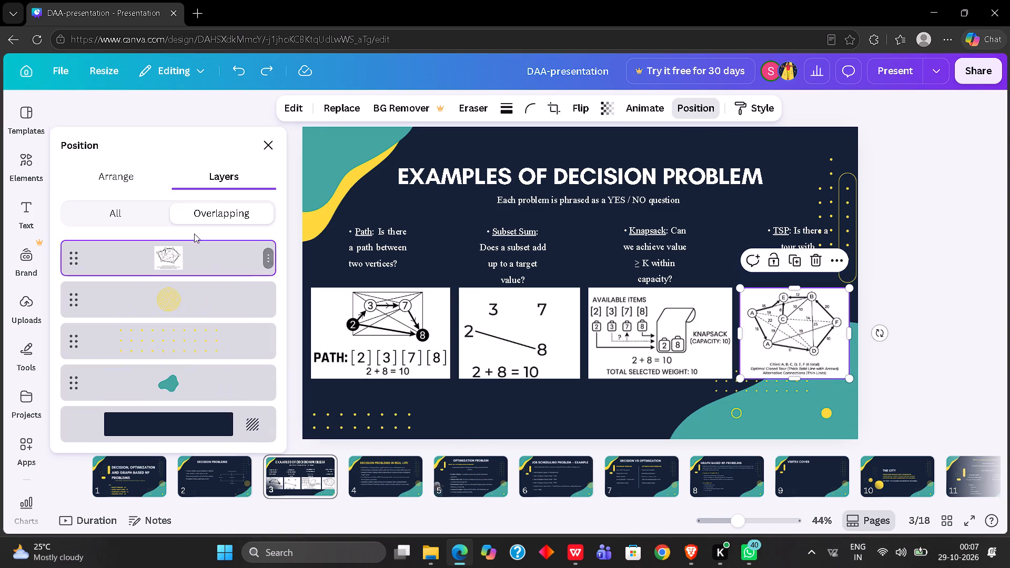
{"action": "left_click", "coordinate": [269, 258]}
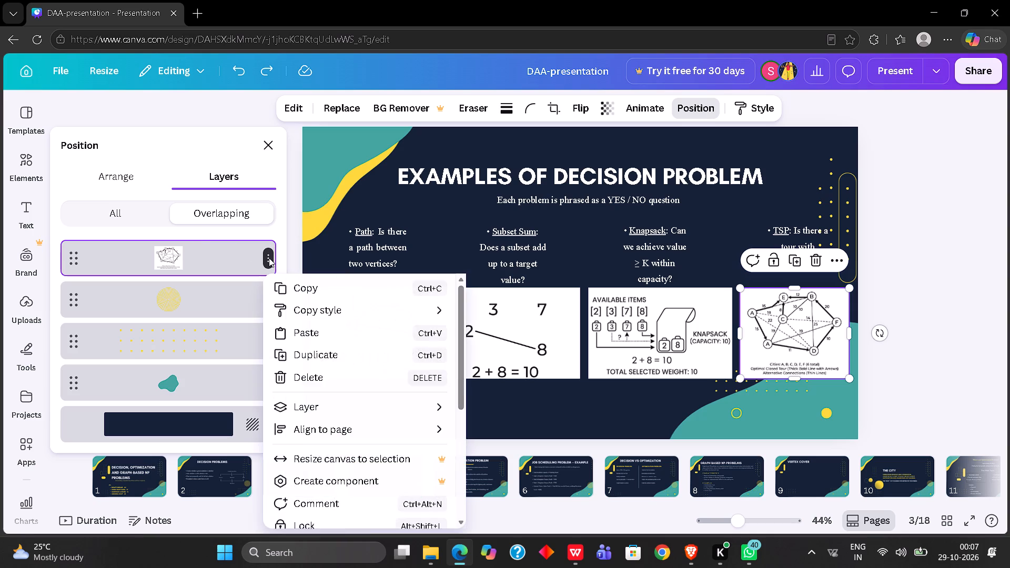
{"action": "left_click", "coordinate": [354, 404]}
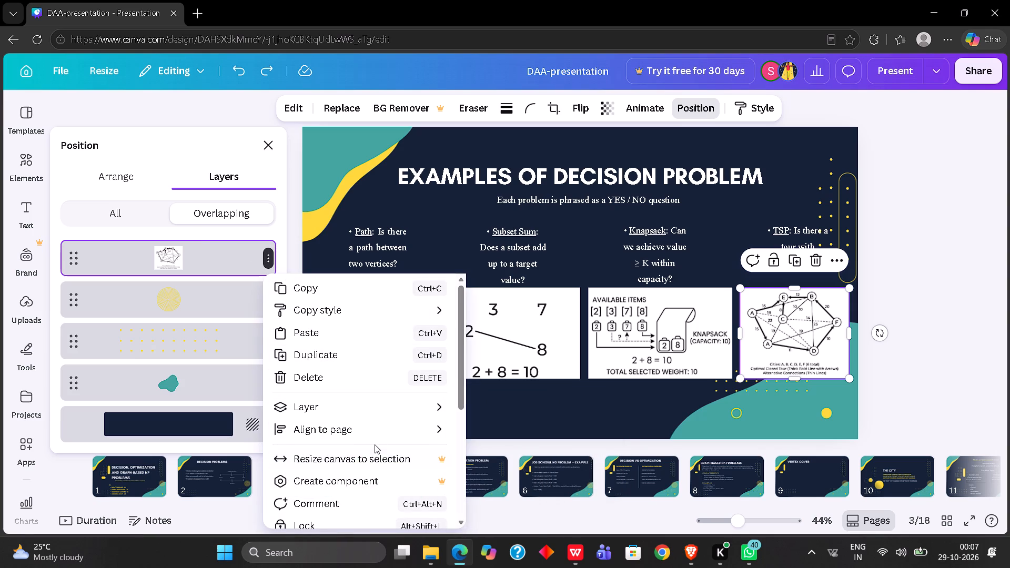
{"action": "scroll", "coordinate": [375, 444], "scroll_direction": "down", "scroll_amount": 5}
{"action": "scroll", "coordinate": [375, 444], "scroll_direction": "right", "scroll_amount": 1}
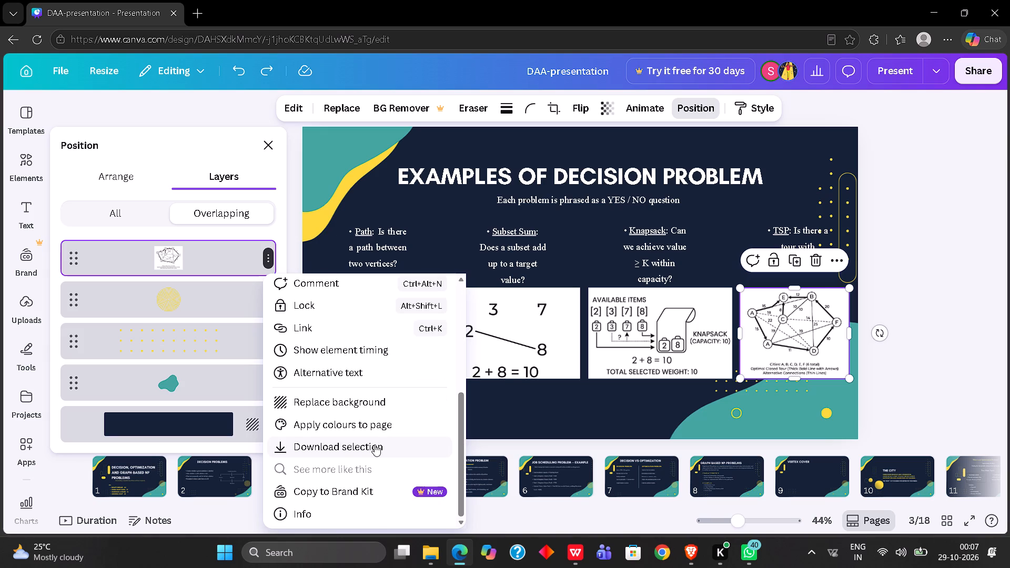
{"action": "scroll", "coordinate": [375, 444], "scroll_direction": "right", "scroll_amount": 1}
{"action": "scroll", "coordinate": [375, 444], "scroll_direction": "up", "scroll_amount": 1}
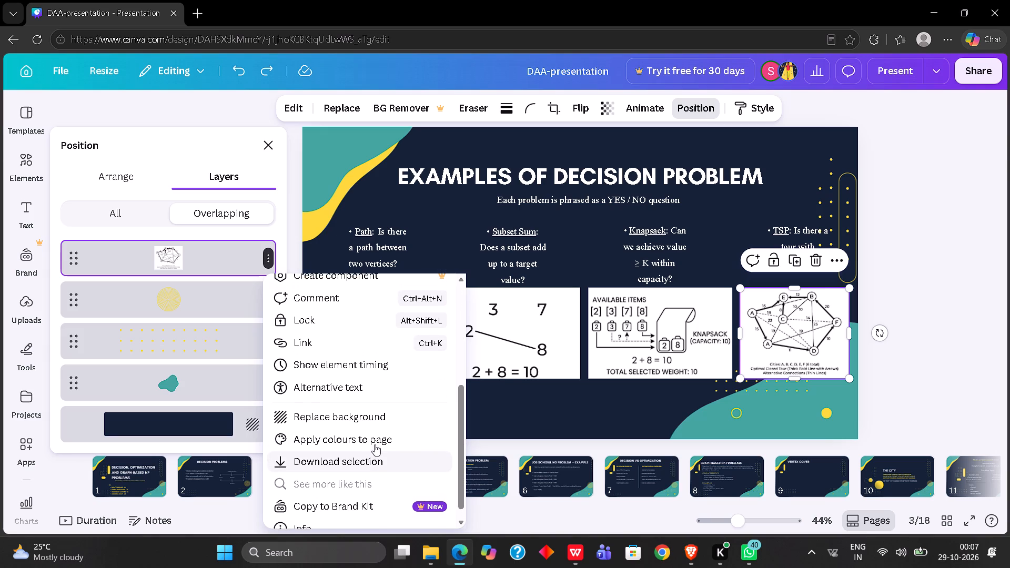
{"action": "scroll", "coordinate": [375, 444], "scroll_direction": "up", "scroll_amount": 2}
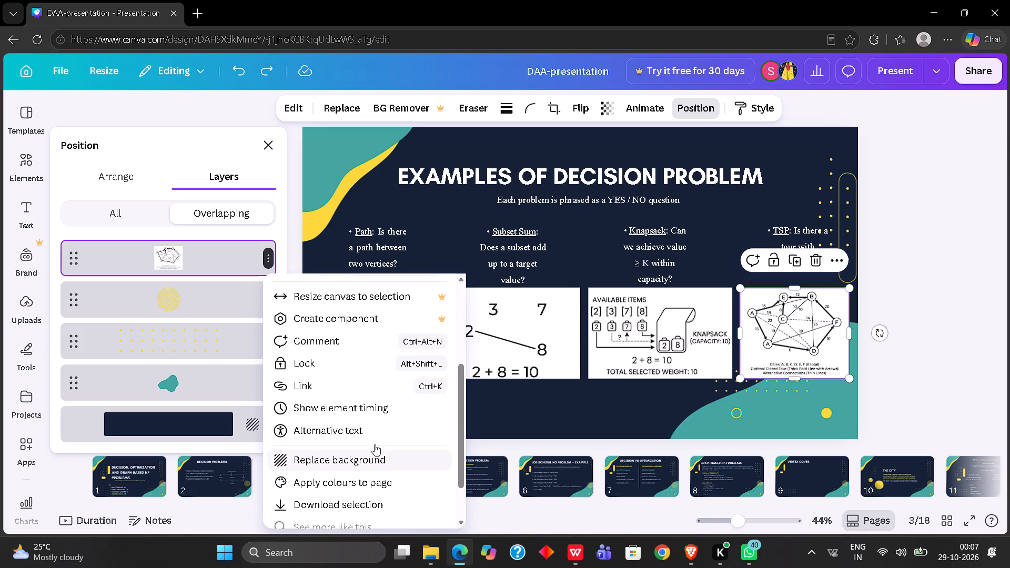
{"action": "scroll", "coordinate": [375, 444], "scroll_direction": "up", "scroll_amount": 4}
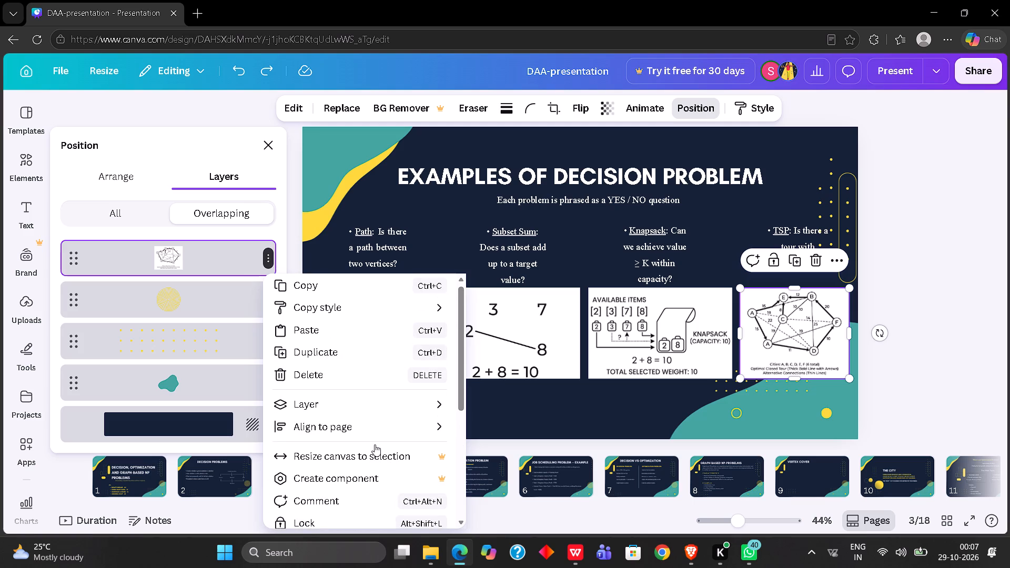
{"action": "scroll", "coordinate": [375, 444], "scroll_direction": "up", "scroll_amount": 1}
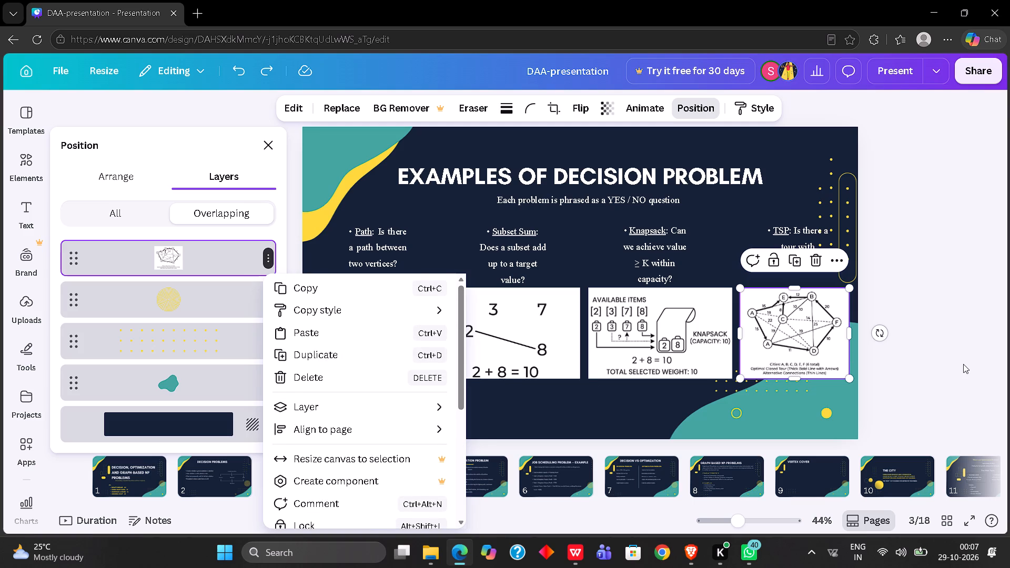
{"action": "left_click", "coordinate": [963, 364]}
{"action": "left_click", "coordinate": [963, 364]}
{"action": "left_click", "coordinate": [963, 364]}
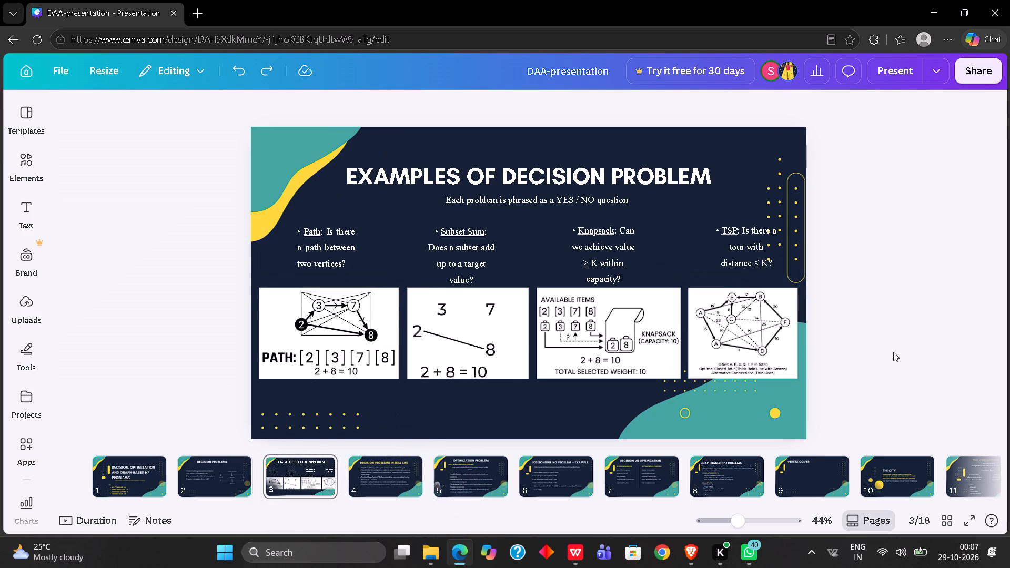
Undo the recent moves of the vertical dotted lines and rounded outline on the examples slide, back to the outline over the TSP text.
{"action": "key", "text": "ctrl+z"}
{"action": "key", "text": "ctrl+z"}
{"action": "key", "text": "ctrl+z"}
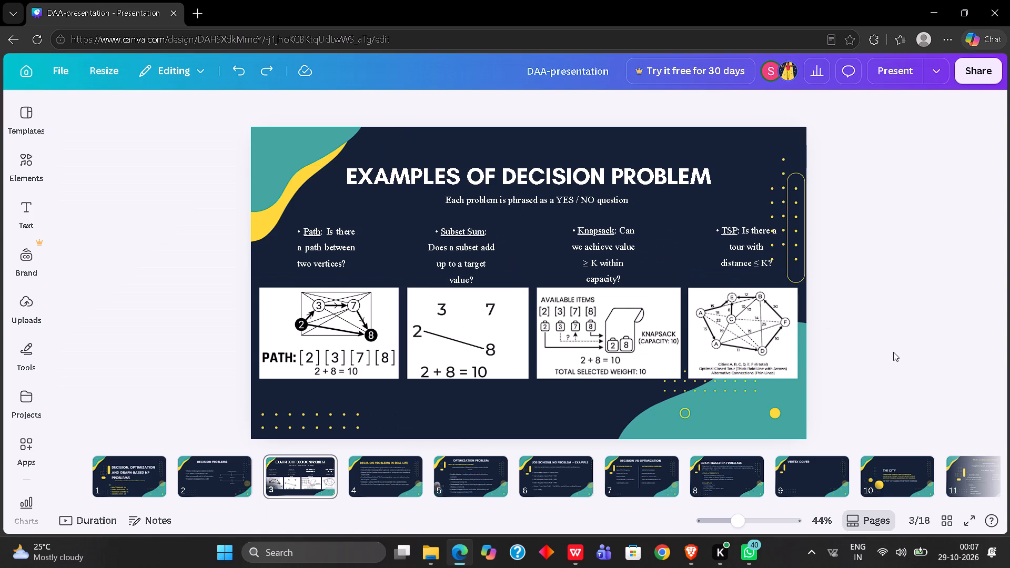
{"action": "key", "text": "ctrl+z"}
{"action": "key", "text": "ctrl+z"}
{"action": "key", "text": "ctrl+z"}
{"action": "key", "text": "ctrl+z"}
{"action": "key", "text": "ctrl+z"}
{"action": "key", "text": "ctrl+z"}
{"action": "key", "text": "ctrl+z"}
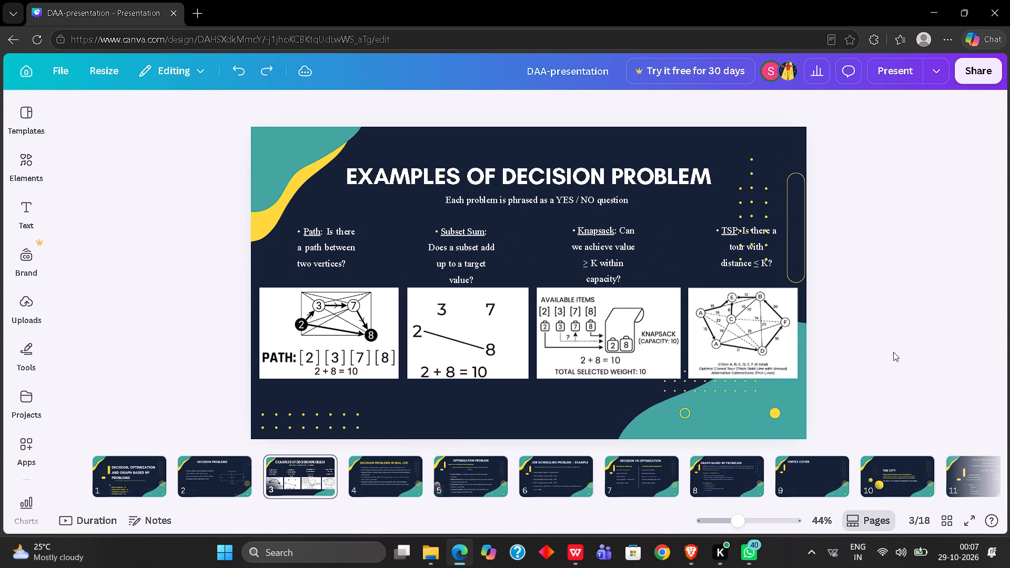
{"action": "key", "text": "ctrl+z"}
{"action": "key", "text": "ctrl+z"}
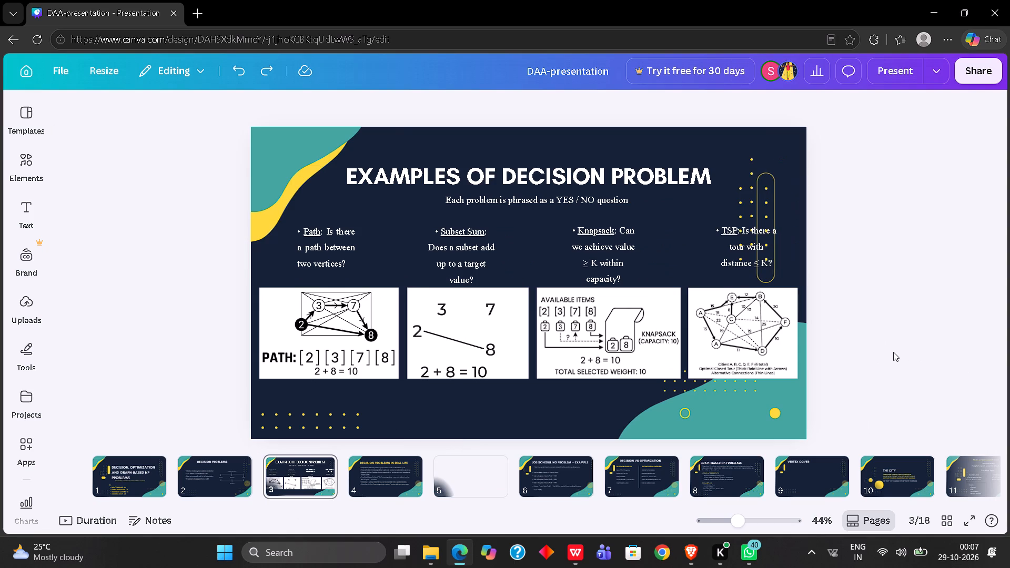
{"action": "key", "text": "ctrl+y"}
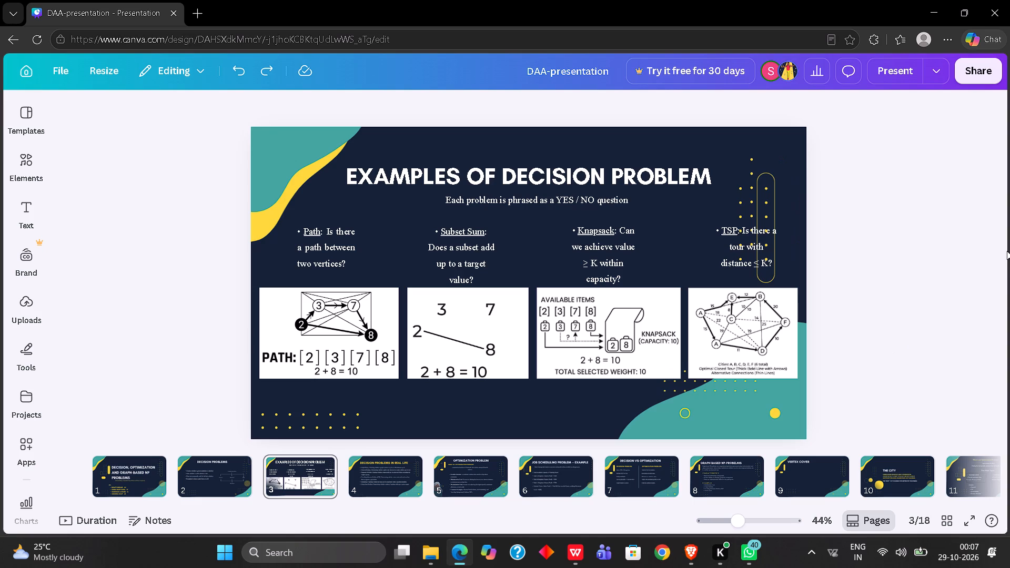
{"action": "left_click", "coordinate": [1007, 251]}
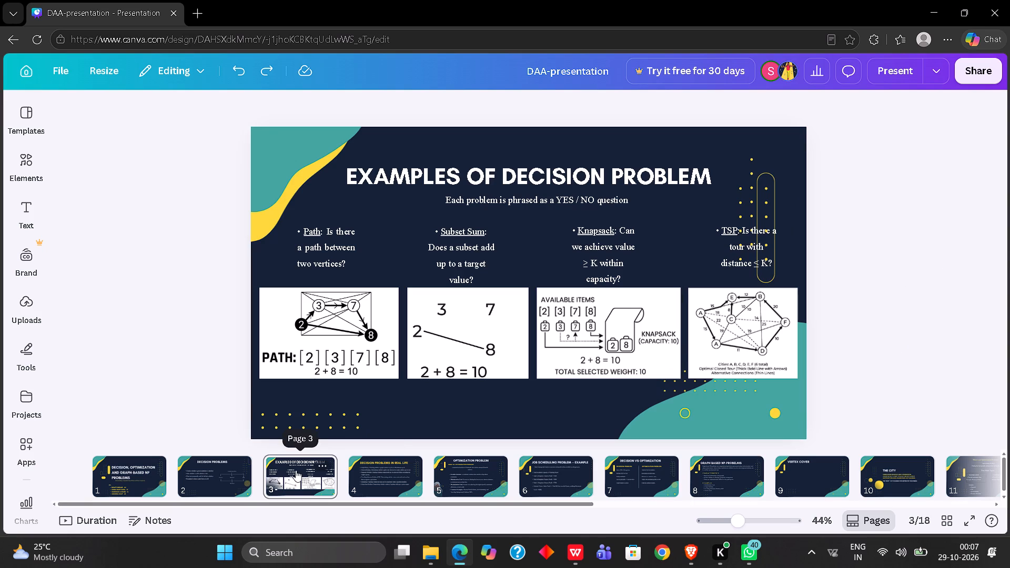
On the Decision Problems slide, move the rounded outline down from the top edge until it sits level with the vertical dotted lines.
{"action": "left_click", "coordinate": [222, 475]}
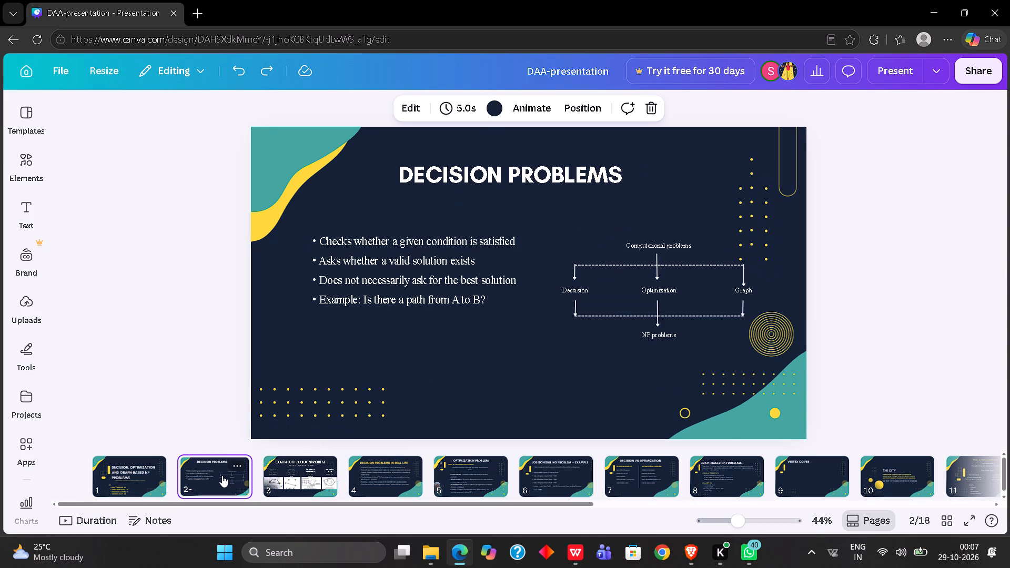
{"action": "key", "text": "Left"}
{"action": "key", "text": "Right"}
{"action": "left_click", "coordinate": [787, 165]}
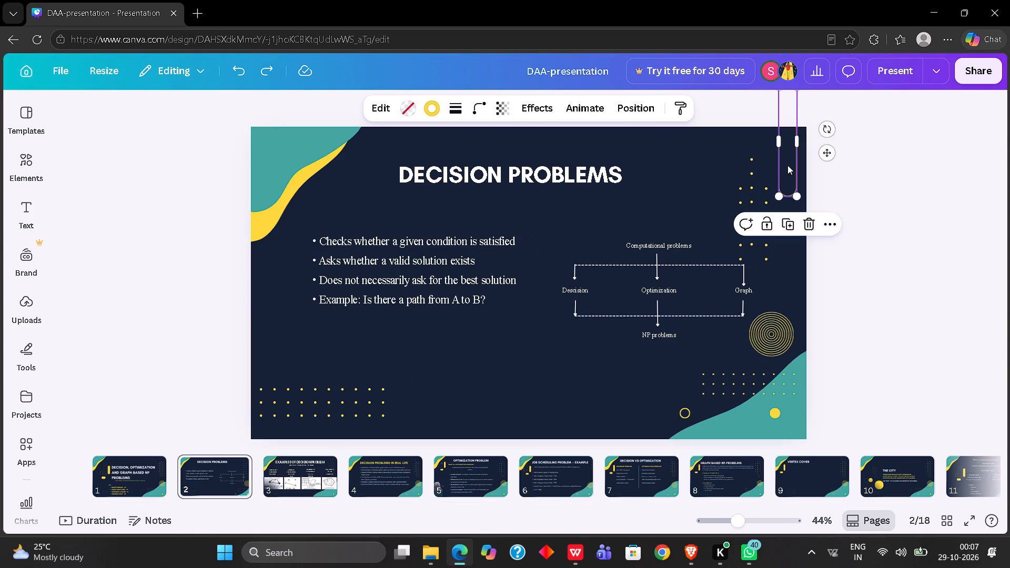
{"action": "key", "text": "shift+Down"}
{"action": "key", "text": "shift+Down"}
{"action": "key", "text": "shift+Down"}
{"action": "key", "text": "shift+Down"}
{"action": "key", "text": "shift+Down"}
{"action": "key", "text": "shift+Down"}
{"action": "key", "text": "shift+Down"}
{"action": "key", "text": "shift+Down"}
{"action": "key", "text": "shift+Down"}
{"action": "key", "text": "shift+Down"}
{"action": "key", "text": "shift+Down"}
{"action": "key", "text": "shift+Down"}
{"action": "key", "text": "shift+Down"}
{"action": "key", "text": "shift+Down"}
{"action": "key", "text": "shift+Down"}
{"action": "key", "text": "shift+Down"}
{"action": "key", "text": "shift+Down"}
{"action": "key", "text": "shift+Down"}
{"action": "key", "text": "shift+Down"}
{"action": "key", "text": "shift+Down"}
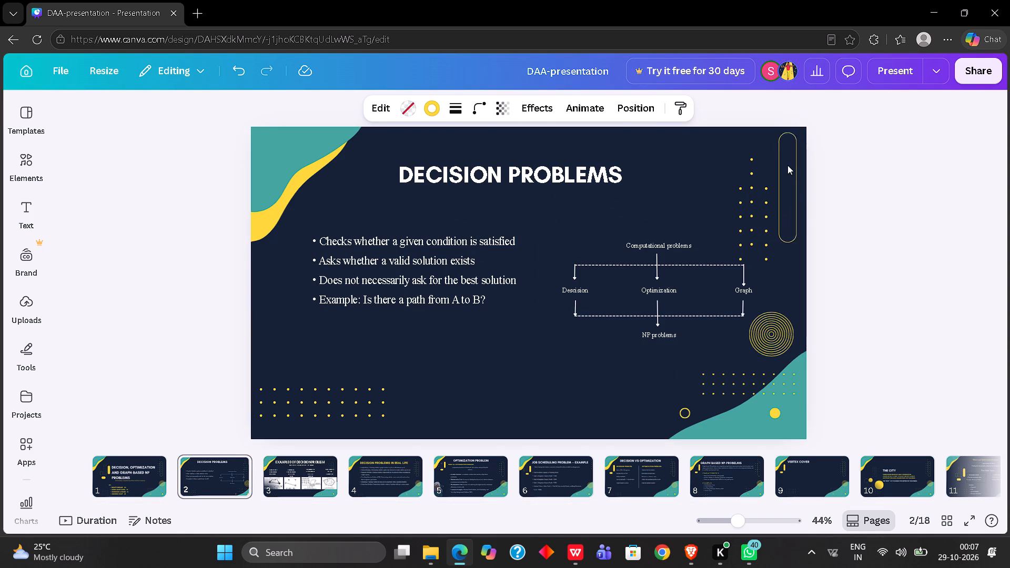
{"action": "key", "text": "shift+Down"}
{"action": "key", "text": "shift+Down"}
{"action": "key", "text": "shift+Down"}
{"action": "key", "text": "shift+Up"}
Move the Decision Problems slide's rounded outline left to enclose the rightmost vertical dotted line, and fine-tune its centring around the dots.
{"action": "key", "text": "shift+Left"}
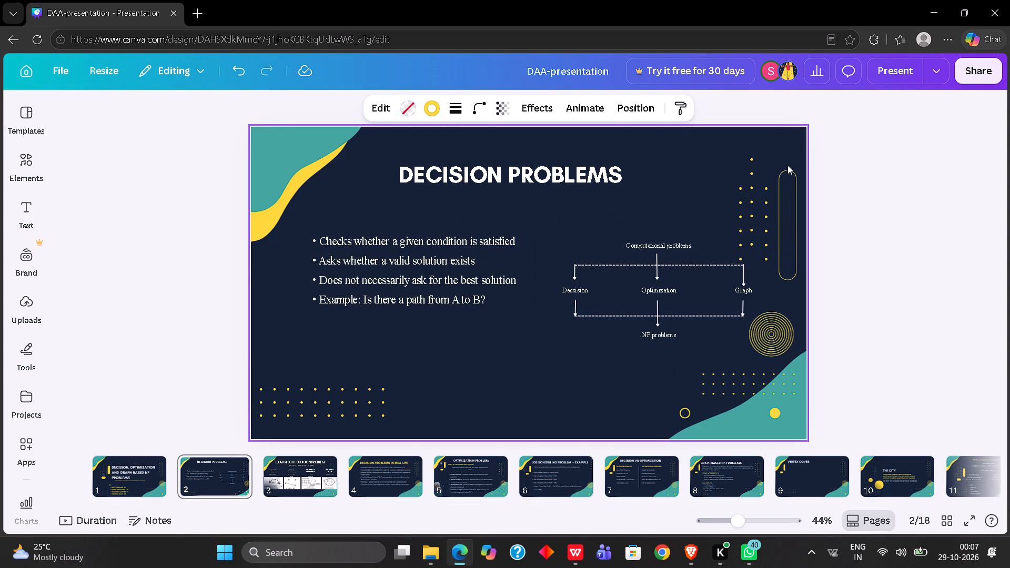
{"action": "key", "text": "shift+Left"}
{"action": "key", "text": "shift+Left"}
{"action": "key", "text": "shift+Left"}
{"action": "key", "text": "shift+Left"}
{"action": "key", "text": "shift+Left"}
{"action": "key", "text": "shift+Left"}
{"action": "key", "text": "Left"}
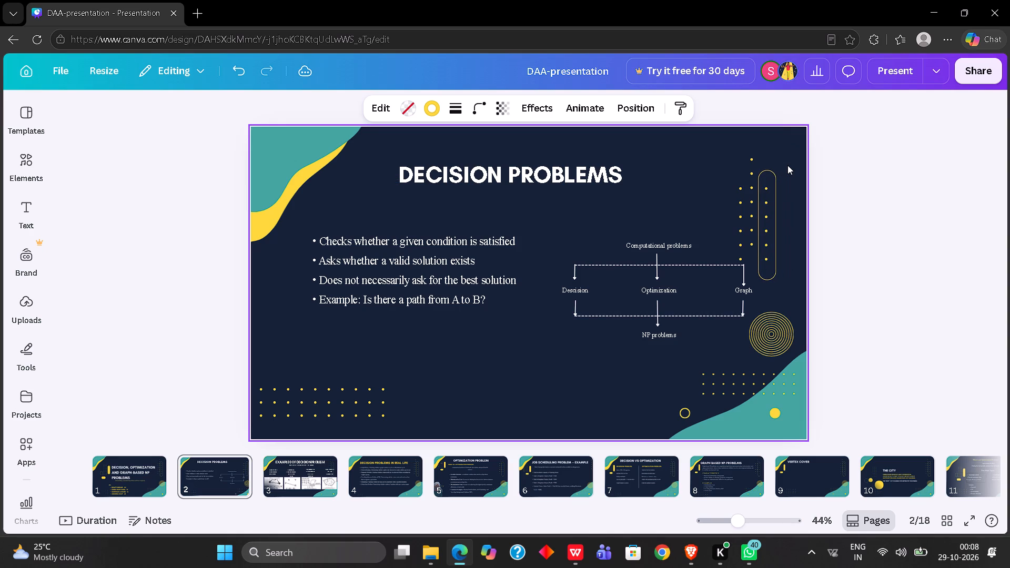
{"action": "key", "text": "Right"}
{"action": "key", "text": "Right"}
{"action": "key", "text": "Left"}
{"action": "key", "text": "Left"}
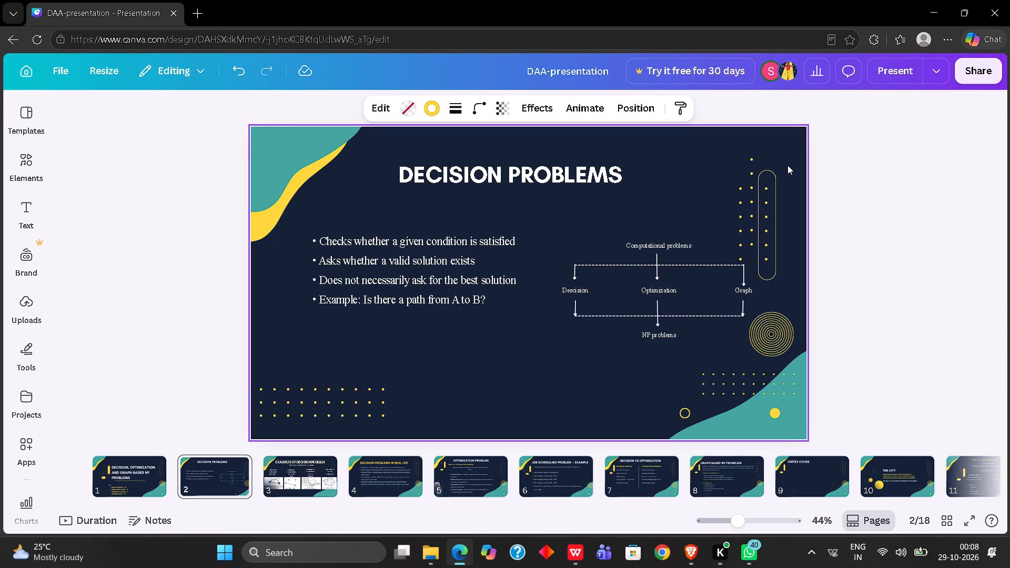
{"action": "key", "text": "Left"}
{"action": "key", "text": "Up"}
{"action": "key", "text": "Up"}
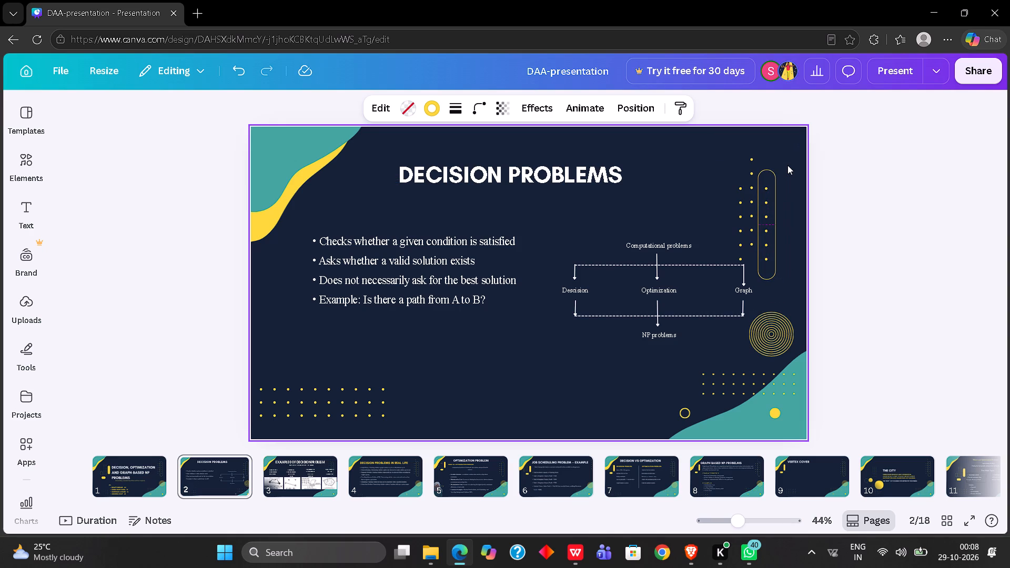
{"action": "key", "text": "Up"}
{"action": "key", "text": "Up"}
{"action": "key", "text": "Down"}
{"action": "key", "text": "Down"}
{"action": "key", "text": "Right"}
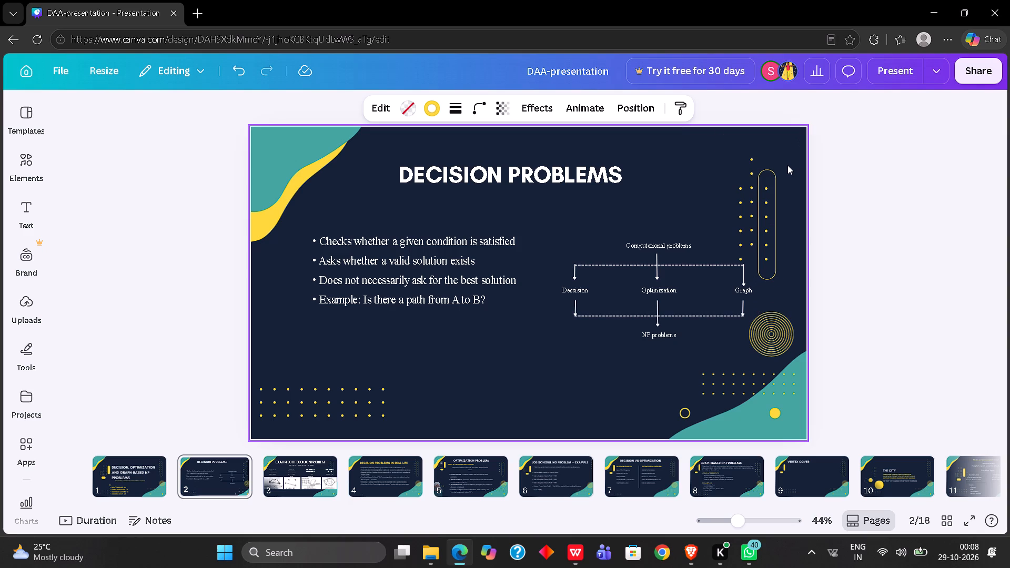
Fine-tune the horizontal centring of the Decision Problems slide's rounded outline around the rightmost vertical dotted line.
{"action": "key", "text": "Left"}
{"action": "key", "text": "Left"}
{"action": "key", "text": "Left"}
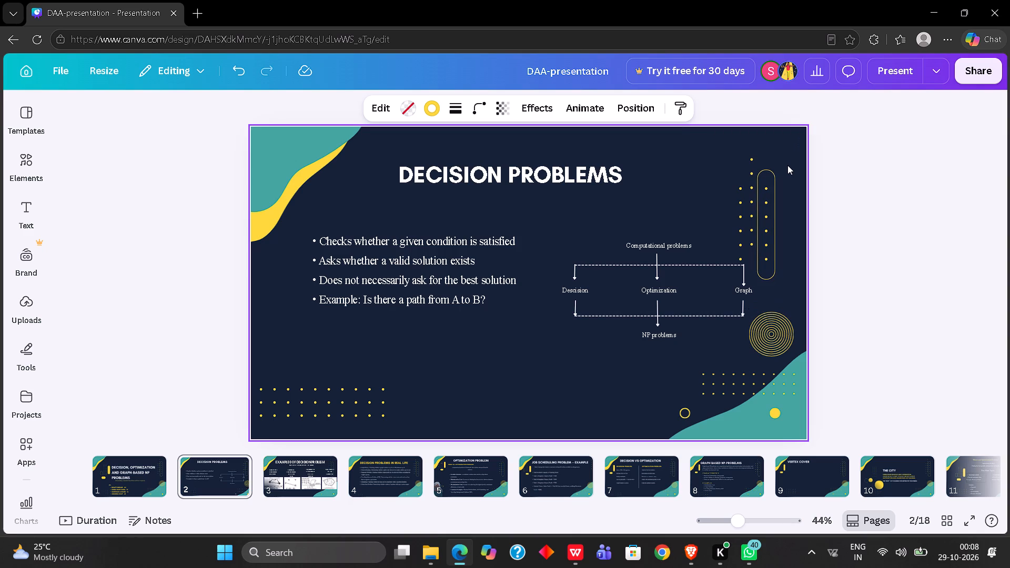
{"action": "key", "text": "Right"}
{"action": "key", "text": "Right"}
{"action": "key", "text": "Right"}
{"action": "key", "text": "Right"}
{"action": "key", "text": "Left"}
{"action": "key", "text": "Left"}
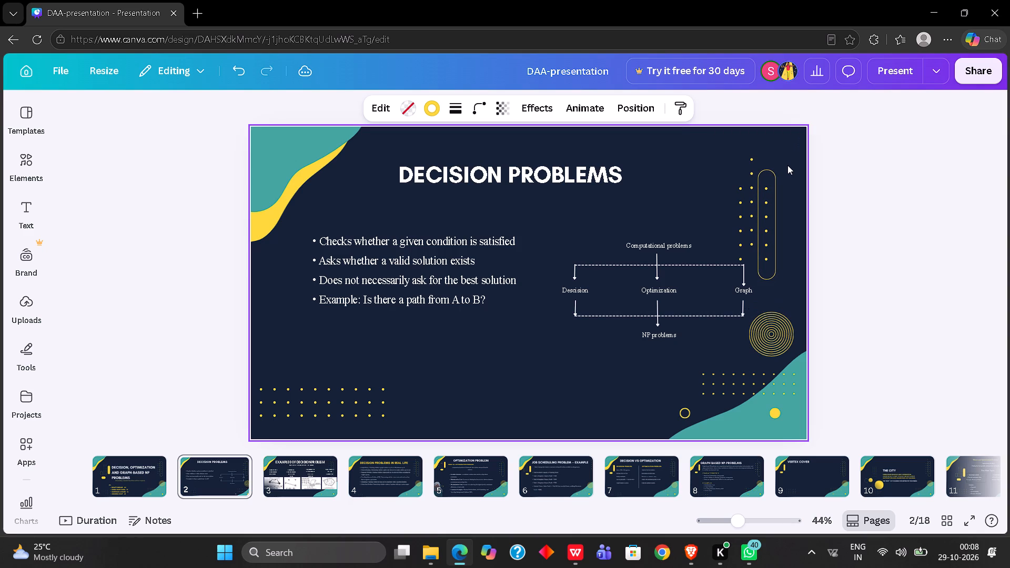
{"action": "key", "text": "Left"}
{"action": "key", "text": "Left"}
{"action": "key", "text": "Left"}
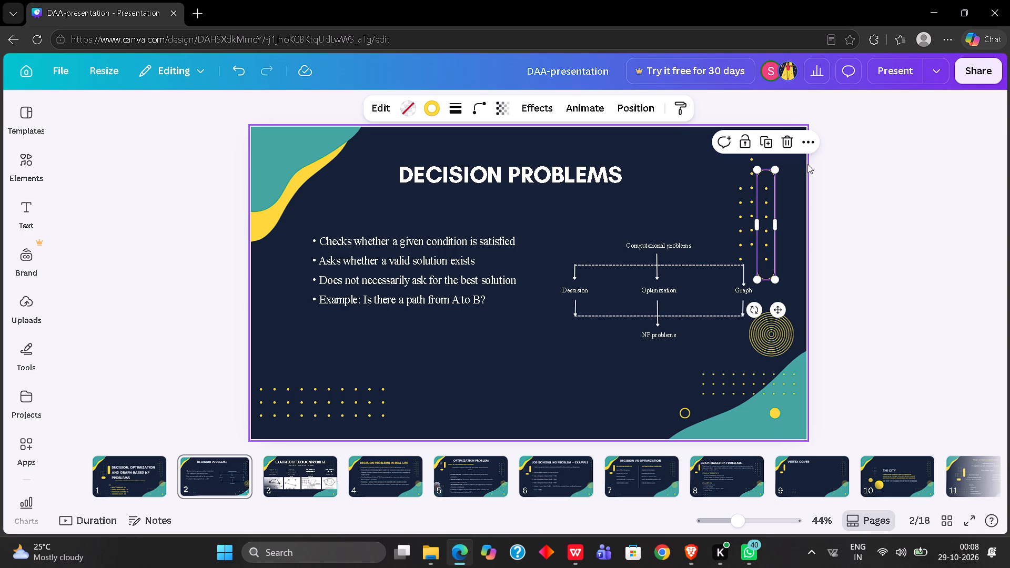
{"action": "left_click", "coordinate": [861, 204]}
Compare the placement of the rounded outline and vertical dotted lines between the title slide and the Decision Problems slide.
{"action": "key", "text": "Left"}
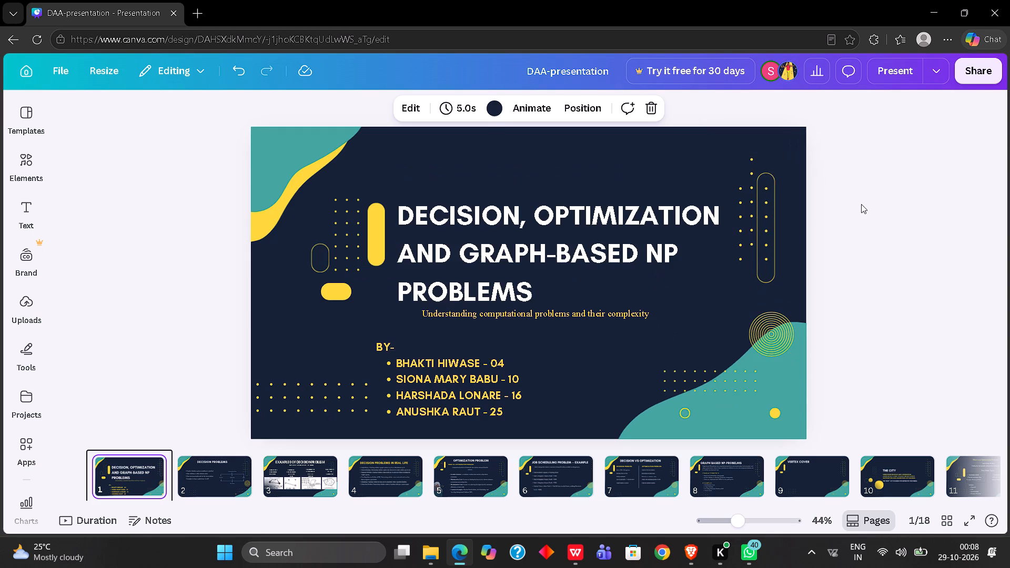
{"action": "key", "text": "Left"}
{"action": "key", "text": "Right"}
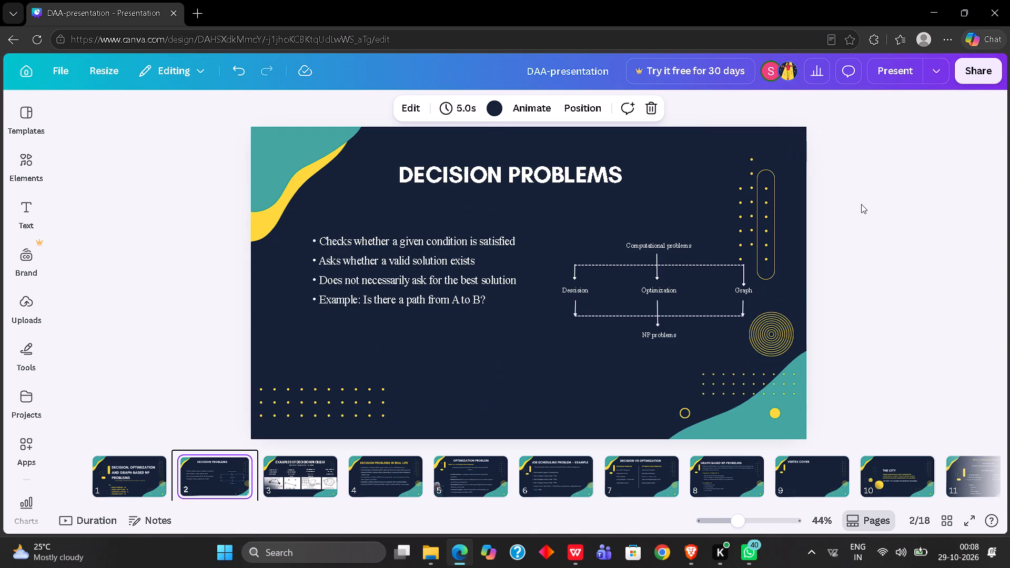
{"action": "key", "text": "Left"}
{"action": "key", "text": "Right"}
{"action": "key", "text": "Left"}
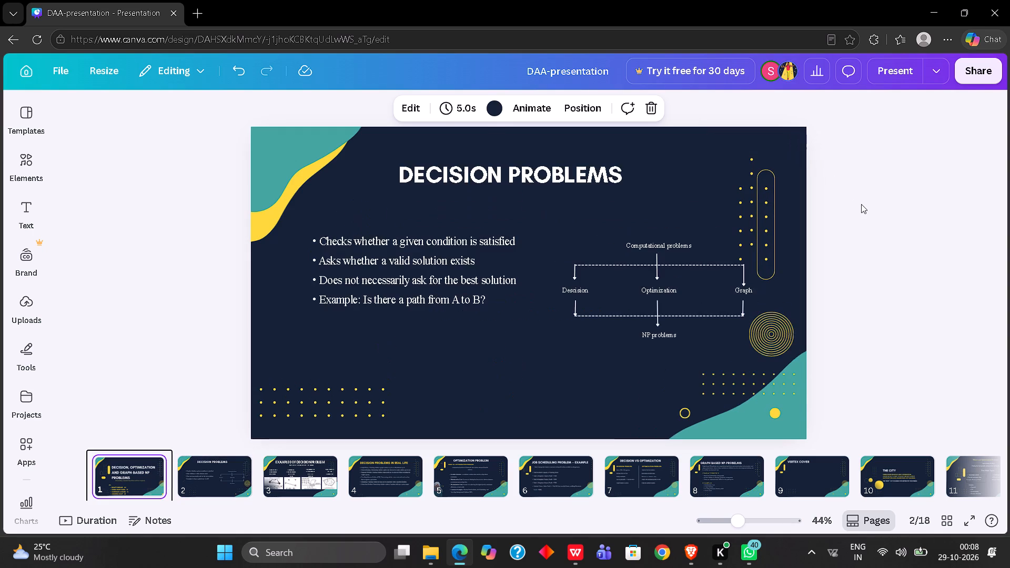
{"action": "key", "text": "Right"}
{"action": "key", "text": "Left"}
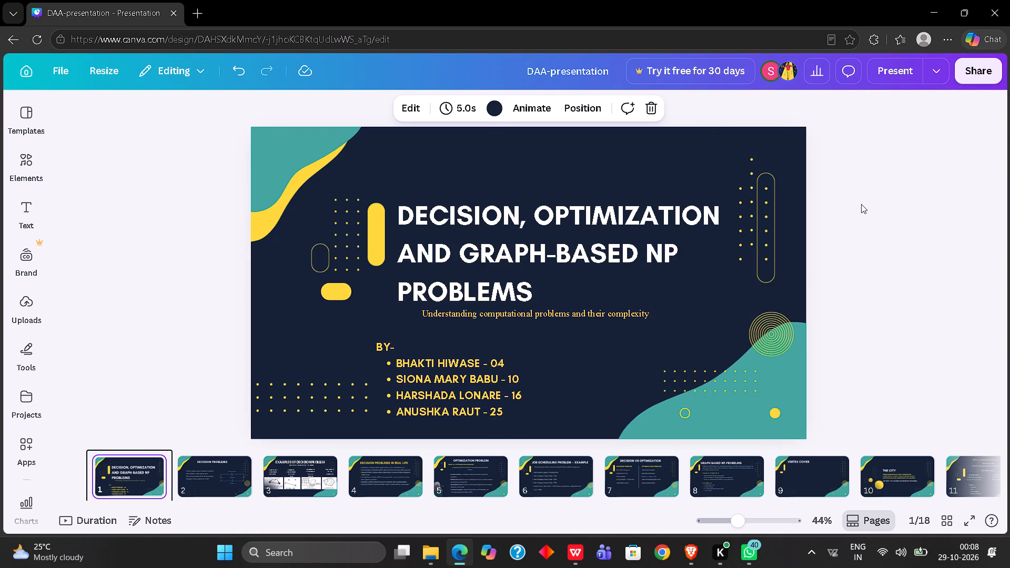
{"action": "key", "text": "Right"}
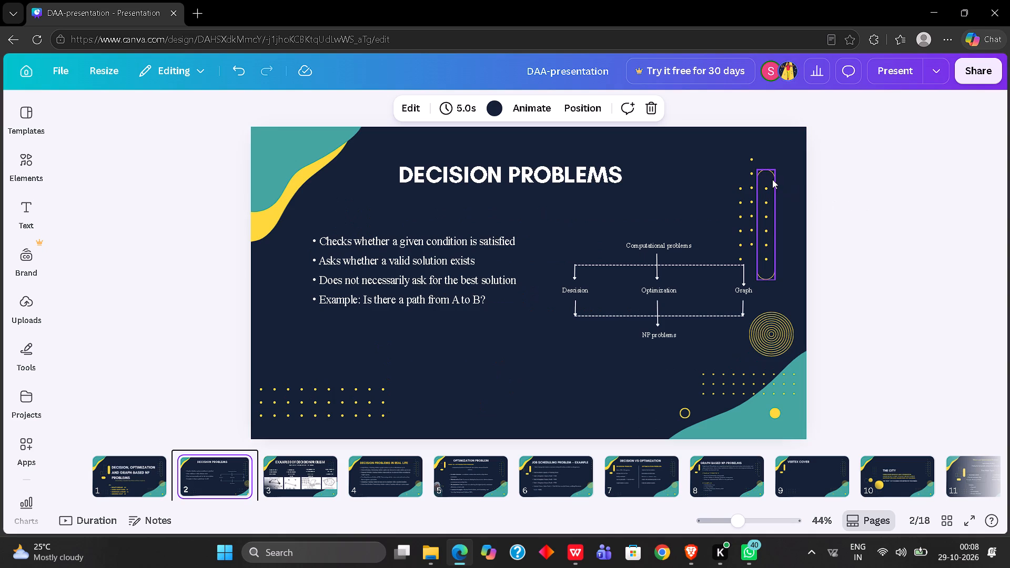
{"action": "left_click", "coordinate": [771, 179]}
{"action": "left_click", "coordinate": [860, 208]}
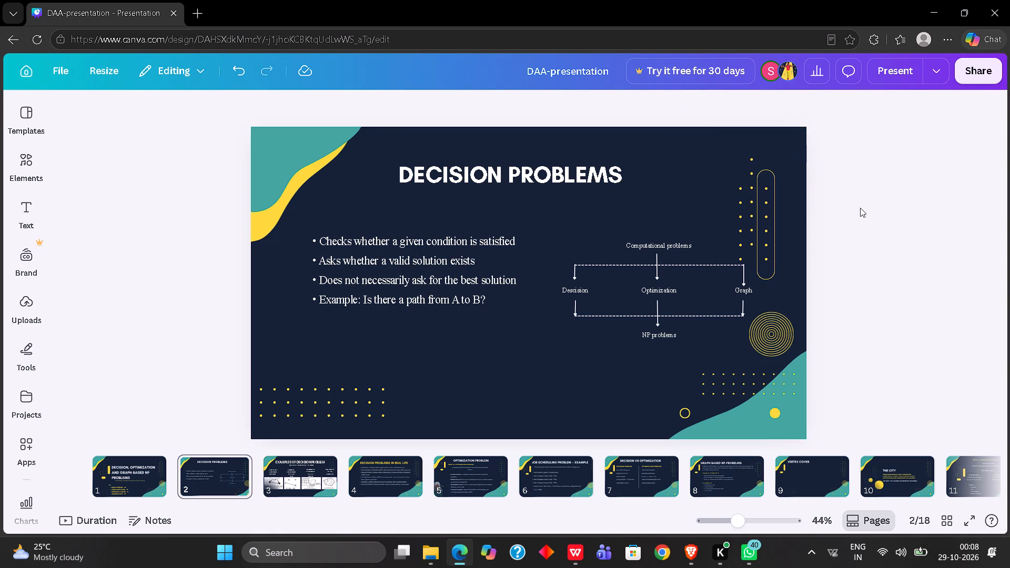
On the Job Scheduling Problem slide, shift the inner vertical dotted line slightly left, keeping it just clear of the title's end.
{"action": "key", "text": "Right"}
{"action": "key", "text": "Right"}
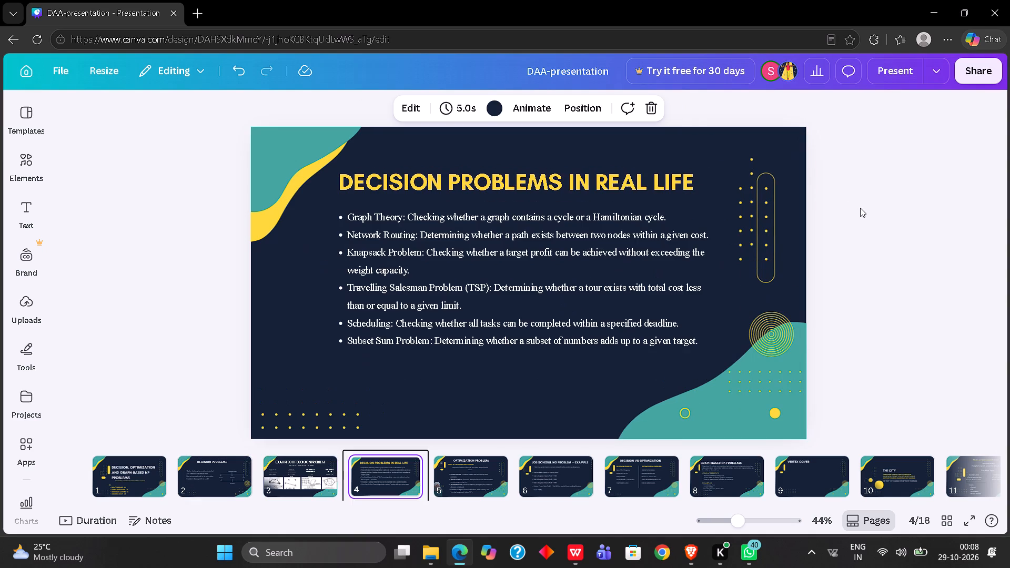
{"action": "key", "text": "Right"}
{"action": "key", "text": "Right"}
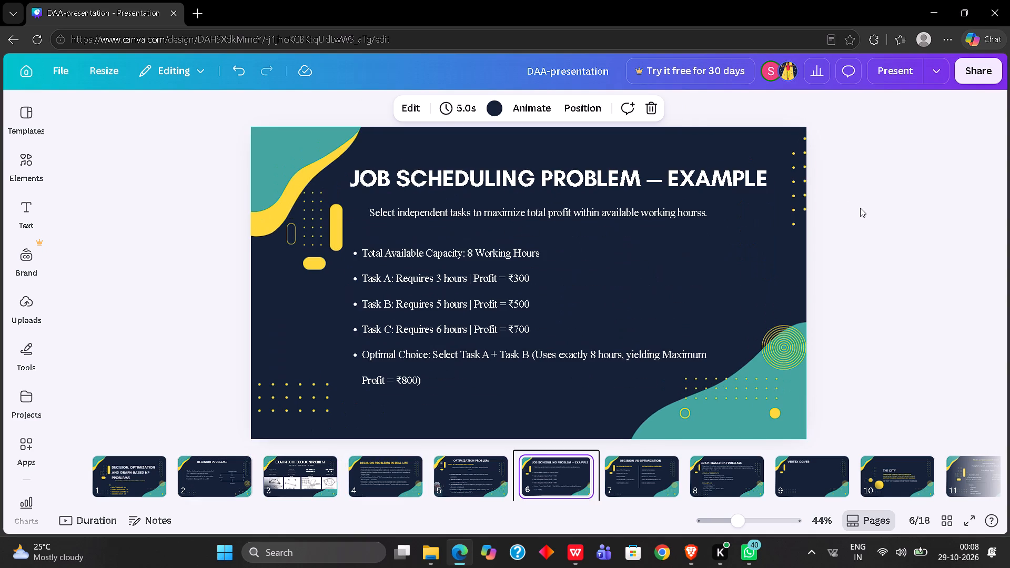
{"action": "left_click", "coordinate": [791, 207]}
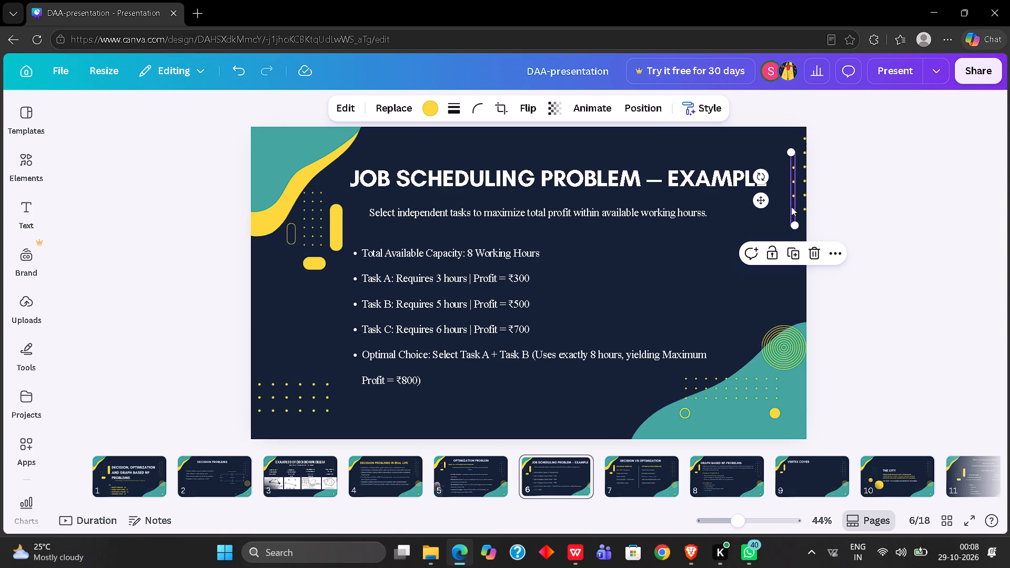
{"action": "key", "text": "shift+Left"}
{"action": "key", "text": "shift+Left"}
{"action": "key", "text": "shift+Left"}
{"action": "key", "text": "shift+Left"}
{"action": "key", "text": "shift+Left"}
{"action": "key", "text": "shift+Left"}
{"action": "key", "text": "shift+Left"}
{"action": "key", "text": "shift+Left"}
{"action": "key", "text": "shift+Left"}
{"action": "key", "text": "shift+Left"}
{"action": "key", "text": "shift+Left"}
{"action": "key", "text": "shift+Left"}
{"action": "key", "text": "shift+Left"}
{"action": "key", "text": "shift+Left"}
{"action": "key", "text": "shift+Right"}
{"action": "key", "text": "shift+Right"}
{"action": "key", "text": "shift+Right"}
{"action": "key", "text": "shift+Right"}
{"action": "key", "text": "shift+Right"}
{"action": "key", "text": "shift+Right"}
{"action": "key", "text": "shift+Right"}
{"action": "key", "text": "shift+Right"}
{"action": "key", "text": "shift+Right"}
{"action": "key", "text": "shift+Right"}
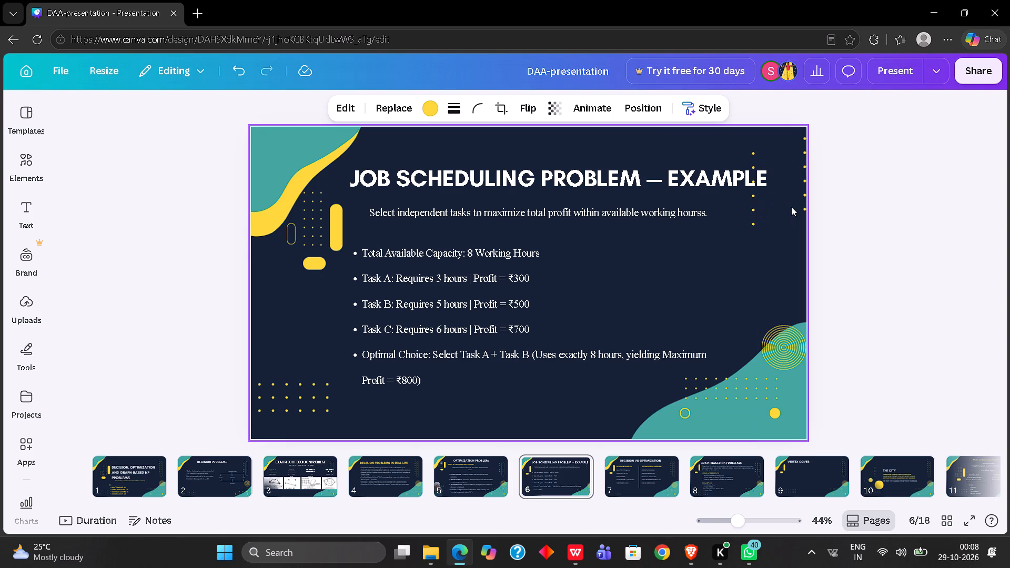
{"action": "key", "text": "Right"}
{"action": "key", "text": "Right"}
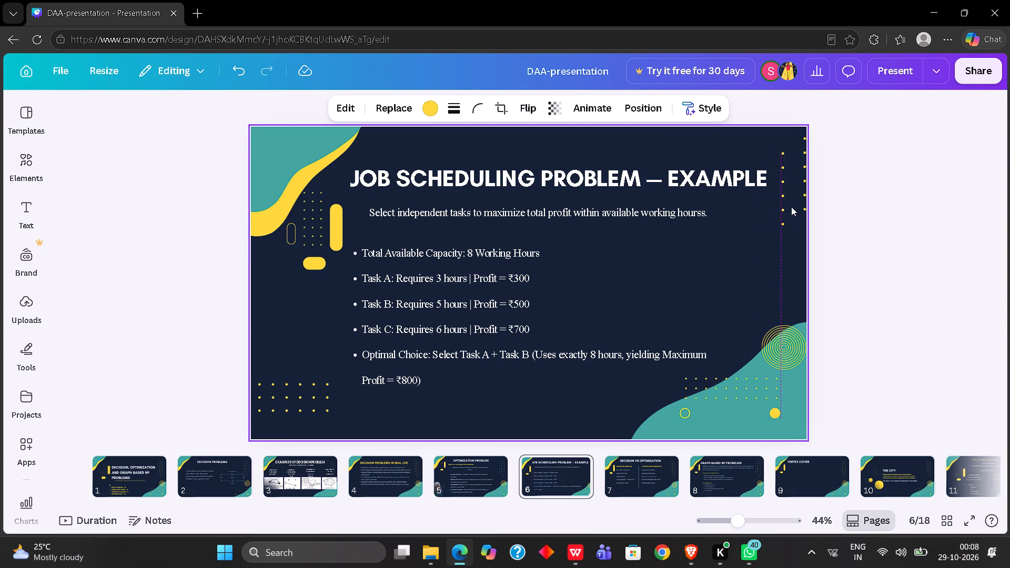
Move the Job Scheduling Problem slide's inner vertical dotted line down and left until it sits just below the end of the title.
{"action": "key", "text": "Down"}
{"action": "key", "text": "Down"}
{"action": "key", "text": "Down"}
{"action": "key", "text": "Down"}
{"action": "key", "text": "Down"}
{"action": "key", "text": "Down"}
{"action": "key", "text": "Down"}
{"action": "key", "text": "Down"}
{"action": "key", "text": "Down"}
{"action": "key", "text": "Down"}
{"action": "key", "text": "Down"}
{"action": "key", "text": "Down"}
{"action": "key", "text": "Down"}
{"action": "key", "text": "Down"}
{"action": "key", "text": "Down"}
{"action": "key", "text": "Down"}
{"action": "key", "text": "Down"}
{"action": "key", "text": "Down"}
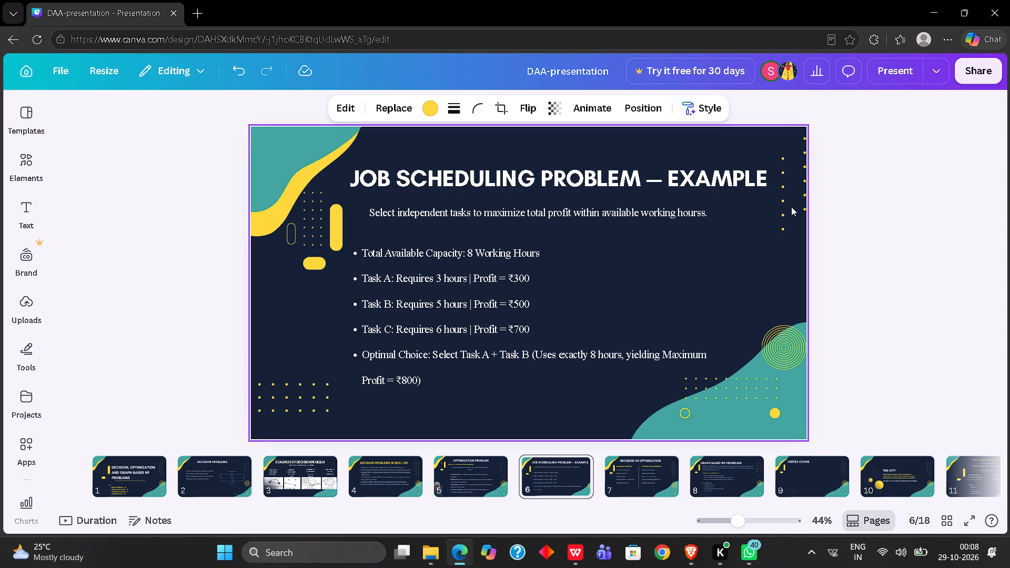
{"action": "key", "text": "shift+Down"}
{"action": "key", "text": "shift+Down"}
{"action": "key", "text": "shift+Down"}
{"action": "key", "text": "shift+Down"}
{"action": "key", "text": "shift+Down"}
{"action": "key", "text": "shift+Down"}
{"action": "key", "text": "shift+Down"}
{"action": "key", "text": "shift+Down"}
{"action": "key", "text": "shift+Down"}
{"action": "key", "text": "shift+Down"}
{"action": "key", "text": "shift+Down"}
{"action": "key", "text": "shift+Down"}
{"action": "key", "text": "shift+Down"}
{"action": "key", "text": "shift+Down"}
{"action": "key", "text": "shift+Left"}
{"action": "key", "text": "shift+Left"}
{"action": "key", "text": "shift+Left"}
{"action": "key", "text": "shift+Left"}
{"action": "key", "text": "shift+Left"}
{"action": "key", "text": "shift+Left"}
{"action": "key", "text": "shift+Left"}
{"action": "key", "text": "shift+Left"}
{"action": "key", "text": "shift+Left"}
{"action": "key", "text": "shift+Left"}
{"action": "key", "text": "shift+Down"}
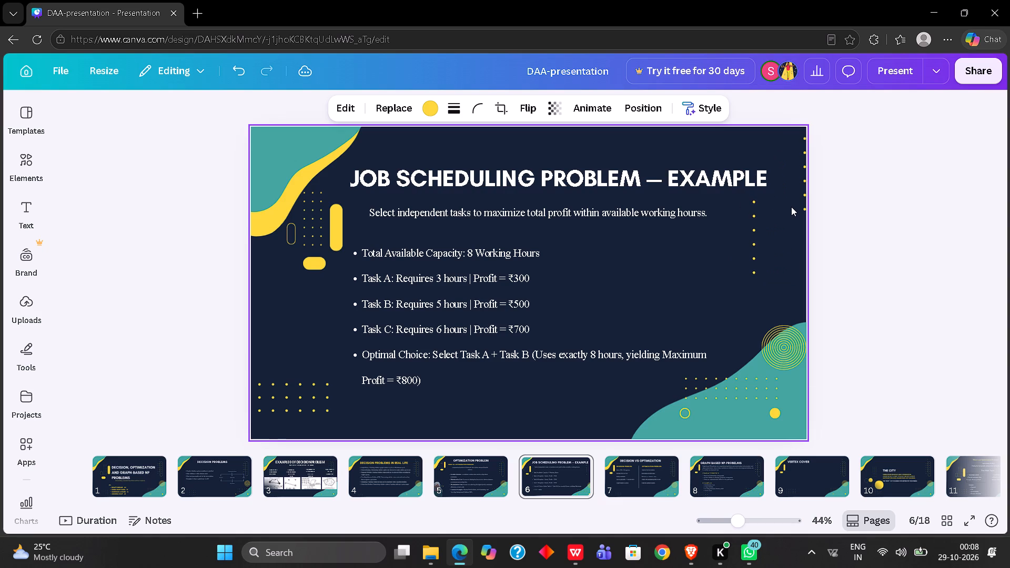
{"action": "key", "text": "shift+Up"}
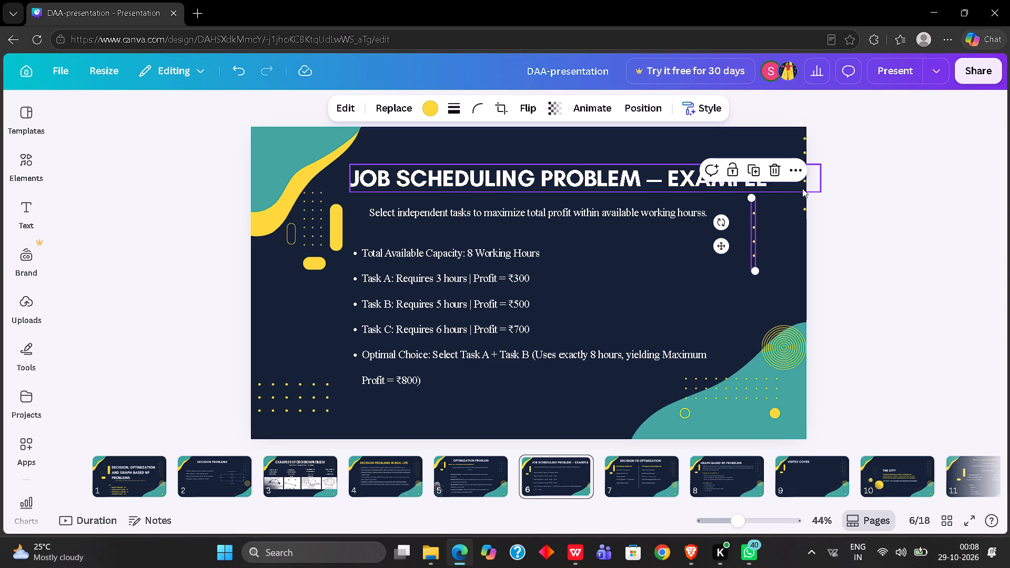
Delete the two vertical dotted lines from the Job Scheduling Problem slide, the one at the slide's edge and the one below the title.
{"action": "left_click", "coordinate": [804, 197]}
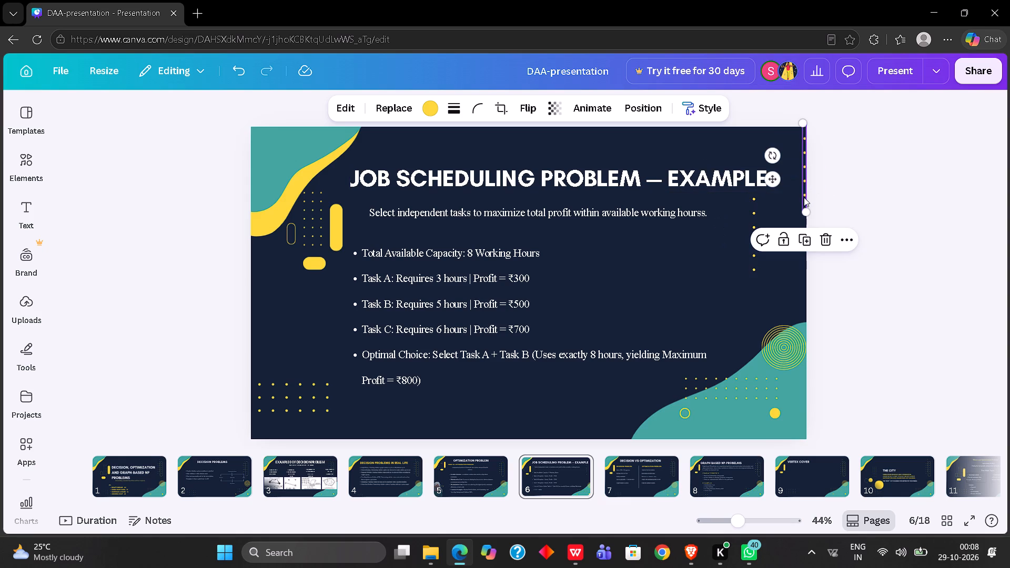
{"action": "left_click", "coordinate": [828, 240]}
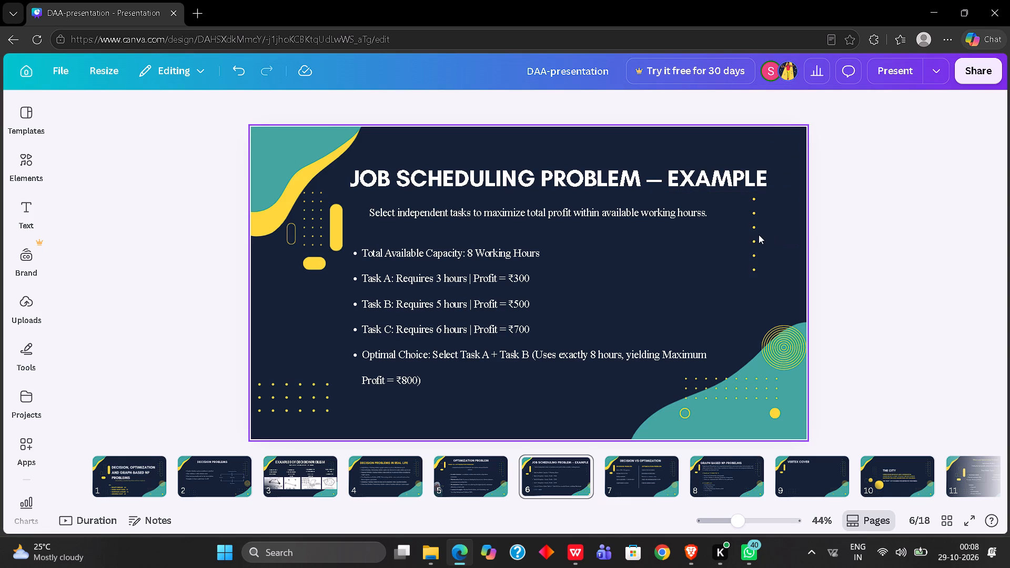
{"action": "left_click", "coordinate": [755, 236]}
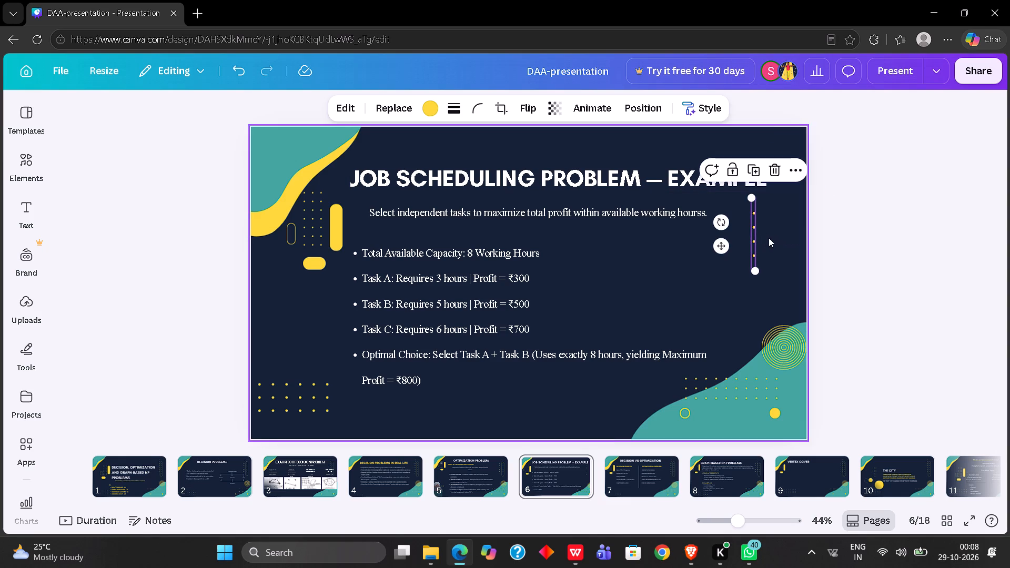
{"action": "left_click", "coordinate": [774, 171]}
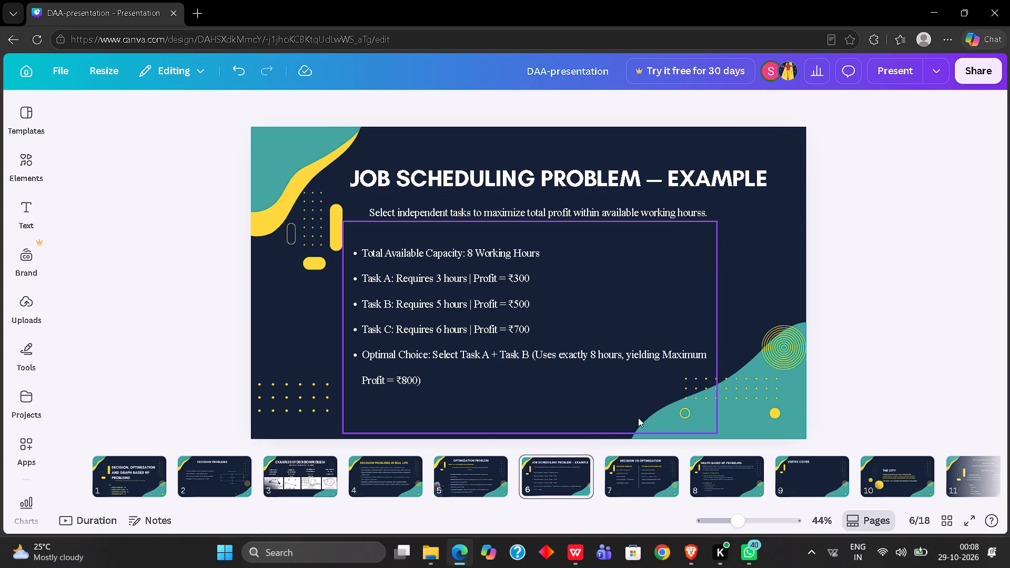
Copy the leftmost of the three large vertical dotted lines beside the rounded outline from the Optimization Problem slide onto the Job Scheduling Problem slide.
{"action": "left_click", "coordinate": [460, 473]}
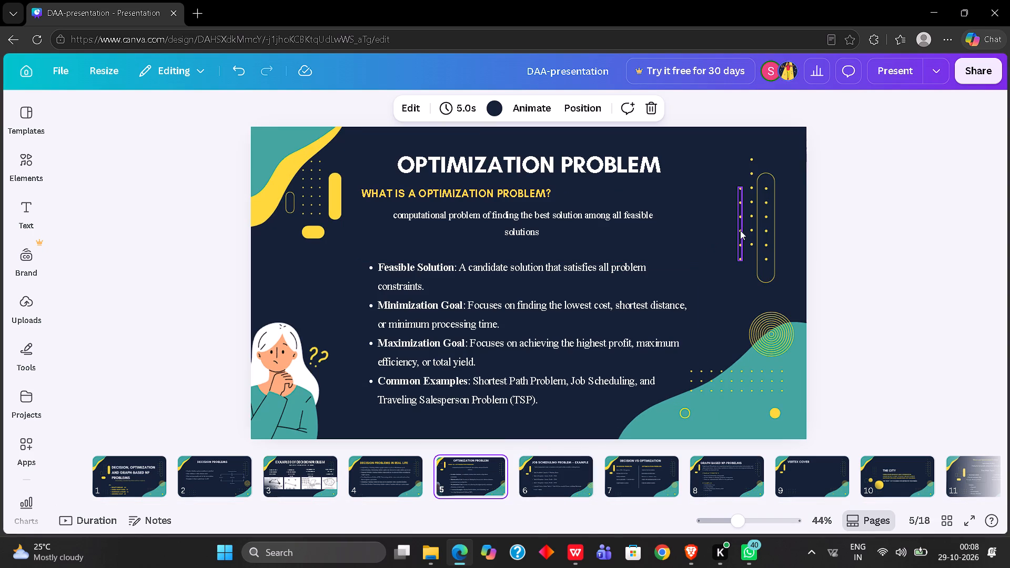
{"action": "left_click", "coordinate": [740, 231]}
{"action": "key", "text": "ctrl+c"}
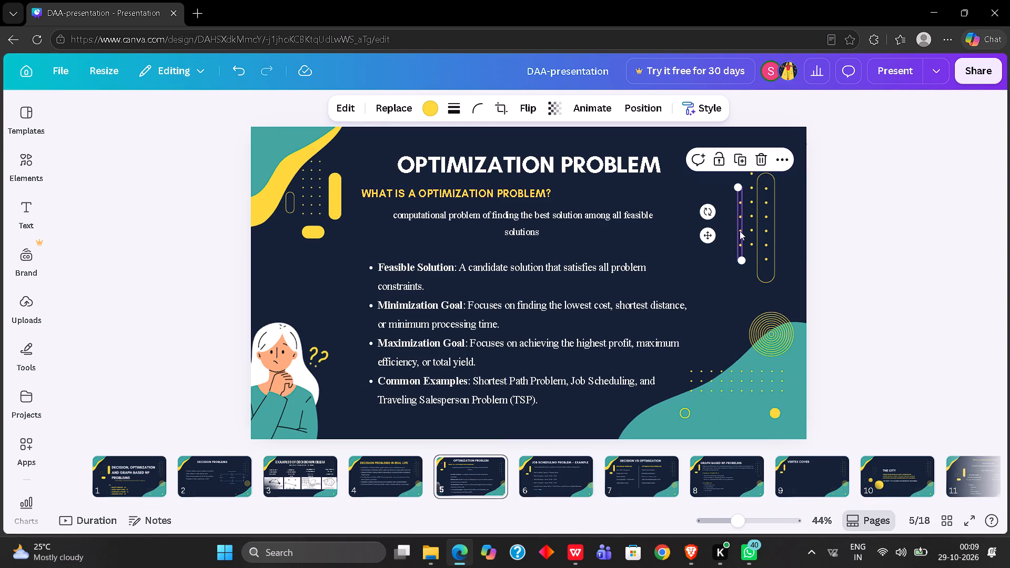
{"action": "left_click", "coordinate": [541, 471]}
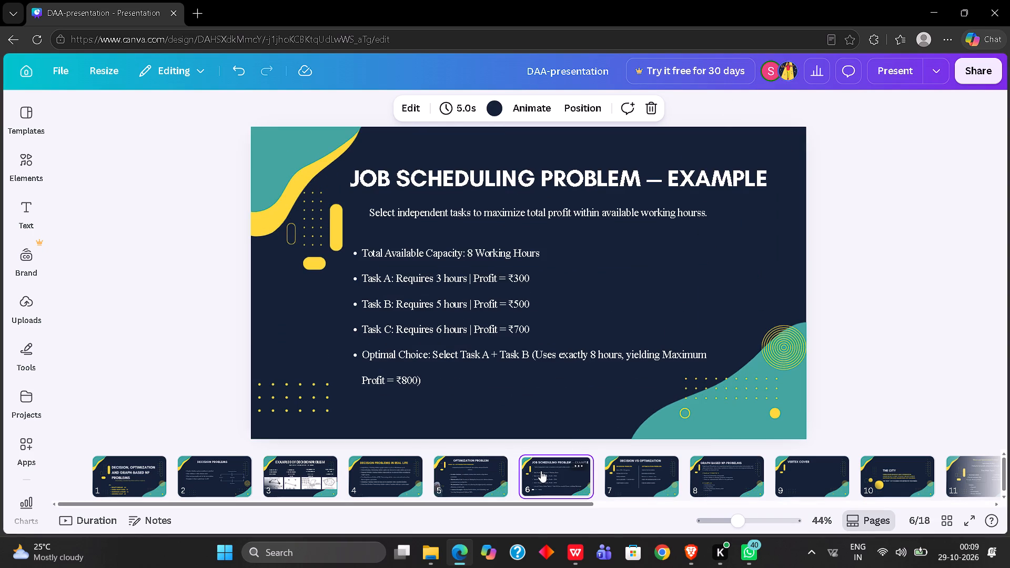
{"action": "key", "text": "ctrl+v"}
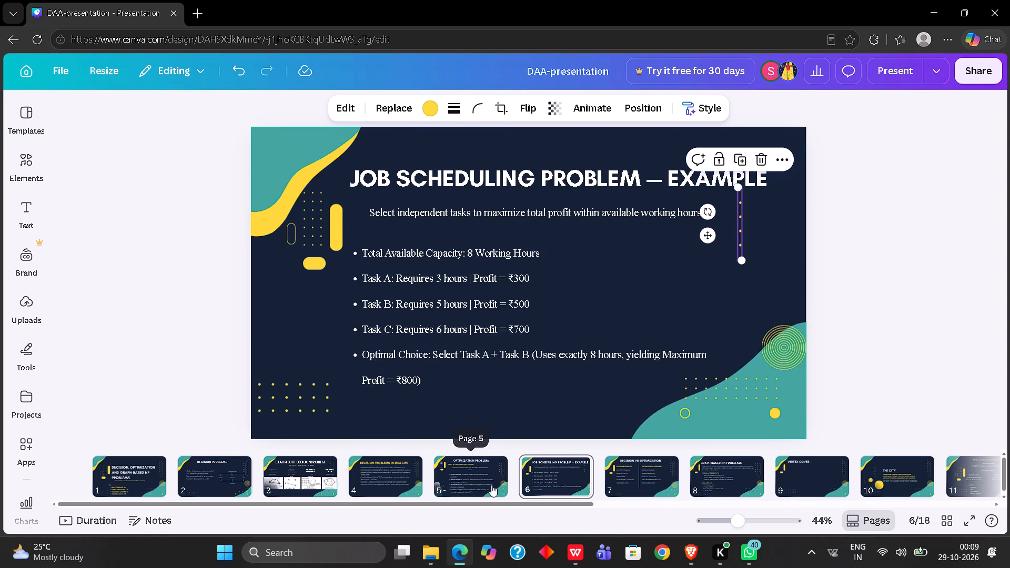
Copy the middle, taller vertical dotted line from the Optimization Problem slide onto the Job Scheduling Problem slide.
{"action": "left_click", "coordinate": [491, 485]}
{"action": "left_click", "coordinate": [751, 241]}
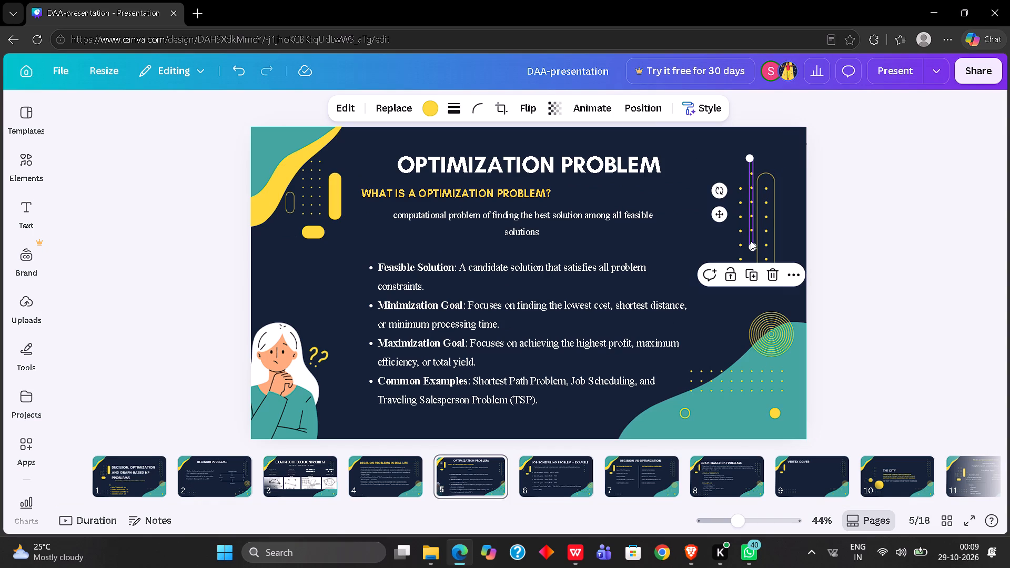
{"action": "key", "text": "ctrl+c"}
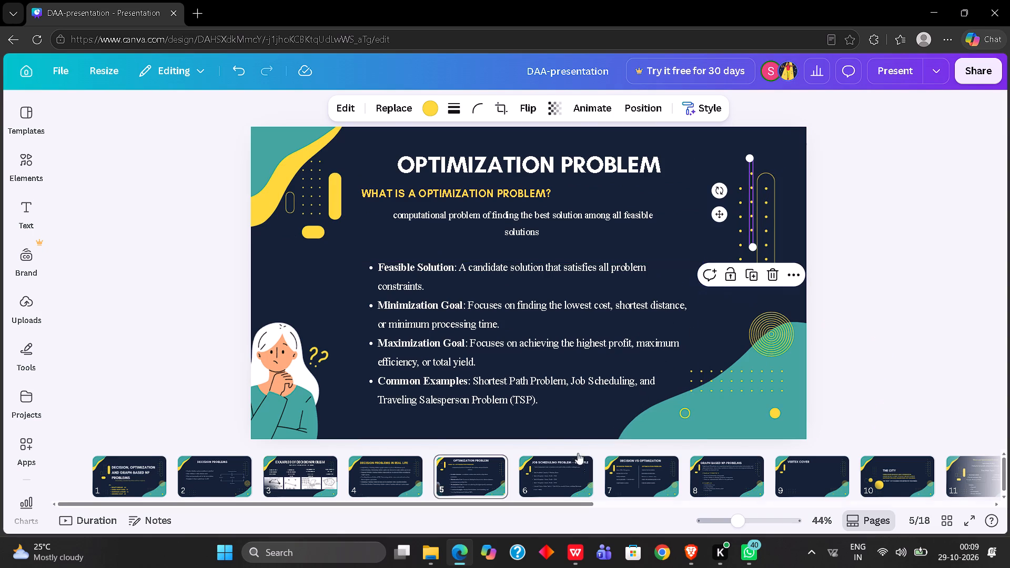
{"action": "left_click", "coordinate": [567, 464]}
{"action": "key", "text": "ctrl+v"}
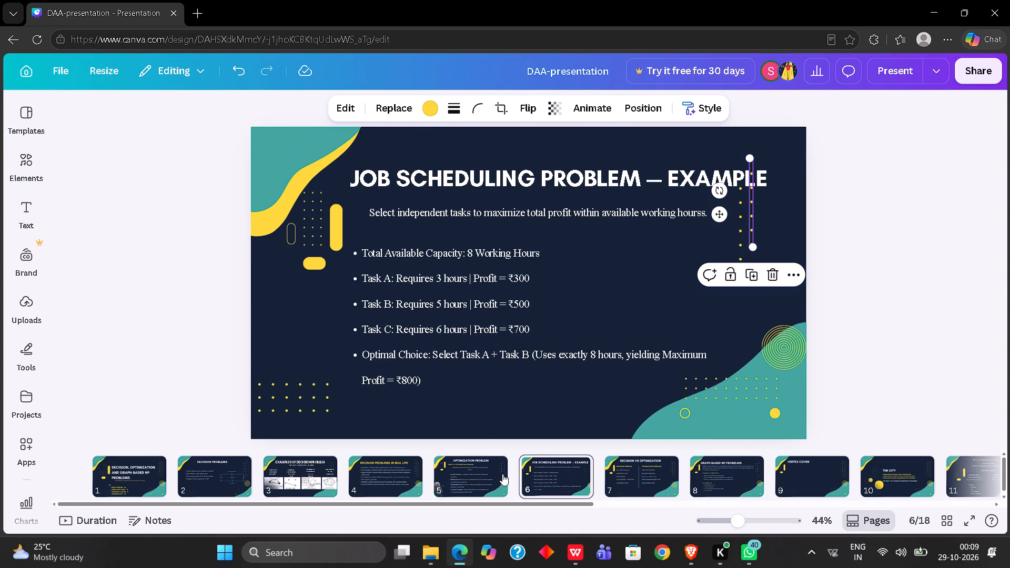
Copy the tall yellow rounded outline from the Optimization Problem slide onto the Job Scheduling Problem slide.
{"action": "left_click", "coordinate": [490, 474]}
{"action": "left_click", "coordinate": [765, 267]}
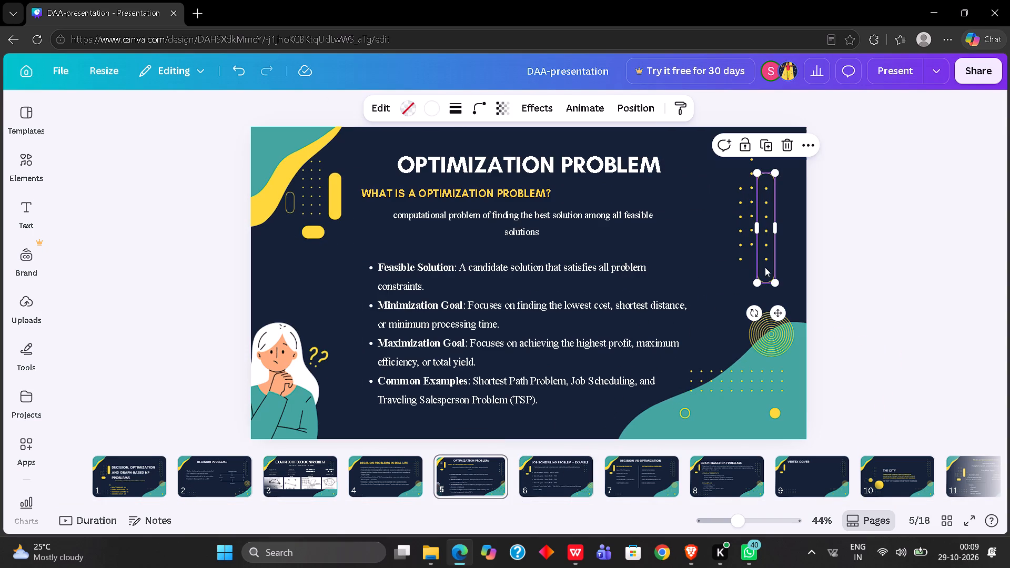
{"action": "key", "text": "ctrl+c"}
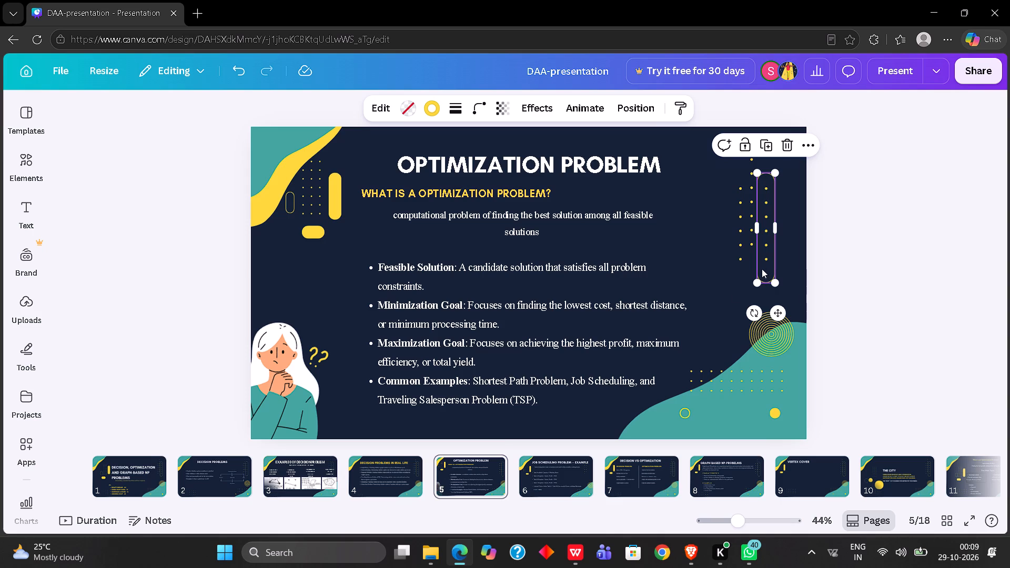
{"action": "left_click", "coordinate": [532, 479]}
{"action": "key", "text": "ctrl+v"}
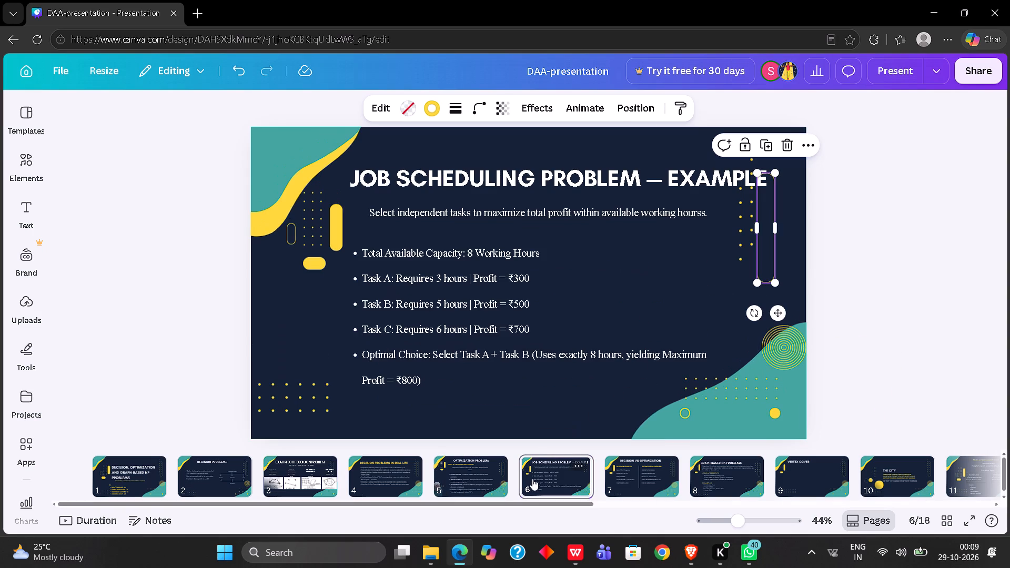
Copy the vertical dotted line inside the tall rounded outline from the Optimization Problem slide onto the Job Scheduling Problem slide.
{"action": "left_click", "coordinate": [455, 489]}
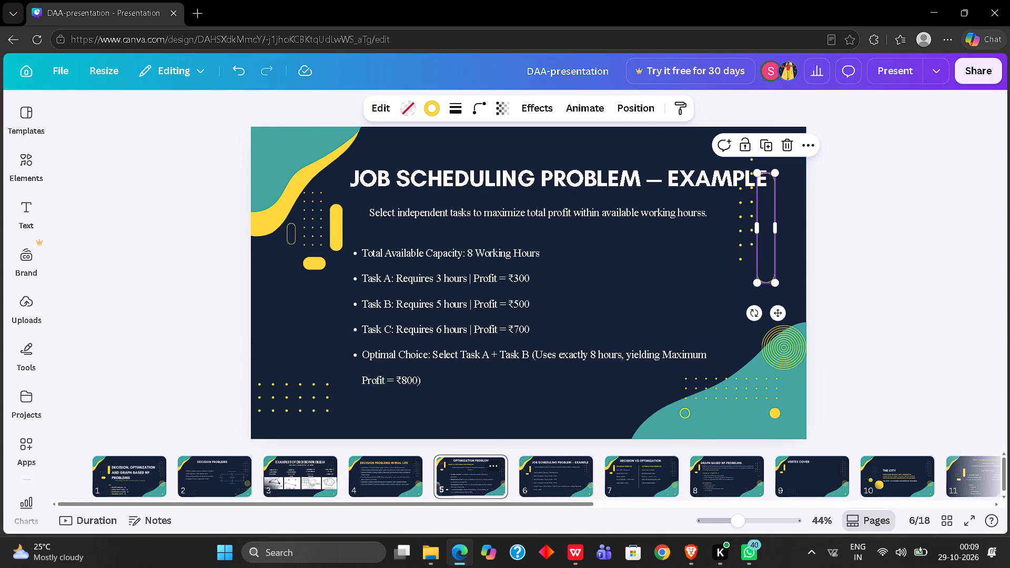
{"action": "left_click", "coordinate": [765, 253]}
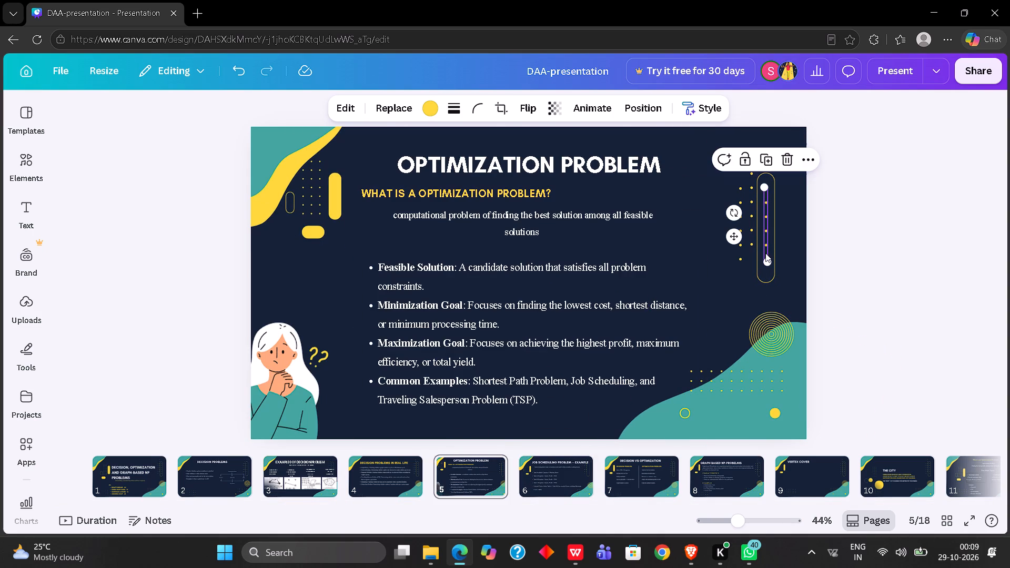
{"action": "key", "text": "ctrl+c"}
{"action": "left_click", "coordinate": [567, 479]}
{"action": "key", "text": "ctrl+v"}
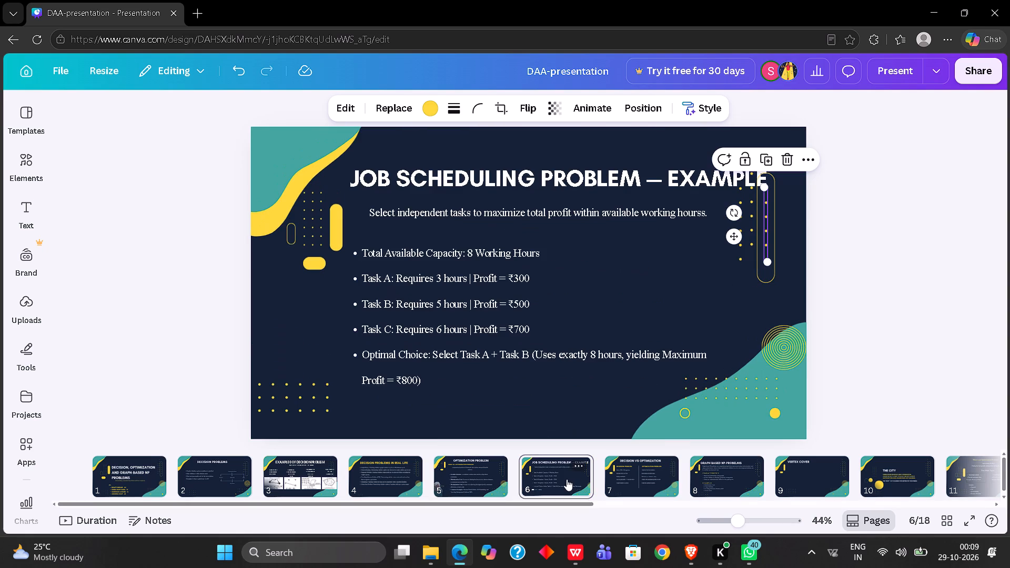
{"action": "left_click", "coordinate": [908, 317]}
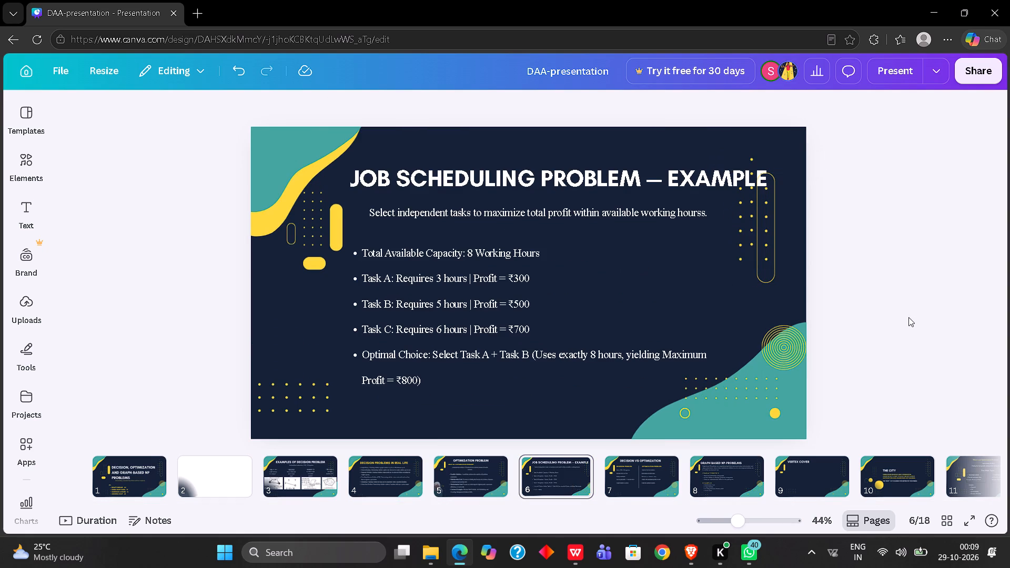
{"action": "key", "text": "Right"}
{"action": "key", "text": "Right"}
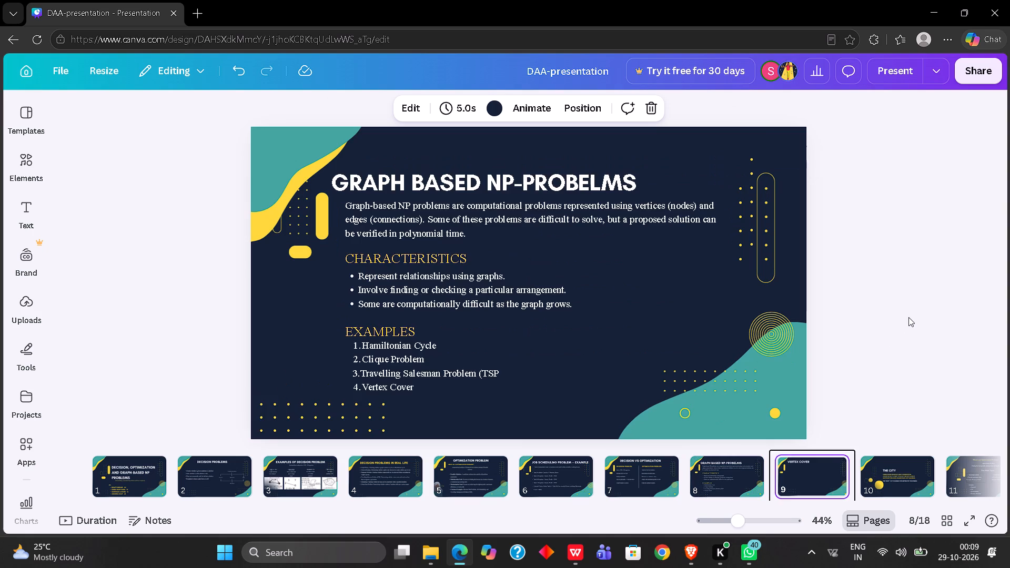
{"action": "key", "text": "Right"}
{"action": "key", "text": "Right"}
{"action": "key", "text": "Right"}
{"action": "key", "text": "Right"}
{"action": "key", "text": "Right"}
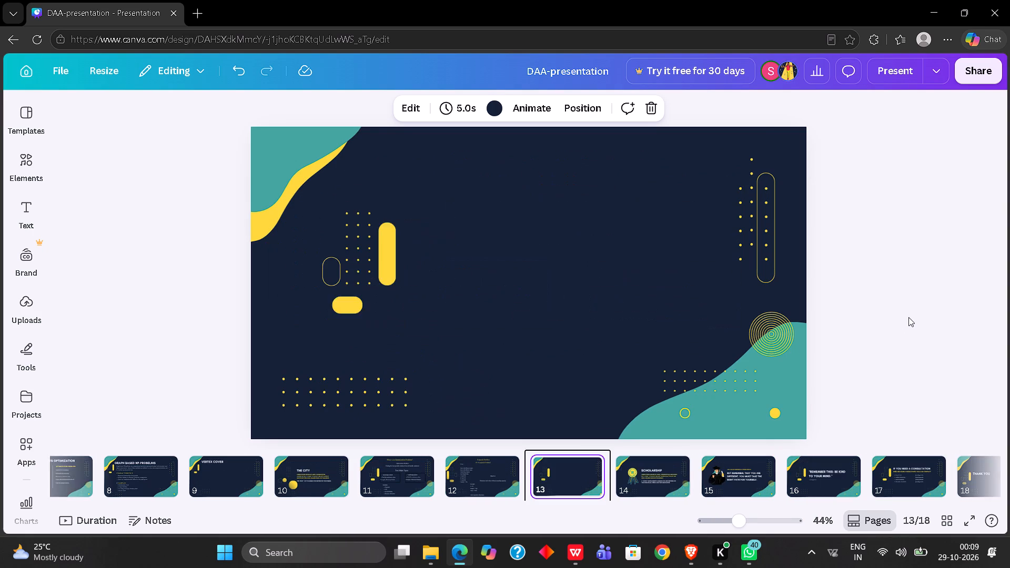
{"action": "key", "text": "Right"}
{"action": "key", "text": "Right"}
{"action": "key", "text": "Right"}
{"action": "key", "text": "Right"}
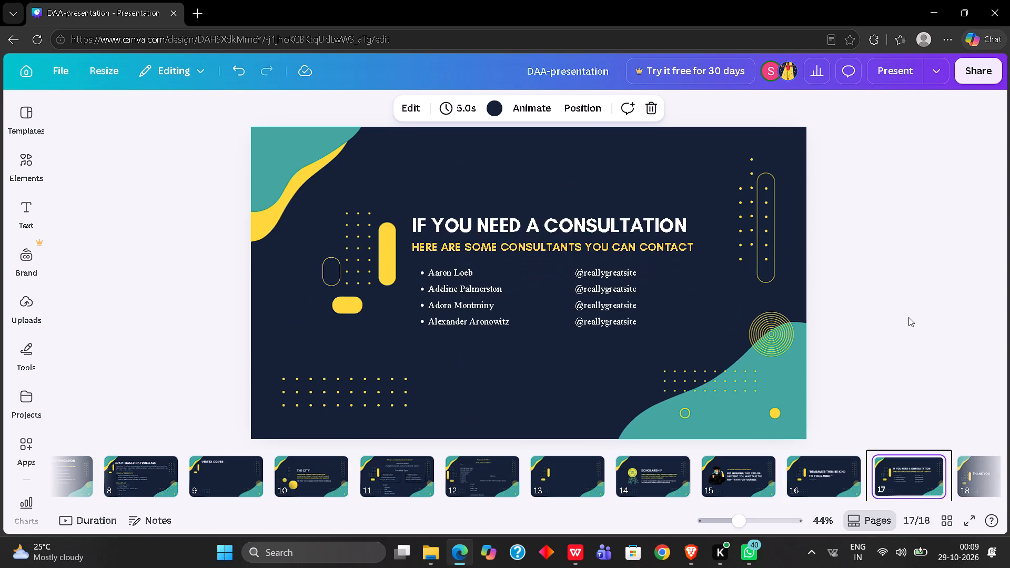
{"action": "key", "text": "Right"}
{"action": "key", "text": "Right"}
{"action": "key", "text": "Right"}
{"action": "key", "text": "Left"}
{"action": "key", "text": "Left"}
{"action": "key", "text": "Left"}
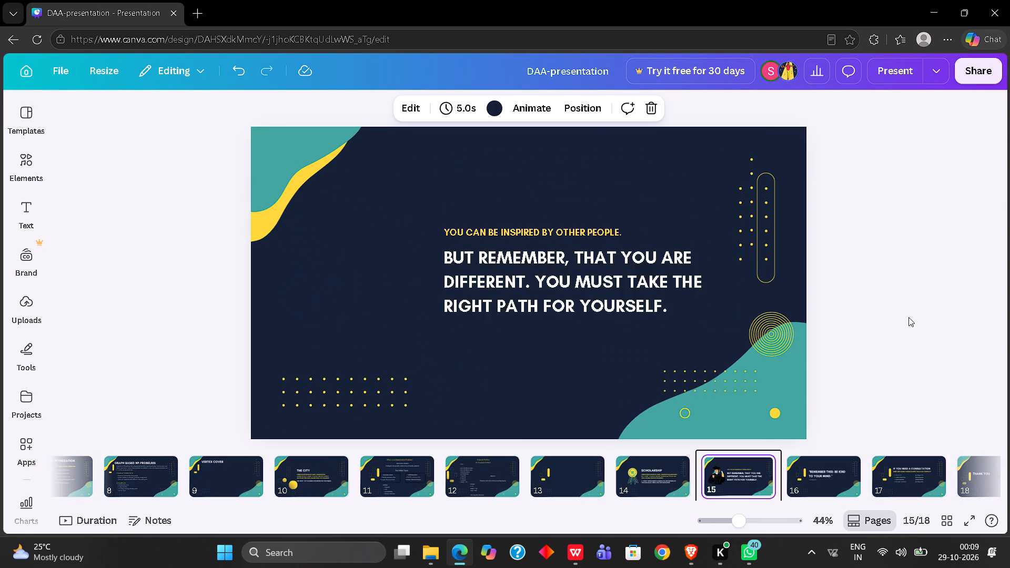
{"action": "key", "text": "Left"}
{"action": "key", "text": "Left"}
{"action": "key", "text": "Left"}
{"action": "key", "text": "Left"}
{"action": "key", "text": "Left"}
{"action": "key", "text": "Left"}
{"action": "key", "text": "Left"}
{"action": "key", "text": "Left"}
{"action": "key", "text": "Left"}
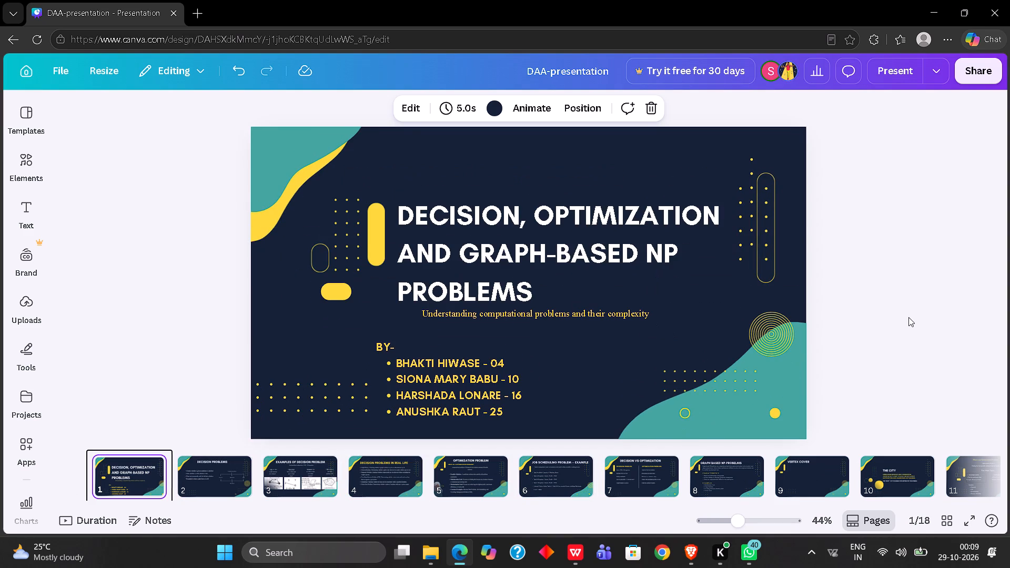
{"action": "key", "text": "Left"}
Move the title slide's tall rounded outline up by a net 11 nudges to match its height on the Decision Problems slide.
{"action": "left_click", "coordinate": [763, 277]}
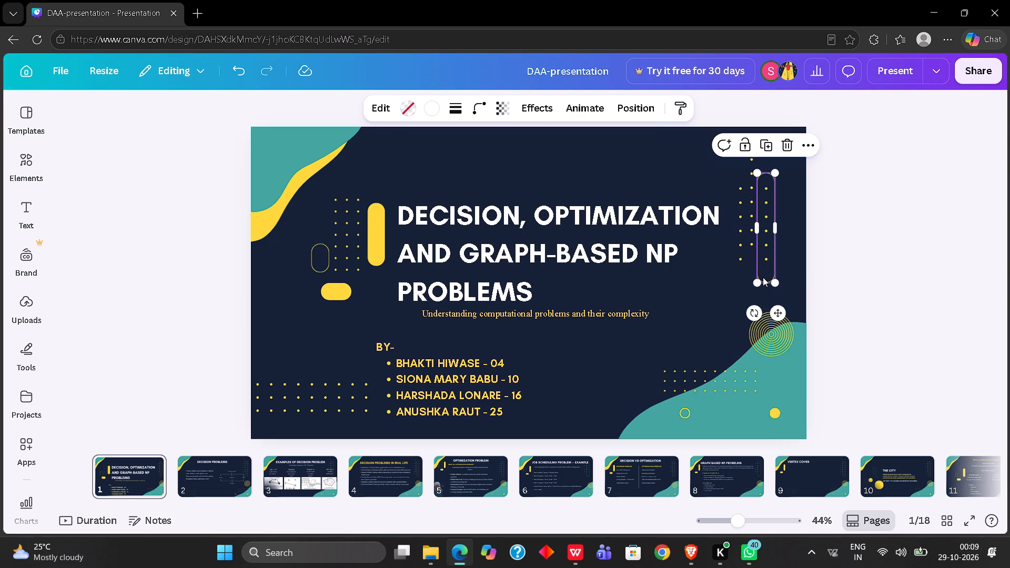
{"action": "key", "text": "Up"}
{"action": "key", "text": "Up"}
{"action": "key", "text": "Up"}
{"action": "key", "text": "Up"}
{"action": "key", "text": "Up"}
{"action": "key", "text": "Up"}
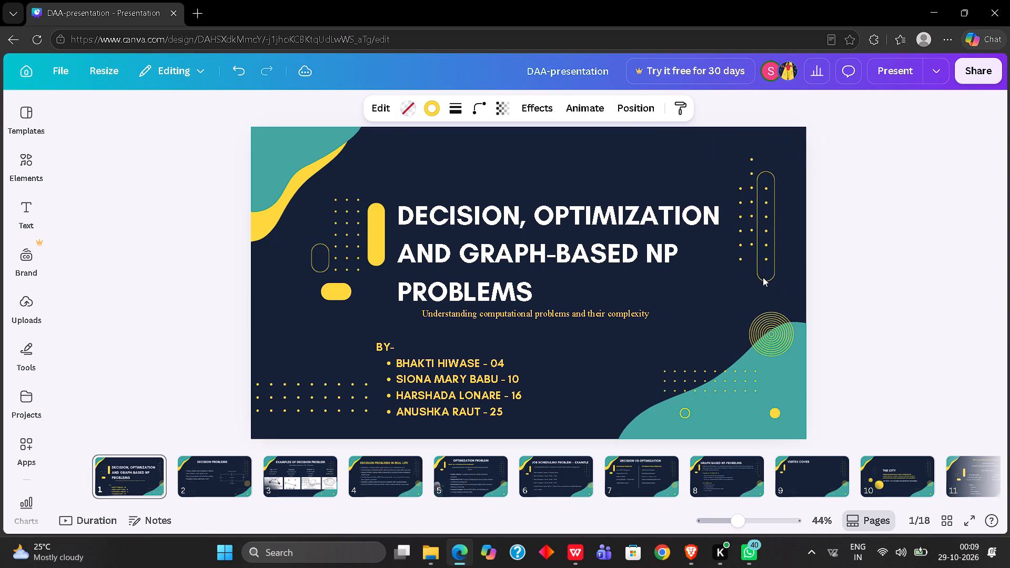
{"action": "key", "text": "Up"}
{"action": "key", "text": "Up"}
{"action": "key", "text": "Up"}
{"action": "key", "text": "Up"}
{"action": "key", "text": "Up"}
{"action": "key", "text": "Up"}
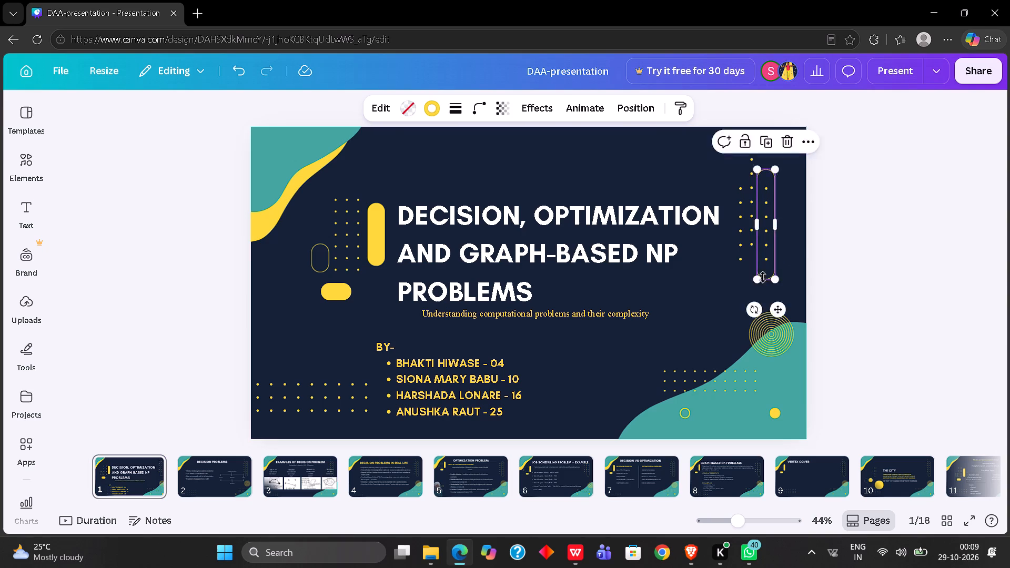
{"action": "key", "text": "Down"}
{"action": "left_click", "coordinate": [857, 269]}
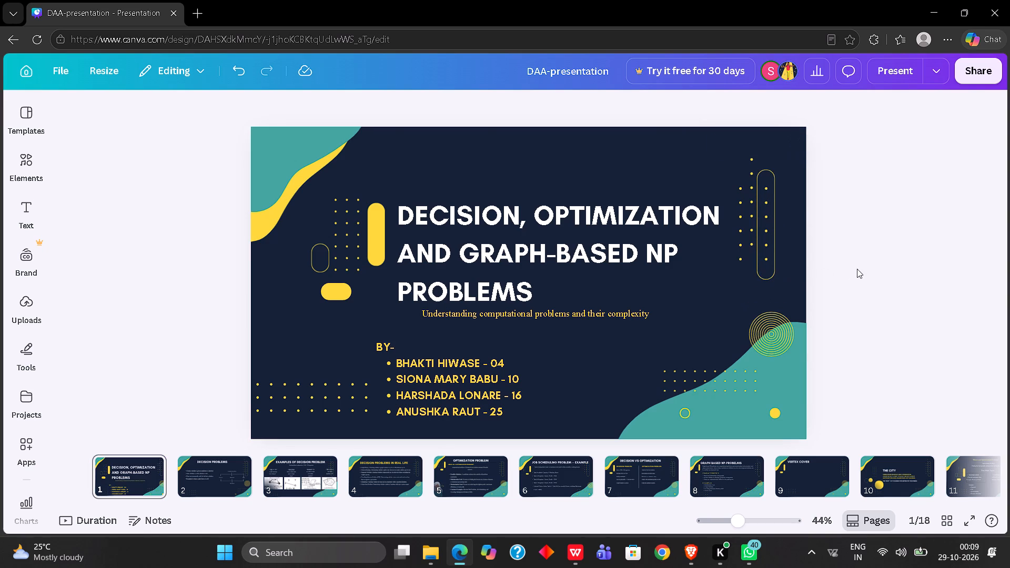
Compare the height of the tall rounded outline around its dotted line across the first few slides.
{"action": "key", "text": "Right"}
{"action": "key", "text": "Left"}
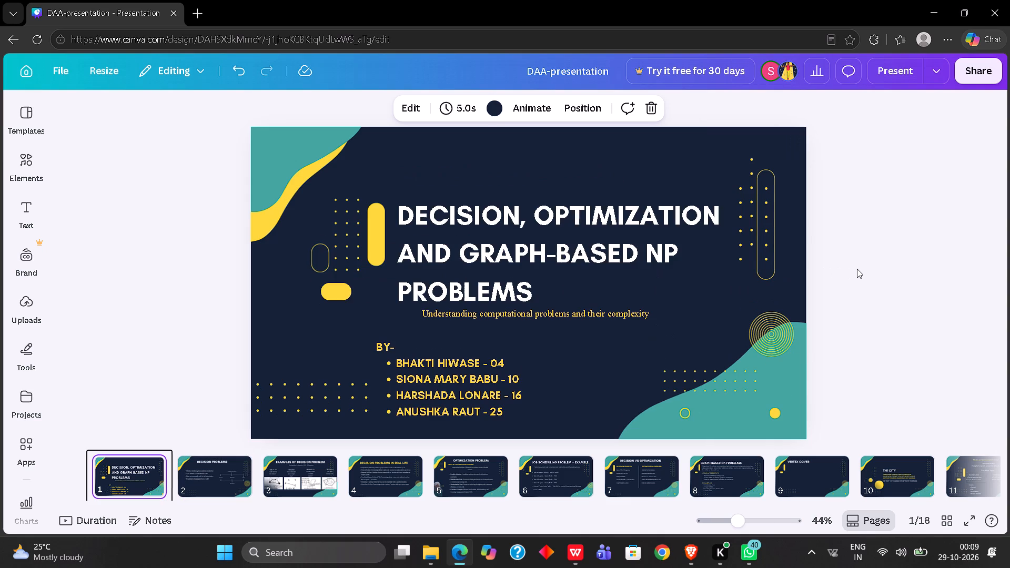
{"action": "key", "text": "Right"}
{"action": "key", "text": "Right"}
{"action": "key", "text": "Right"}
{"action": "key", "text": "Left"}
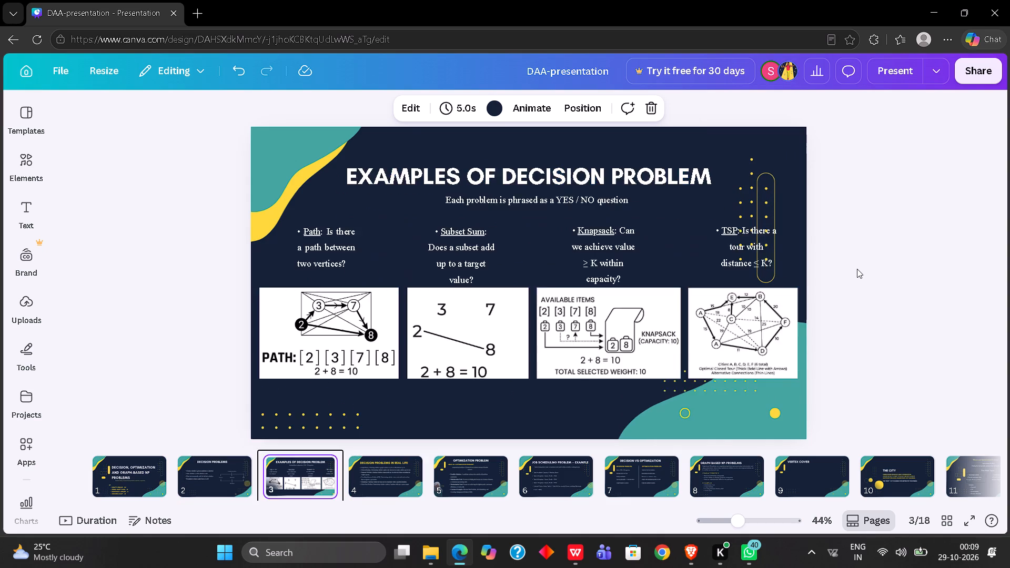
{"action": "key", "text": "Left"}
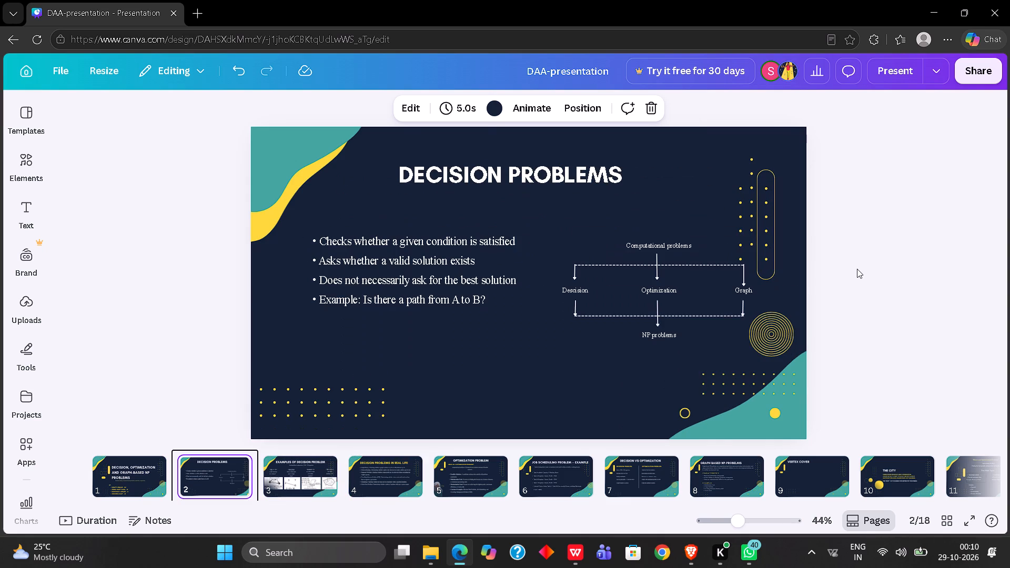
{"action": "key", "text": "Left"}
{"action": "key", "text": "Right"}
Move the tall rounded outline on the Examples of Decision Problem slide up by 8 nudges.
{"action": "key", "text": "Right"}
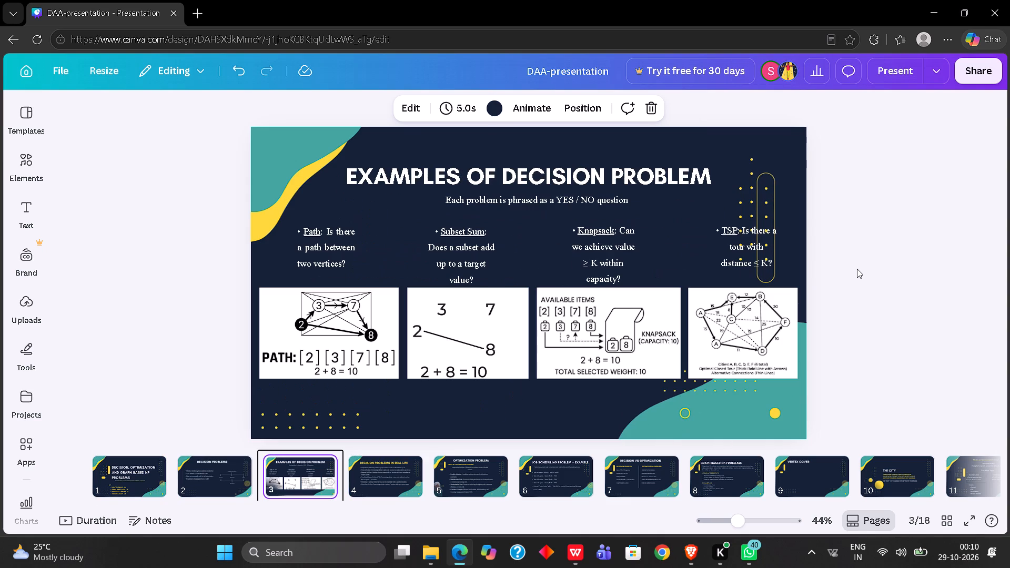
{"action": "left_click", "coordinate": [768, 175]}
{"action": "key", "text": "Up"}
{"action": "key", "text": "Up"}
{"action": "key", "text": "Up"}
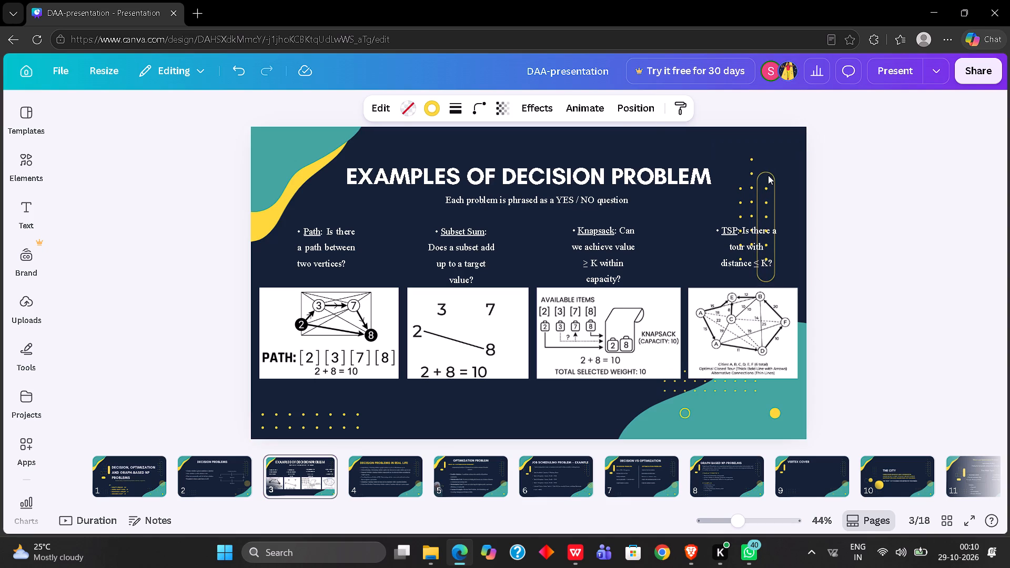
{"action": "key", "text": "Up"}
{"action": "key", "text": "Up"}
{"action": "key", "text": "Up"}
{"action": "key", "text": "Up"}
{"action": "key", "text": "Up"}
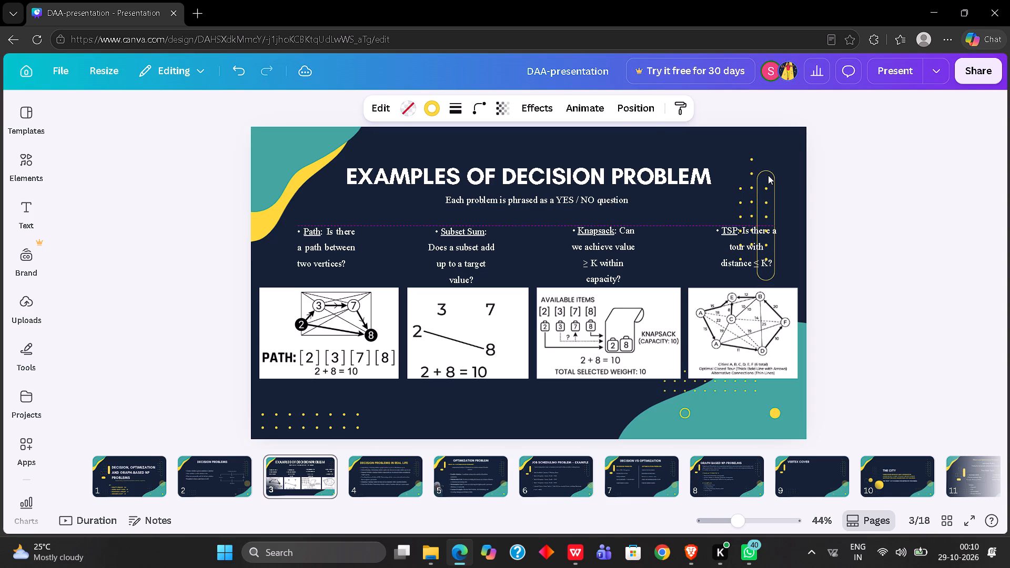
{"action": "left_click", "coordinate": [858, 200]}
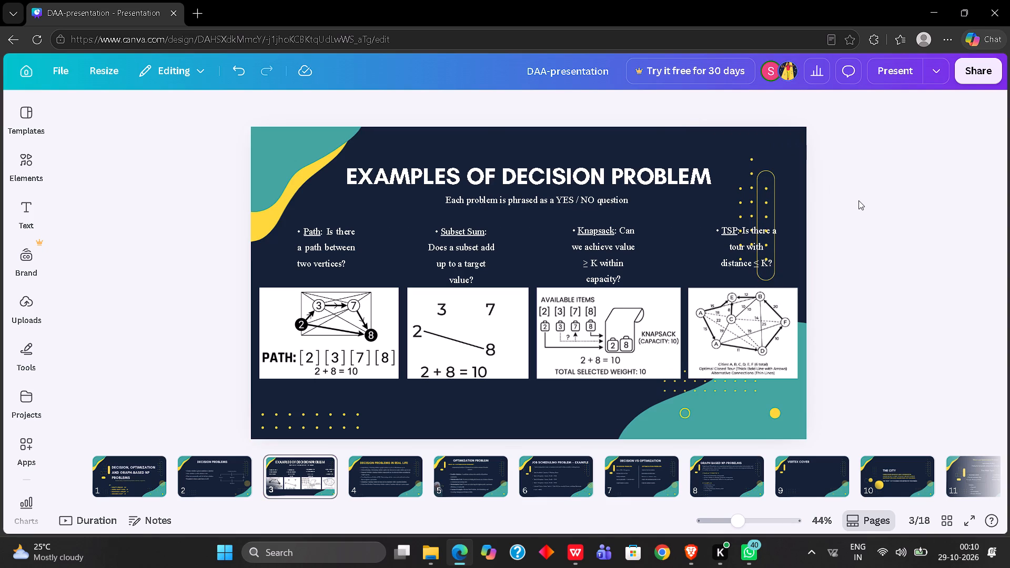
Move the tall rounded outline on the Decision Problems in Real Life slide up by 11 nudges.
{"action": "key", "text": "Right"}
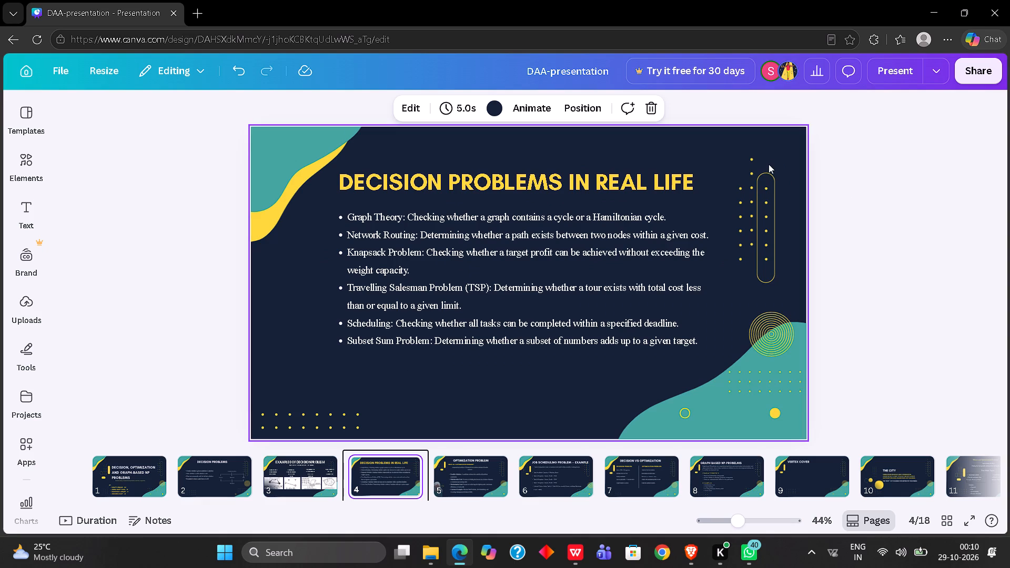
{"action": "left_click", "coordinate": [767, 176]}
{"action": "key", "text": "Up"}
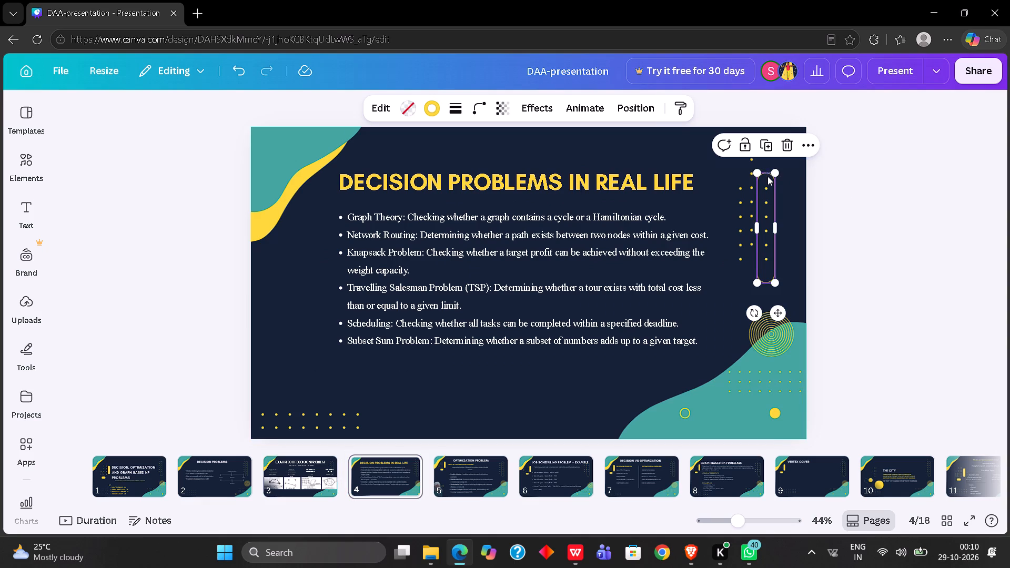
{"action": "key", "text": "Up"}
{"action": "key", "text": "Up"}
{"action": "key", "text": "Up"}
{"action": "key", "text": "Up"}
{"action": "key", "text": "Up"}
{"action": "key", "text": "Up"}
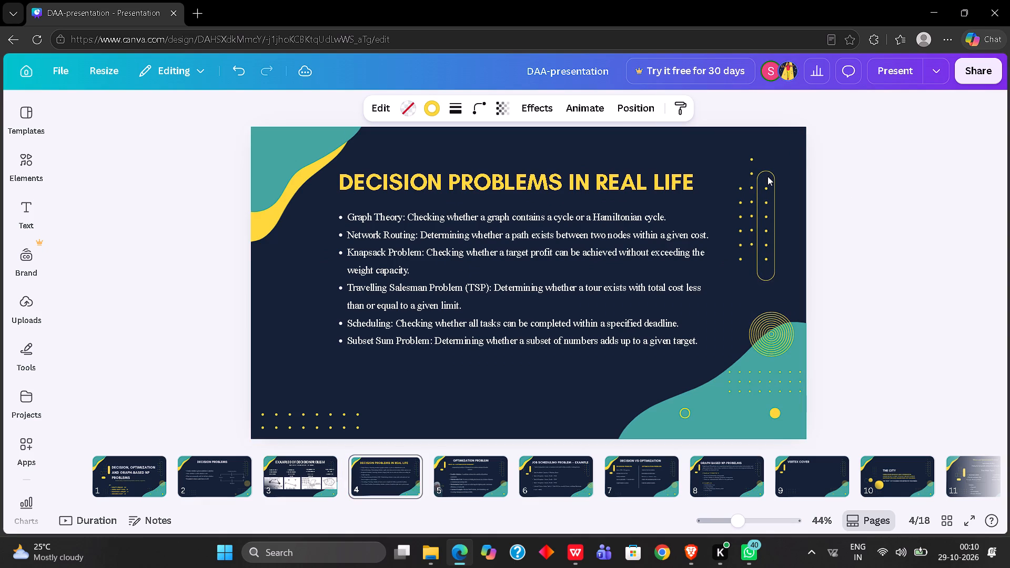
{"action": "key", "text": "Up"}
{"action": "key", "text": "Up"}
{"action": "key", "text": "Up"}
{"action": "key", "text": "Up"}
{"action": "left_click", "coordinate": [826, 202]}
Move the tall rounded outline on the Optimization Problem slide up by 11 nudges.
{"action": "key", "text": "Right"}
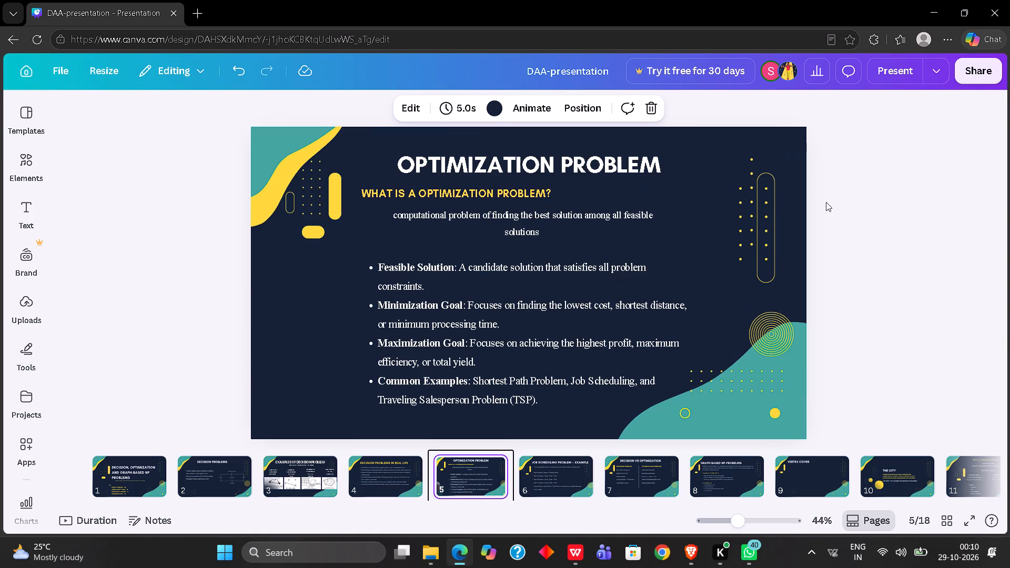
{"action": "left_click", "coordinate": [763, 180]}
{"action": "key", "text": "Up"}
{"action": "key", "text": "Up"}
{"action": "key", "text": "Up"}
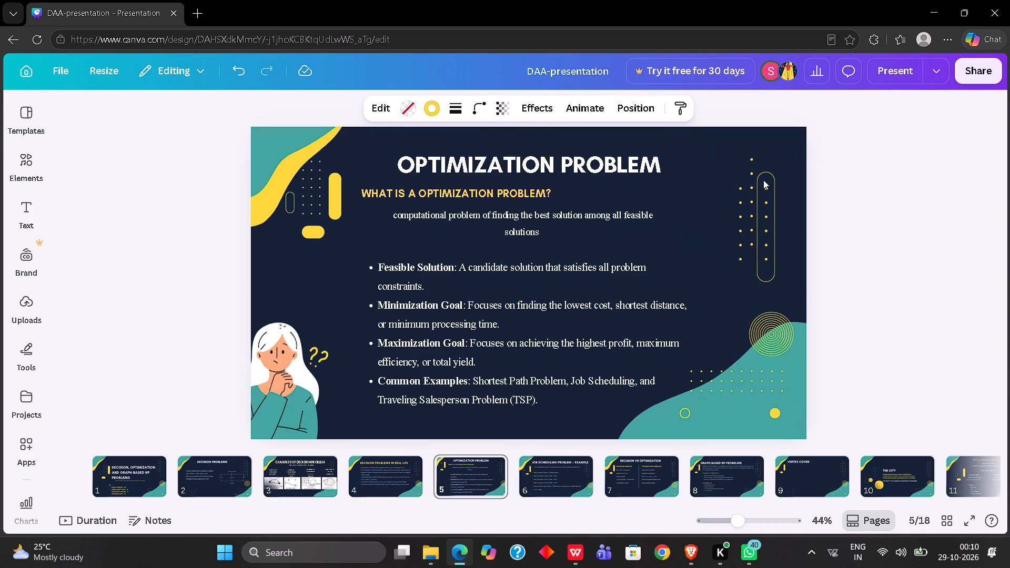
{"action": "key", "text": "Up"}
{"action": "key", "text": "Up"}
{"action": "key", "text": "Up"}
{"action": "key", "text": "Up"}
{"action": "key", "text": "Up"}
{"action": "key", "text": "Up"}
{"action": "key", "text": "Up"}
{"action": "key", "text": "Up"}
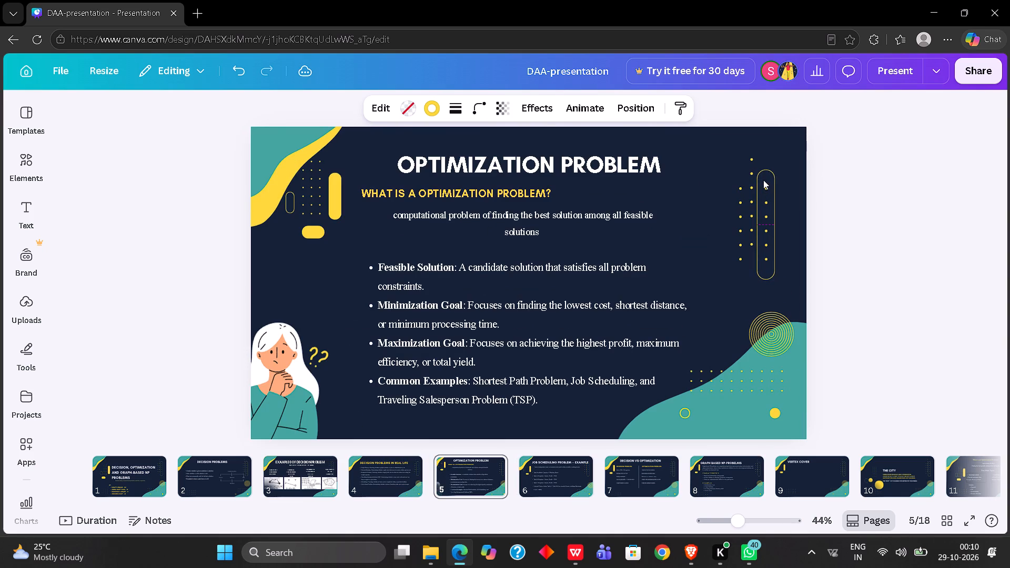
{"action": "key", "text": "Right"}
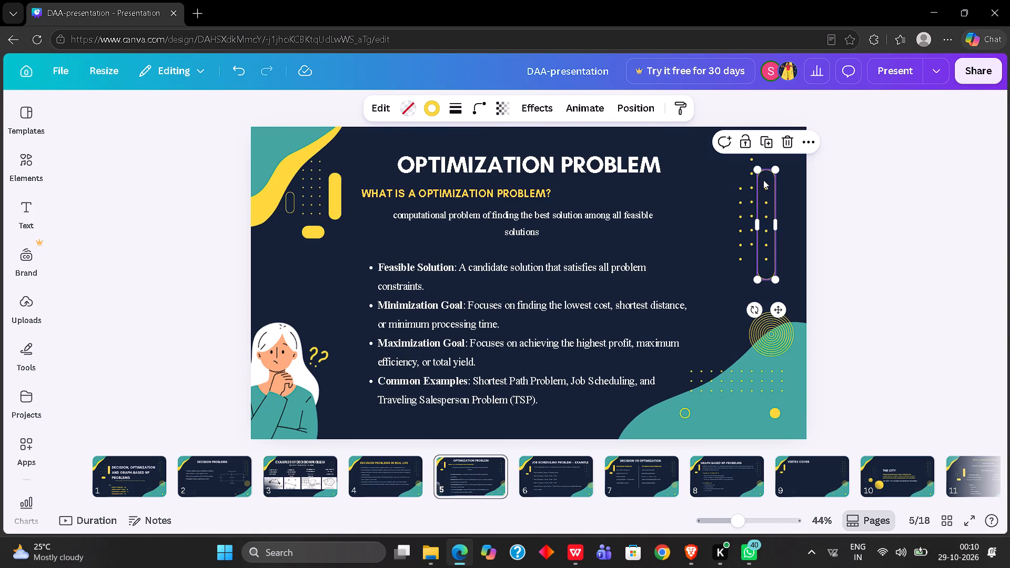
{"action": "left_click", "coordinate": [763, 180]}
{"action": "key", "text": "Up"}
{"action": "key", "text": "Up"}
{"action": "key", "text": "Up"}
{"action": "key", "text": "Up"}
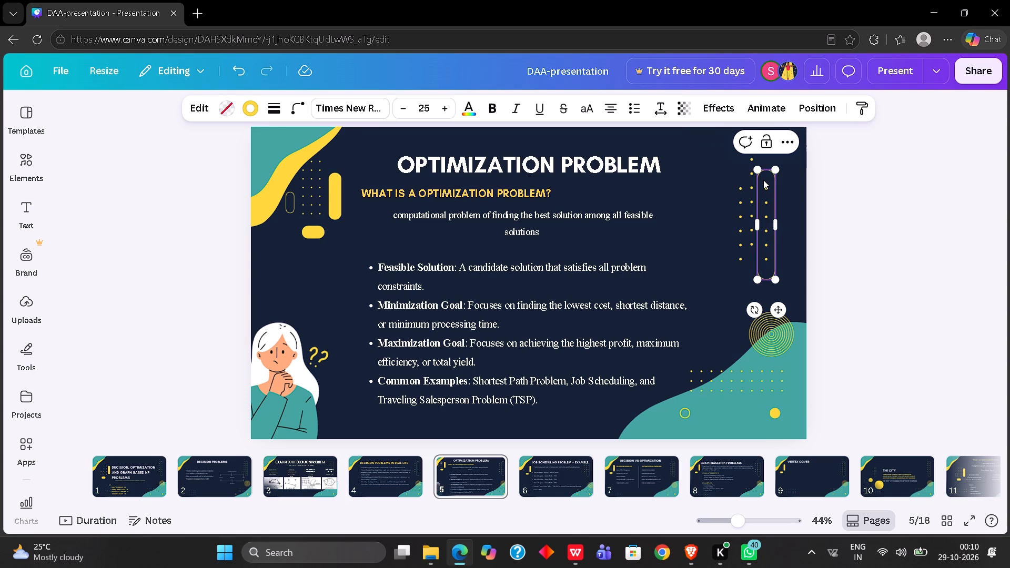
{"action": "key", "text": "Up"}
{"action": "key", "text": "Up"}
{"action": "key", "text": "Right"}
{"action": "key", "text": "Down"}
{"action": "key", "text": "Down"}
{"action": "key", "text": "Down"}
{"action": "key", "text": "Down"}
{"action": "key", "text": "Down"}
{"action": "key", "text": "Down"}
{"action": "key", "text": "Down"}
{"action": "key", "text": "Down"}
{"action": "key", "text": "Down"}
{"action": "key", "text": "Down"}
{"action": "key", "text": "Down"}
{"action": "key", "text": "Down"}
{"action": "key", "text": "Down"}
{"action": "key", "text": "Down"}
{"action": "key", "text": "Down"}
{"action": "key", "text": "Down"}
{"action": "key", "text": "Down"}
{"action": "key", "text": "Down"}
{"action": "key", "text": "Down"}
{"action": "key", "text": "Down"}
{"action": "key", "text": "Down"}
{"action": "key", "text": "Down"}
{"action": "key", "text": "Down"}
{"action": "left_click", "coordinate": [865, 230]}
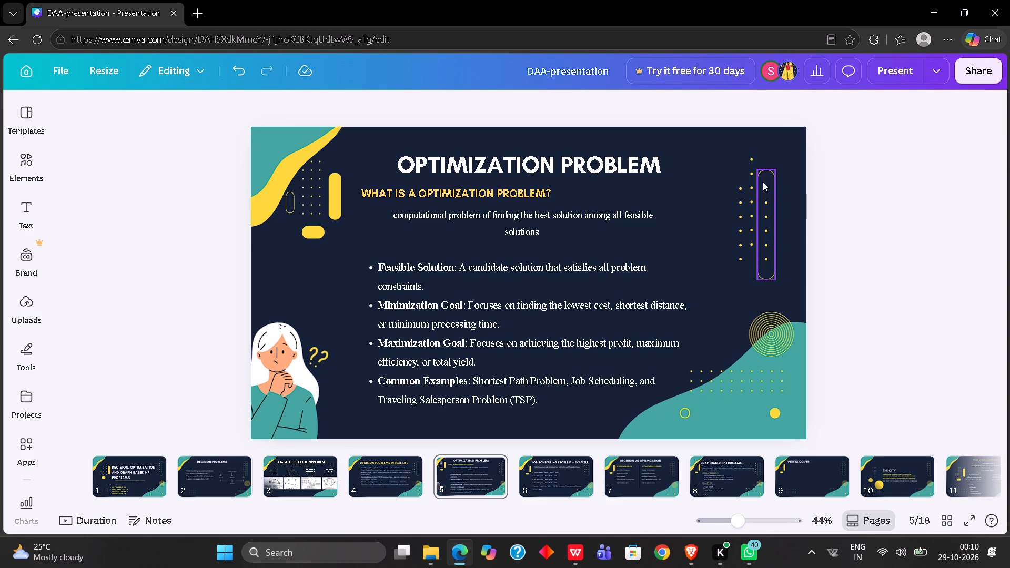
Fine-tune the tall rounded outline on the Optimization Problem slide, keeping its height and shifting it 1 nudge left overall.
{"action": "left_click", "coordinate": [764, 181]}
{"action": "key", "text": "Down"}
{"action": "key", "text": "Down"}
{"action": "key", "text": "Up"}
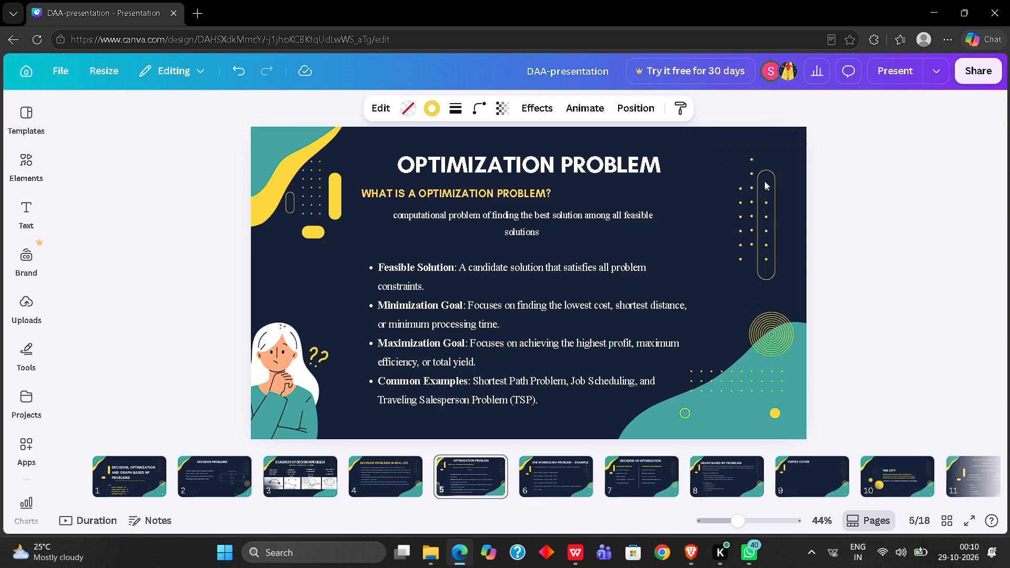
{"action": "key", "text": "Up"}
{"action": "key", "text": "Up"}
{"action": "key", "text": "Down"}
{"action": "key", "text": "Right"}
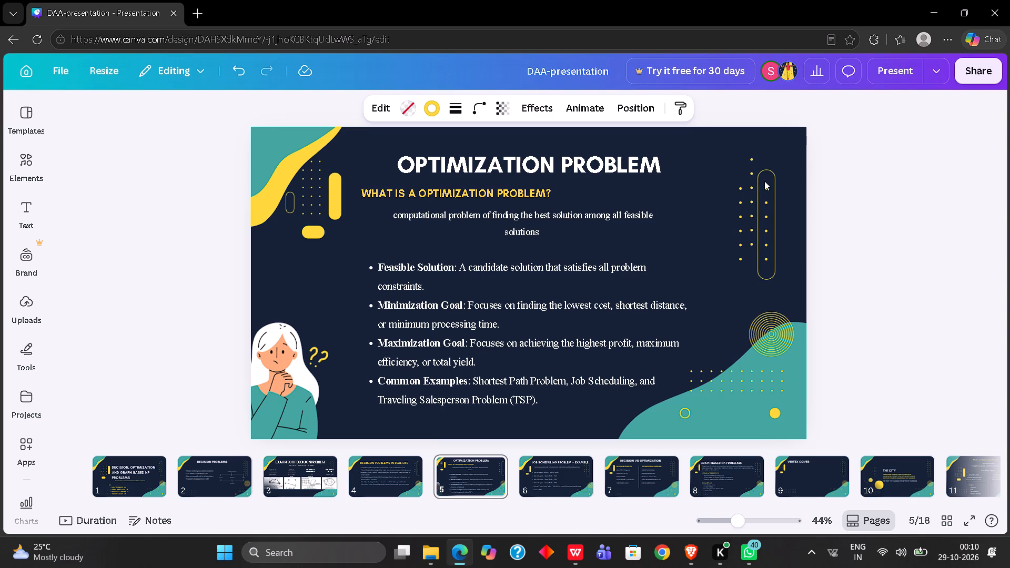
{"action": "key", "text": "Left"}
{"action": "key", "text": "Left"}
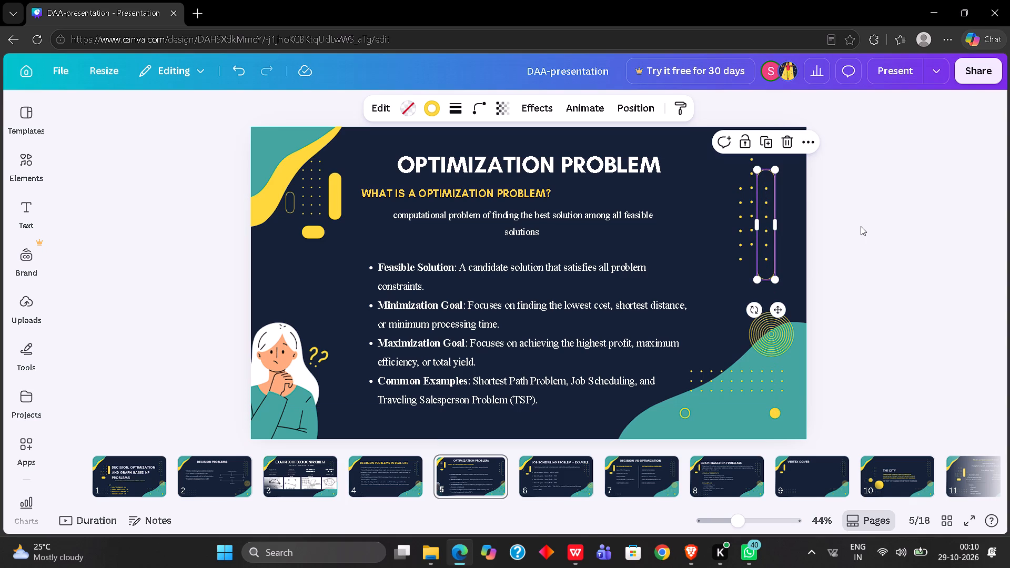
{"action": "left_click", "coordinate": [861, 226]}
Move the tall rounded outline on the Job Scheduling Problem slide up by 11 nudges overall.
{"action": "left_click", "coordinate": [519, 485]}
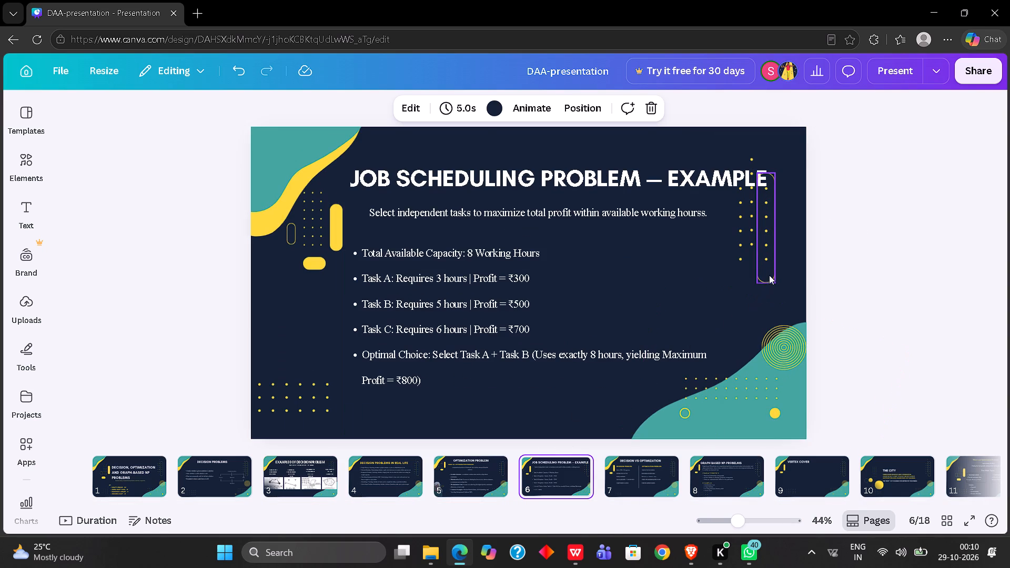
{"action": "left_click", "coordinate": [769, 275]}
{"action": "key", "text": "Up"}
{"action": "key", "text": "Up"}
{"action": "key", "text": "Up"}
{"action": "key", "text": "Up"}
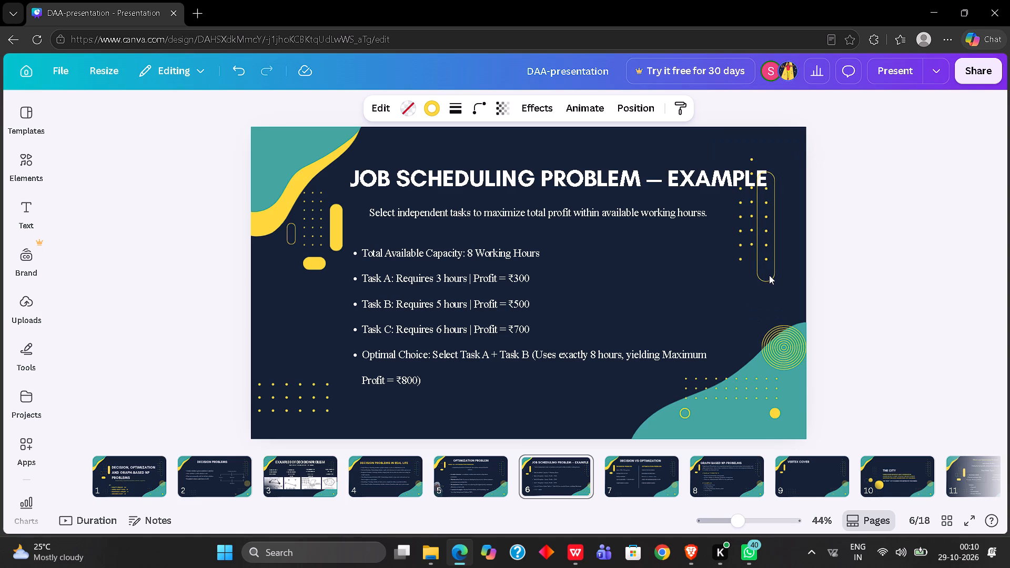
{"action": "key", "text": "Up"}
{"action": "key", "text": "Up"}
{"action": "key", "text": "Up"}
{"action": "key", "text": "Up"}
{"action": "key", "text": "Up"}
{"action": "key", "text": "Up"}
{"action": "key", "text": "Up"}
{"action": "key", "text": "Up"}
{"action": "key", "text": "Down"}
{"action": "left_click", "coordinate": [873, 282]}
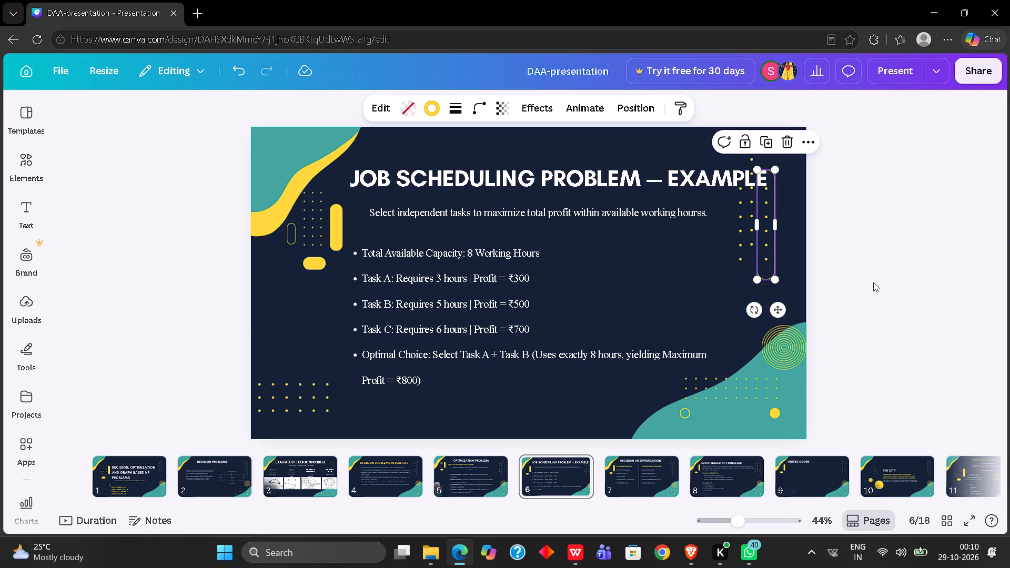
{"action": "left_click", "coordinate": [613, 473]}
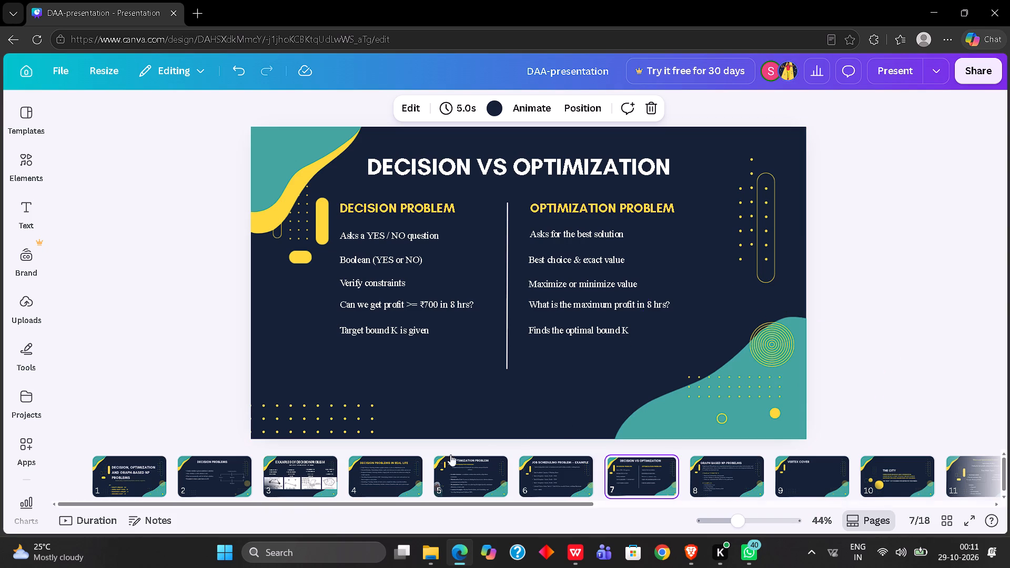
Move each of the four images (path, subset sum, knapsack, TSP) on the Examples of Decision Problem slide down by 2 large nudges.
{"action": "left_click", "coordinate": [306, 472]}
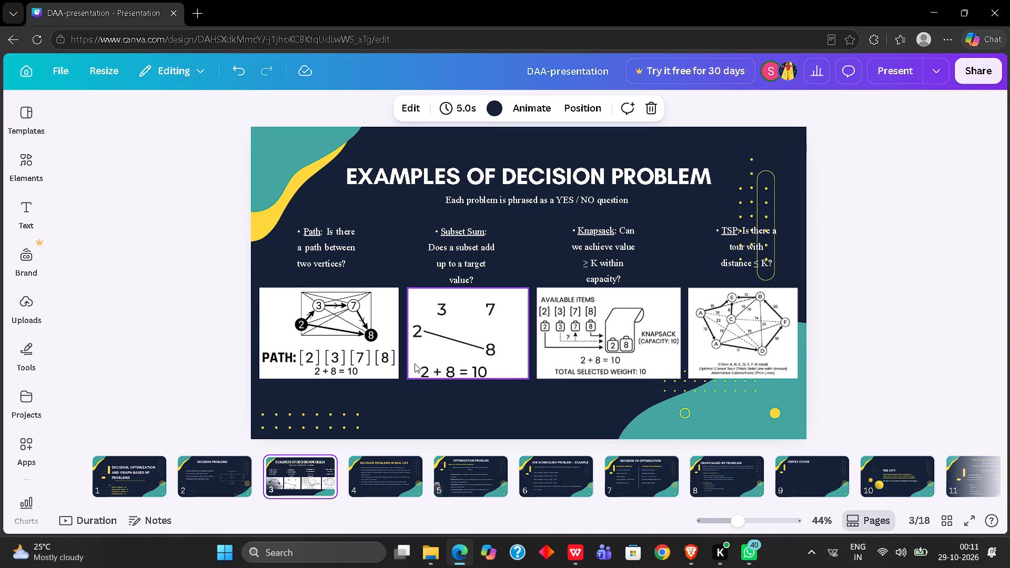
{"action": "left_click", "coordinate": [357, 320]}
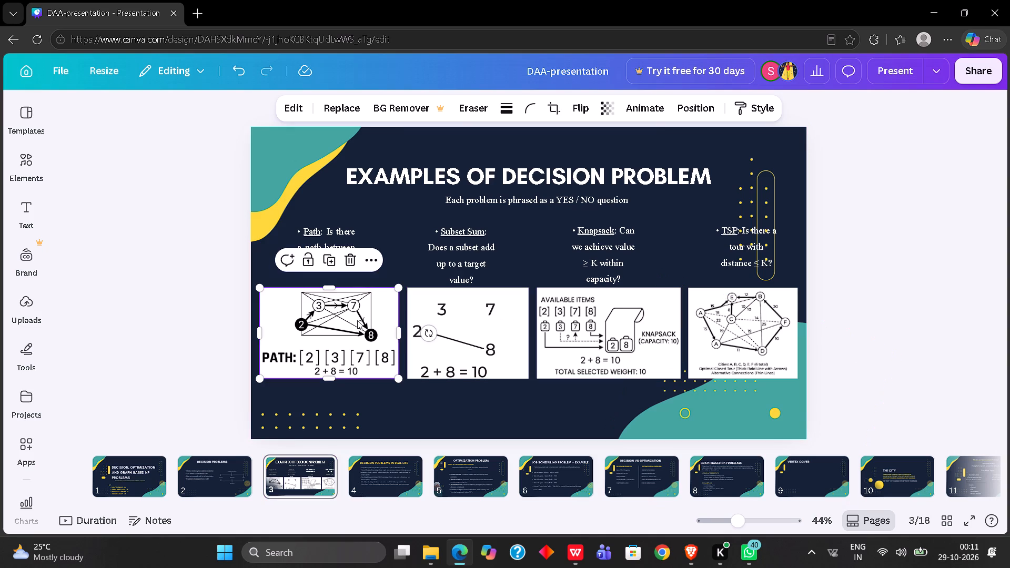
{"action": "key", "text": "shift+Down"}
{"action": "key", "text": "shift+Down"}
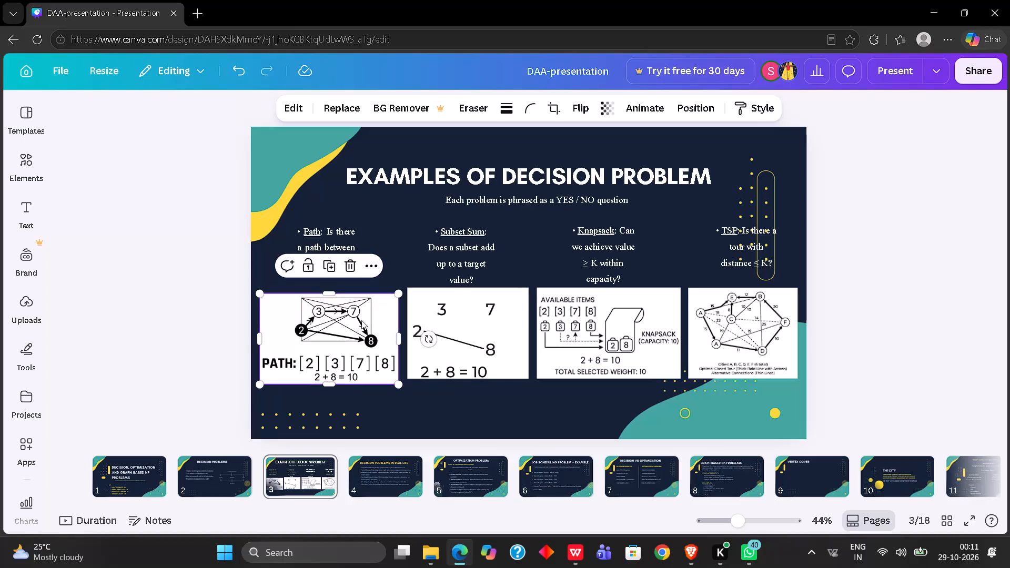
{"action": "left_click", "coordinate": [446, 320]}
{"action": "key", "text": "shift+Down"}
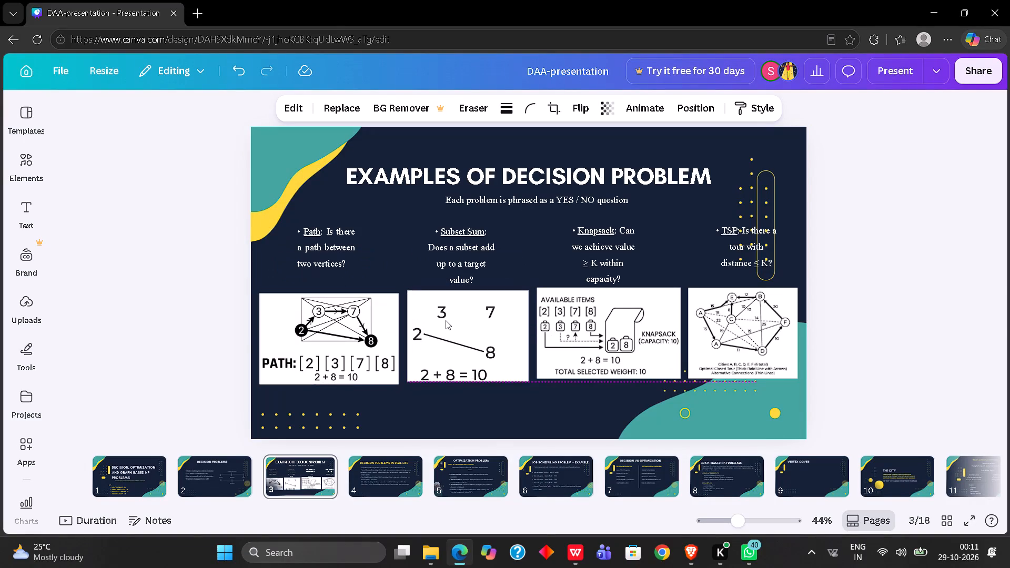
{"action": "key", "text": "shift+Down"}
{"action": "left_click", "coordinate": [603, 319]}
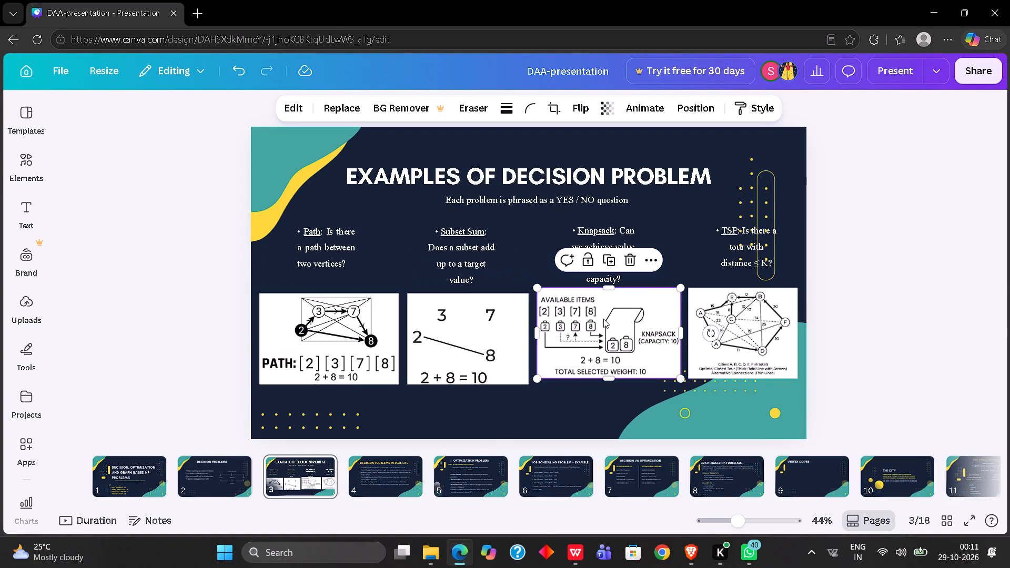
{"action": "key", "text": "shift+Down"}
{"action": "key", "text": "shift+Down"}
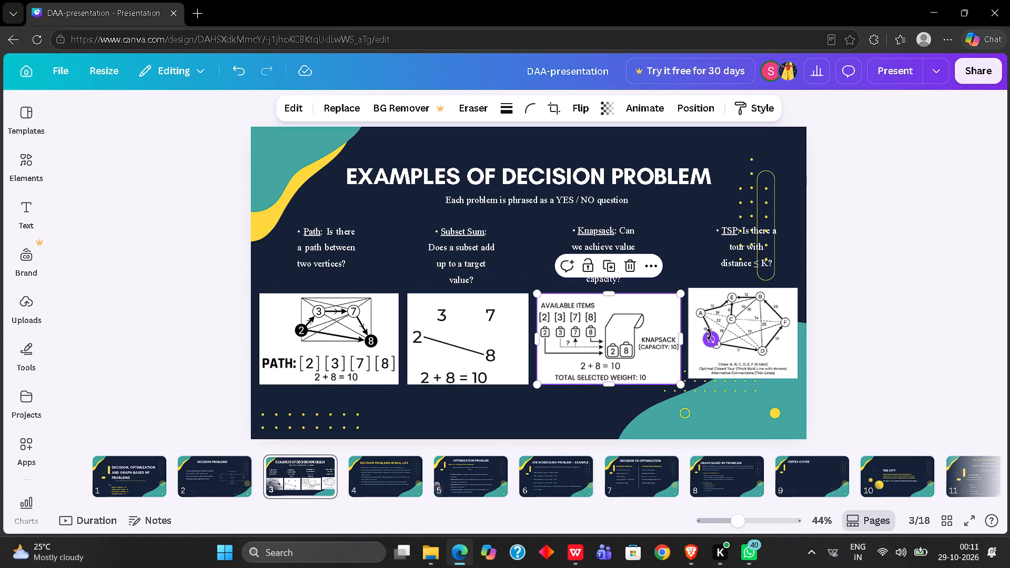
{"action": "left_click", "coordinate": [709, 334]}
{"action": "left_click", "coordinate": [754, 329]}
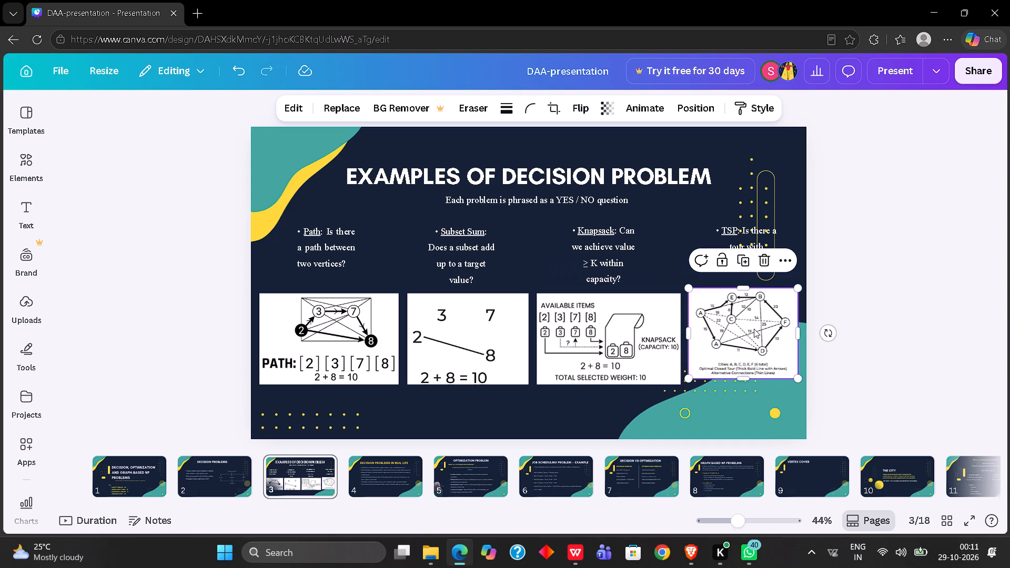
{"action": "key", "text": "shift+Down"}
{"action": "key", "text": "shift+Down"}
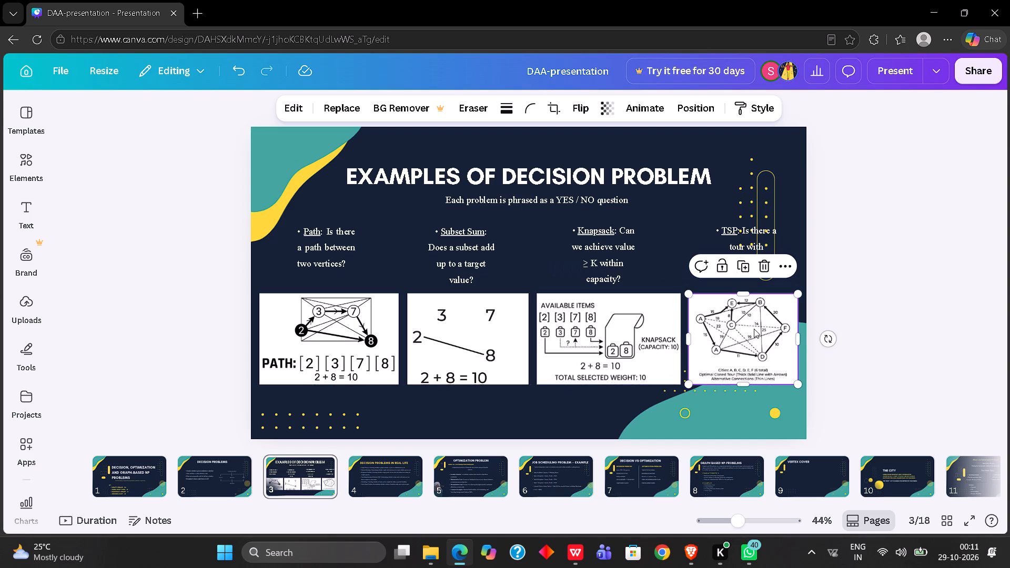
{"action": "left_click", "coordinate": [885, 343]}
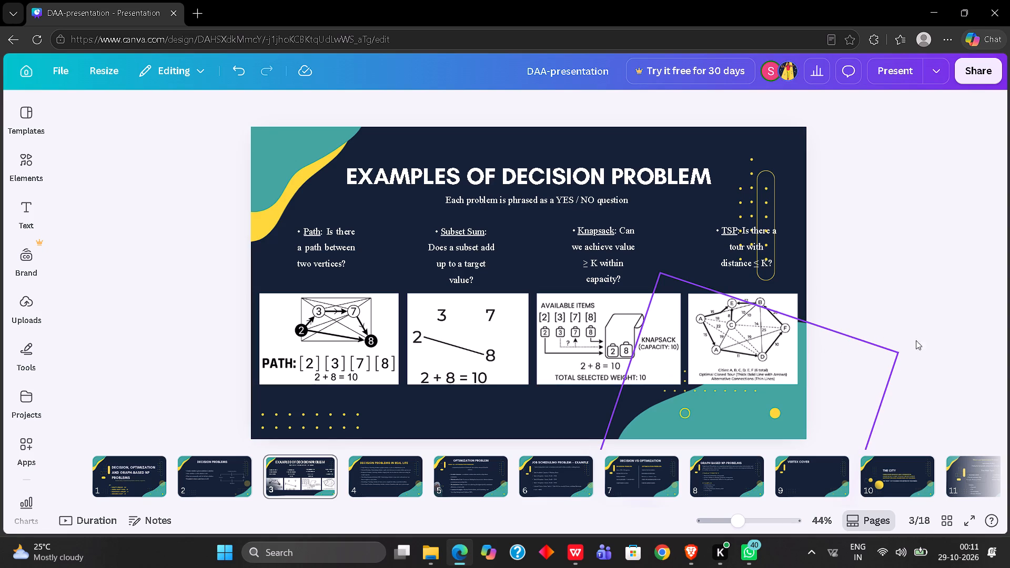
{"action": "left_click", "coordinate": [931, 344]}
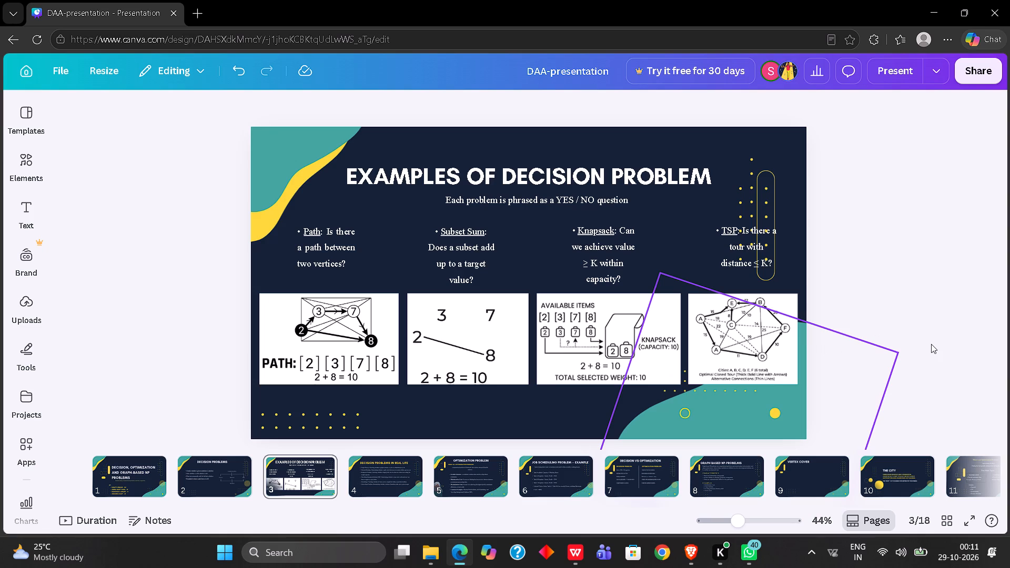